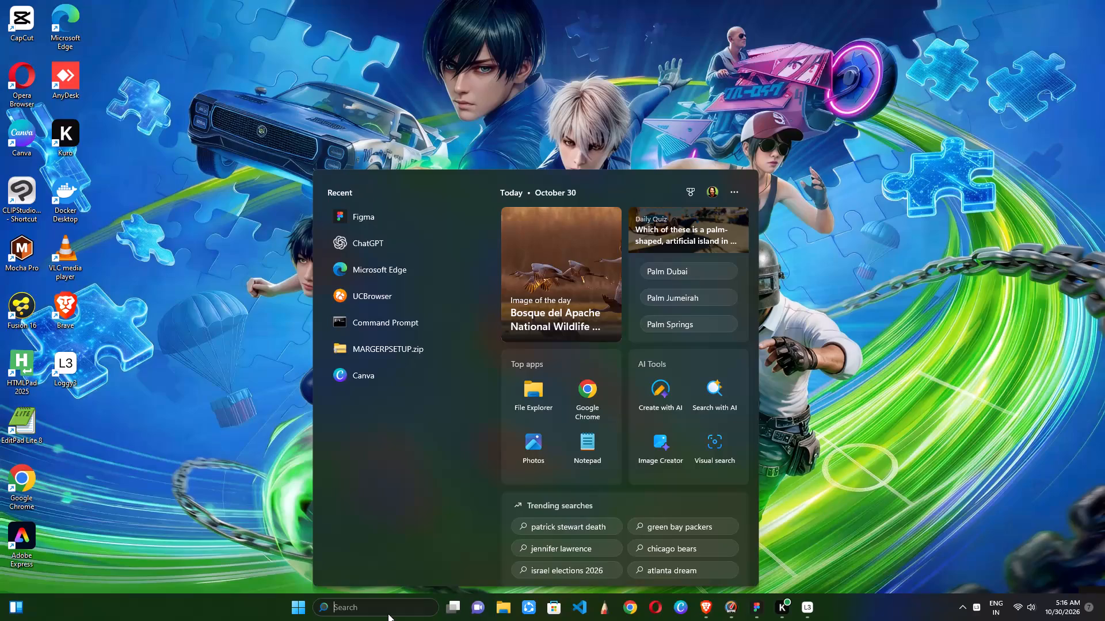
# Find PowerPoint through the Windows search and launch it.
pyautogui.write('po')
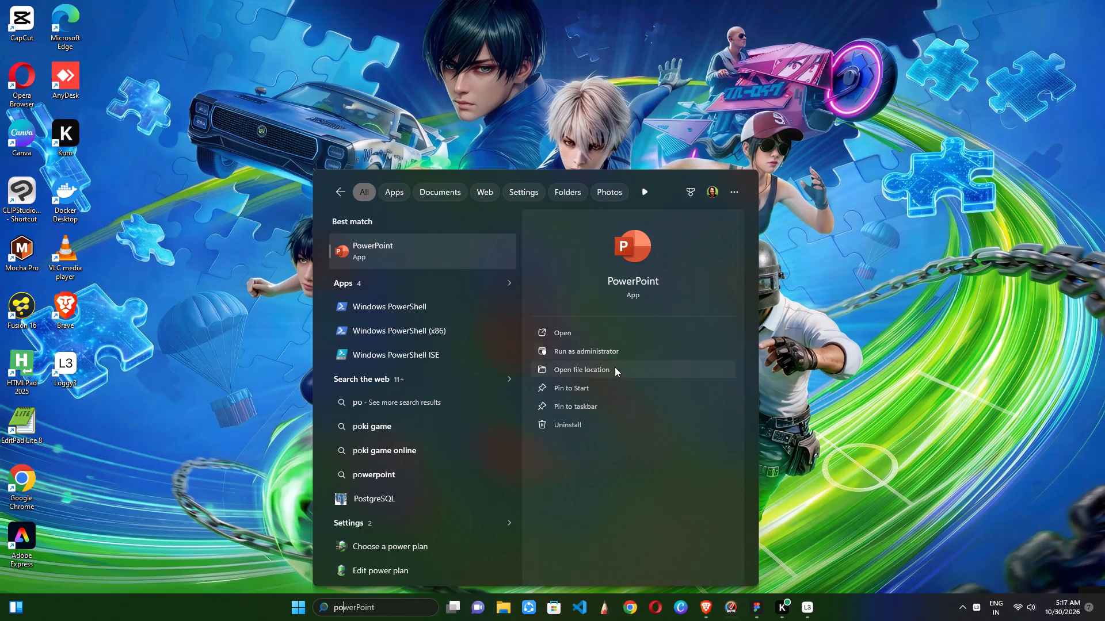
pyautogui.click(598, 330)
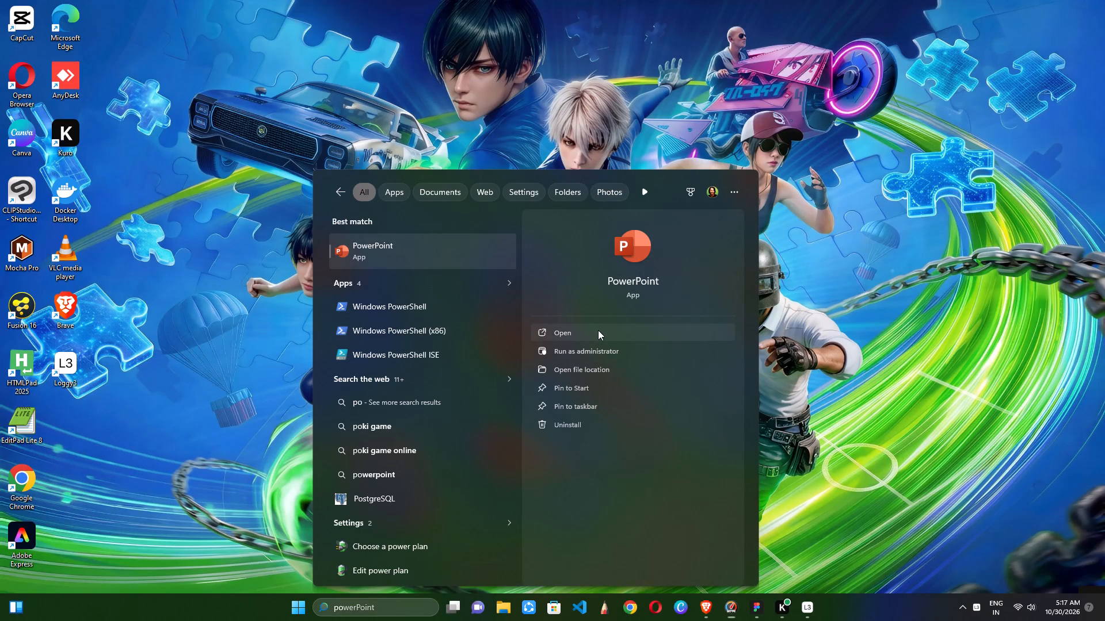
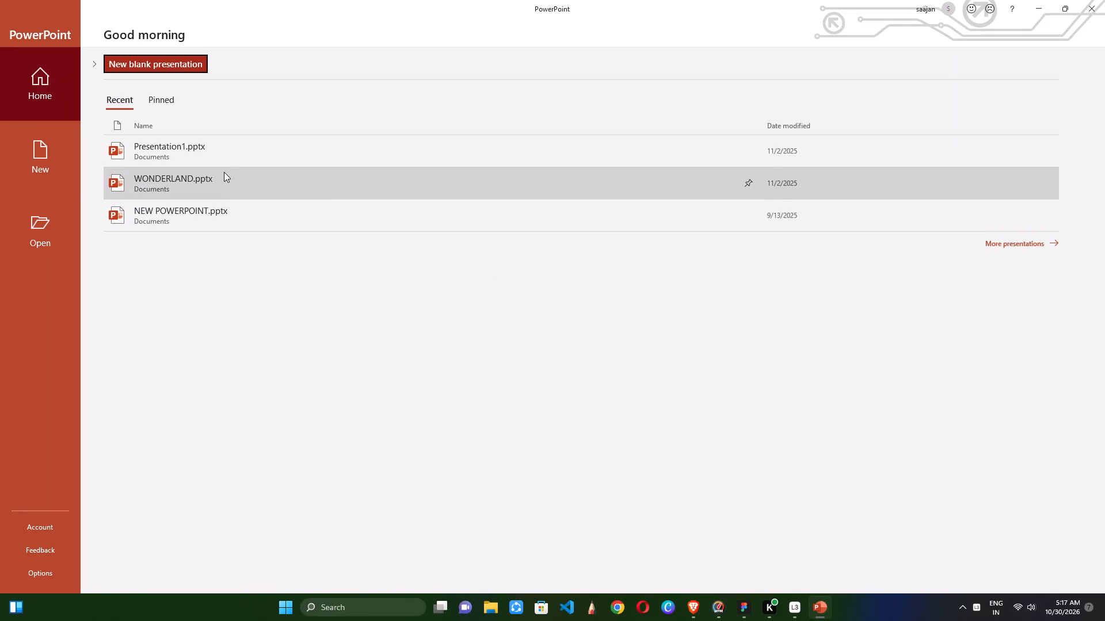
# Create a new blank presentation.
pyautogui.click(37, 162)
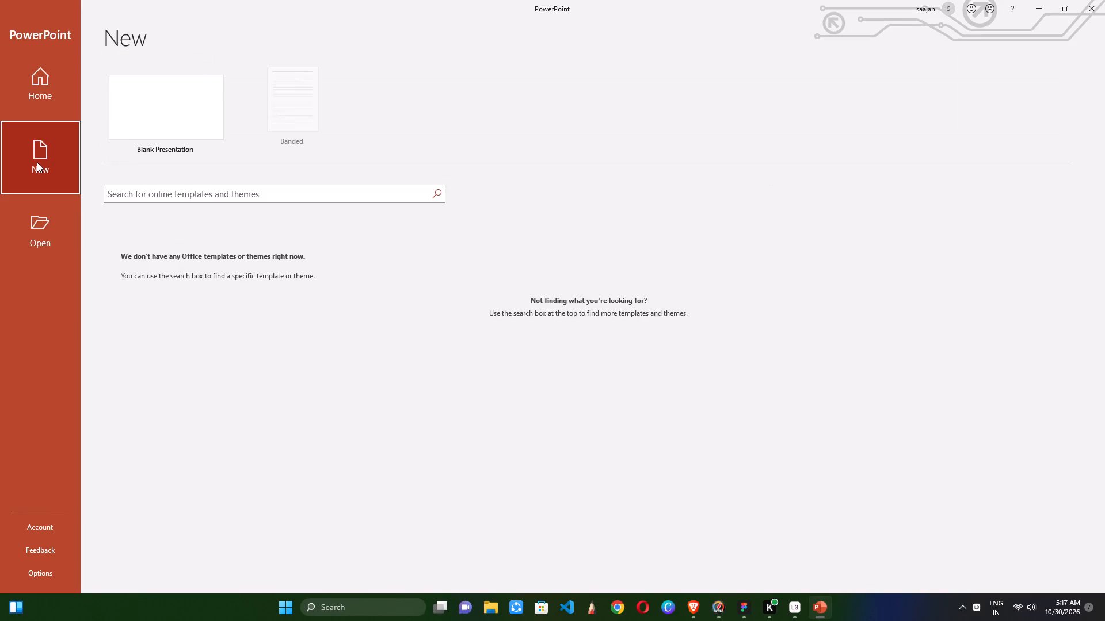
pyautogui.click(134, 132)
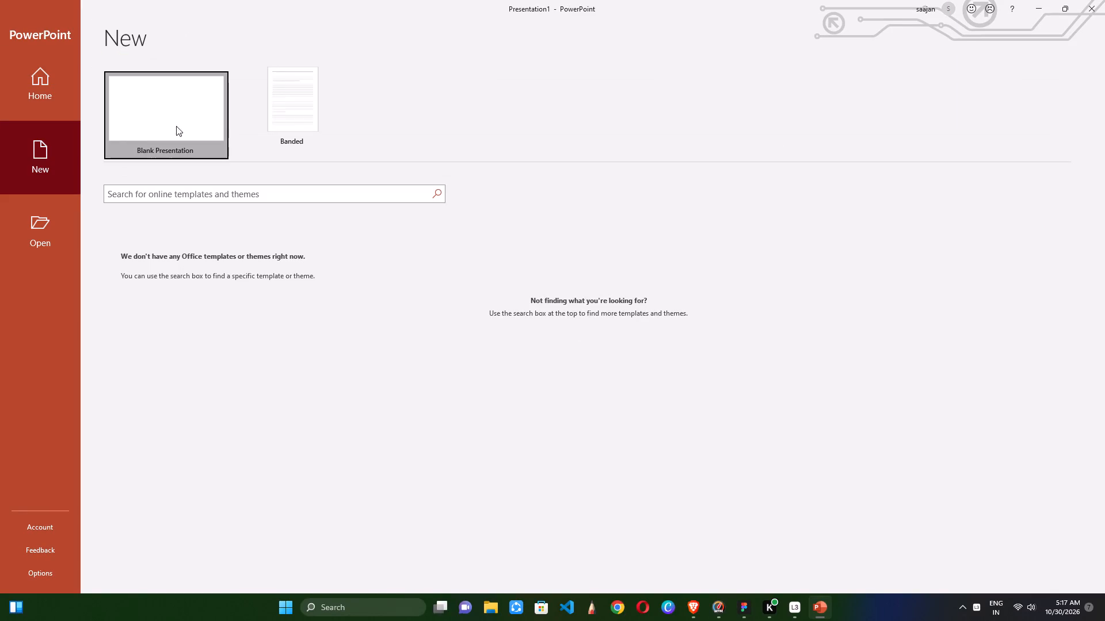
# Change the first slide's layout to Blank and dismiss the Office update notice.
pyautogui.rightClick(52, 170)
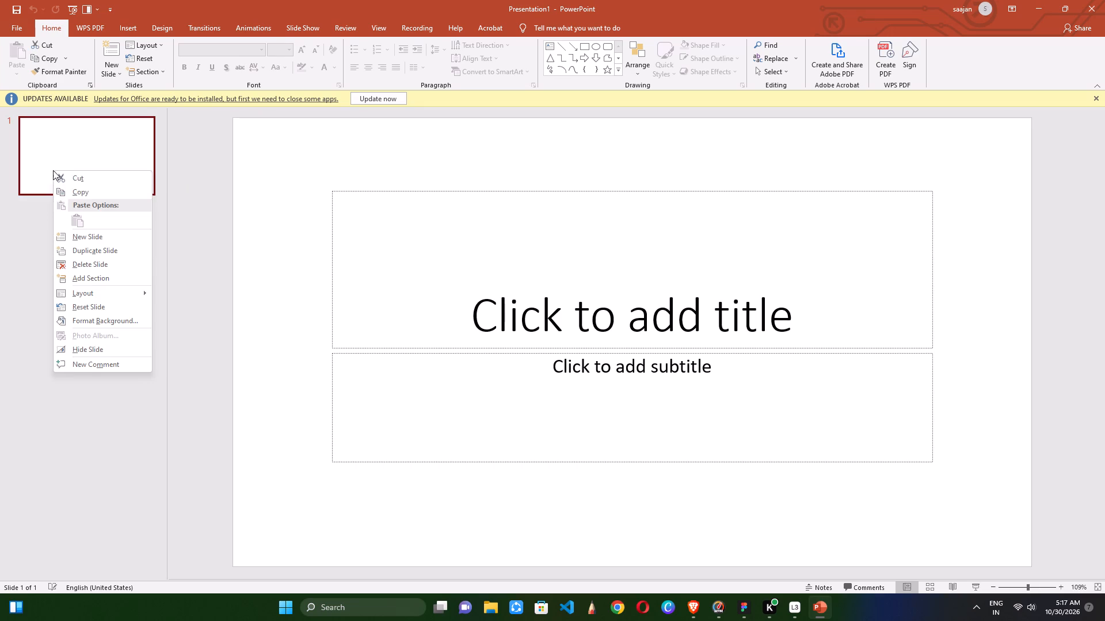
pyautogui.click(114, 292)
pyautogui.click(194, 434)
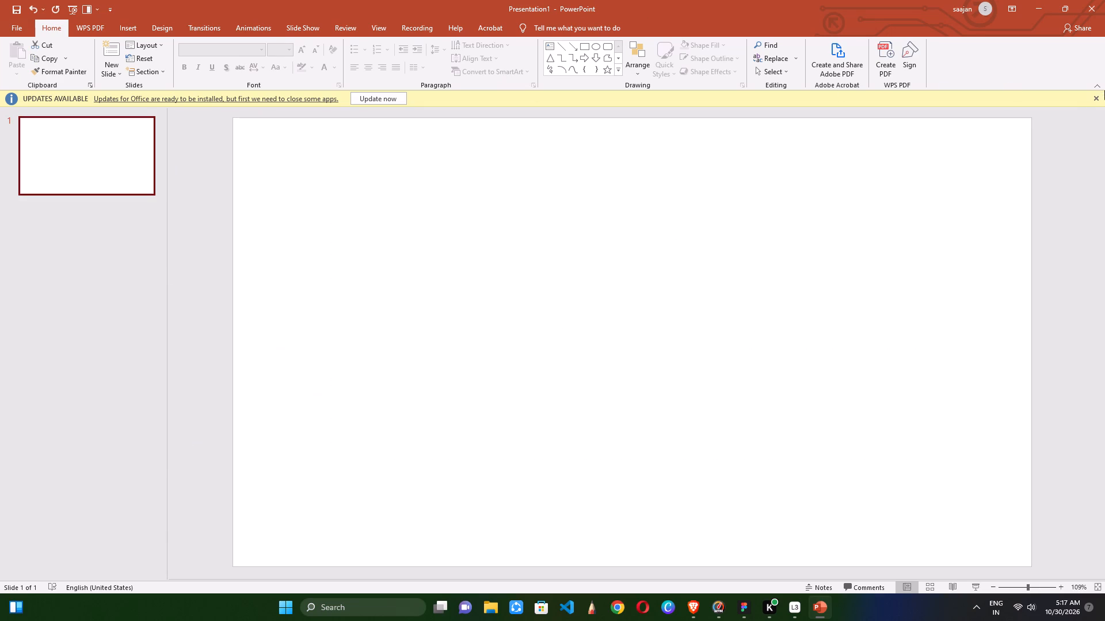
pyautogui.click(1095, 101)
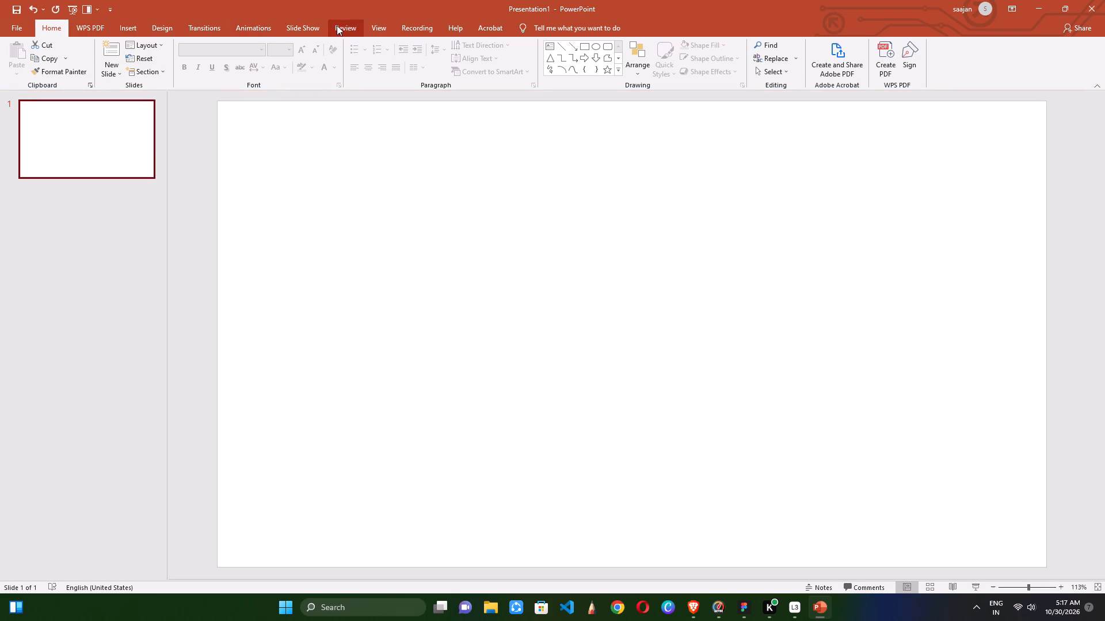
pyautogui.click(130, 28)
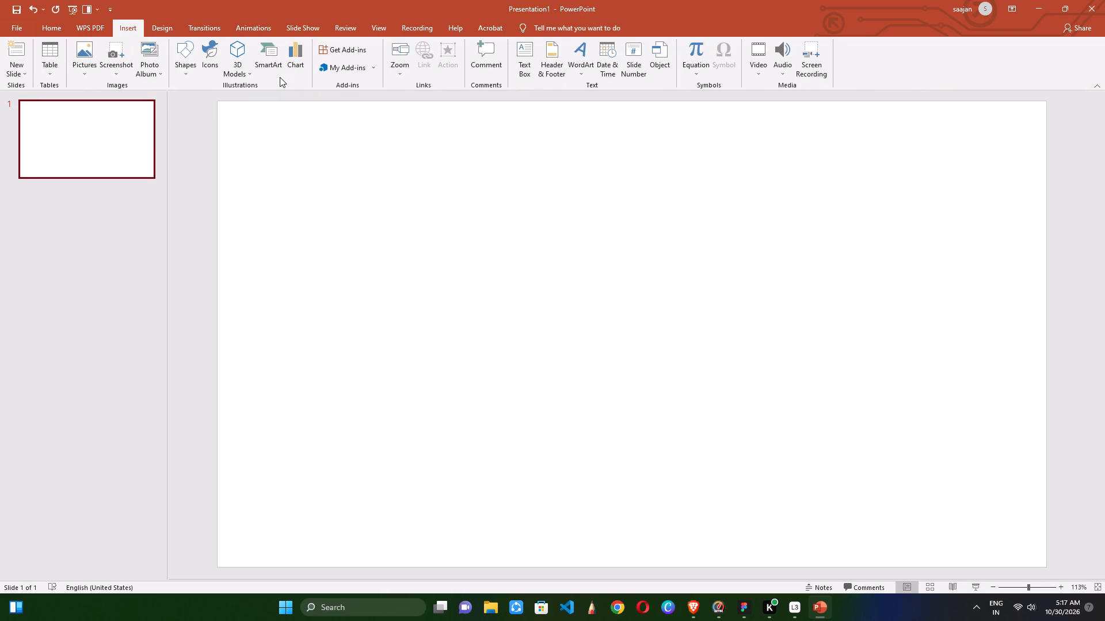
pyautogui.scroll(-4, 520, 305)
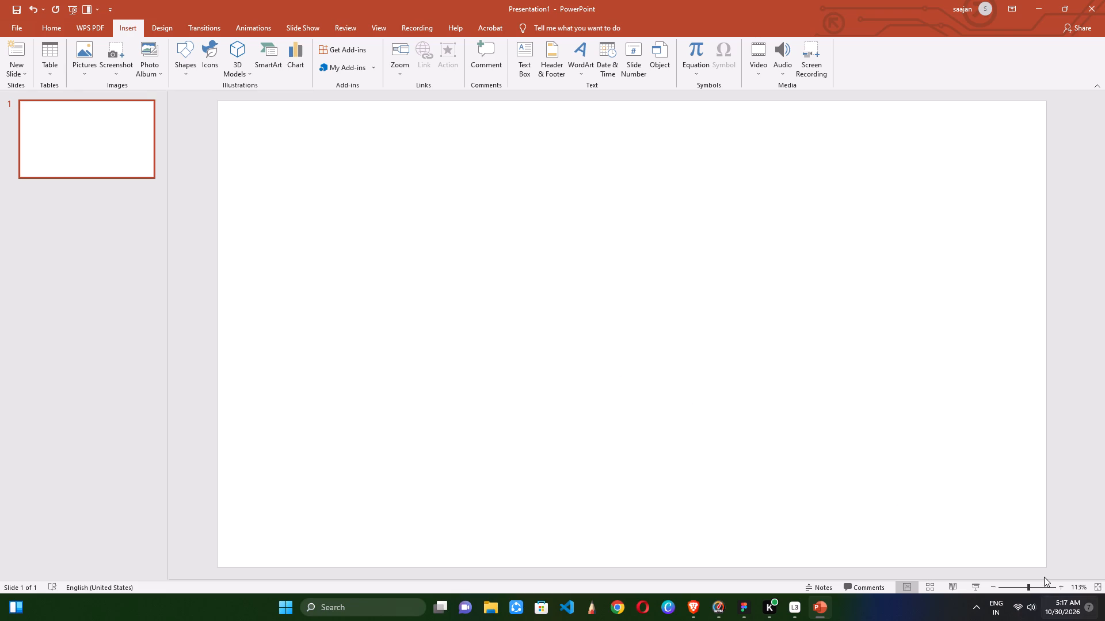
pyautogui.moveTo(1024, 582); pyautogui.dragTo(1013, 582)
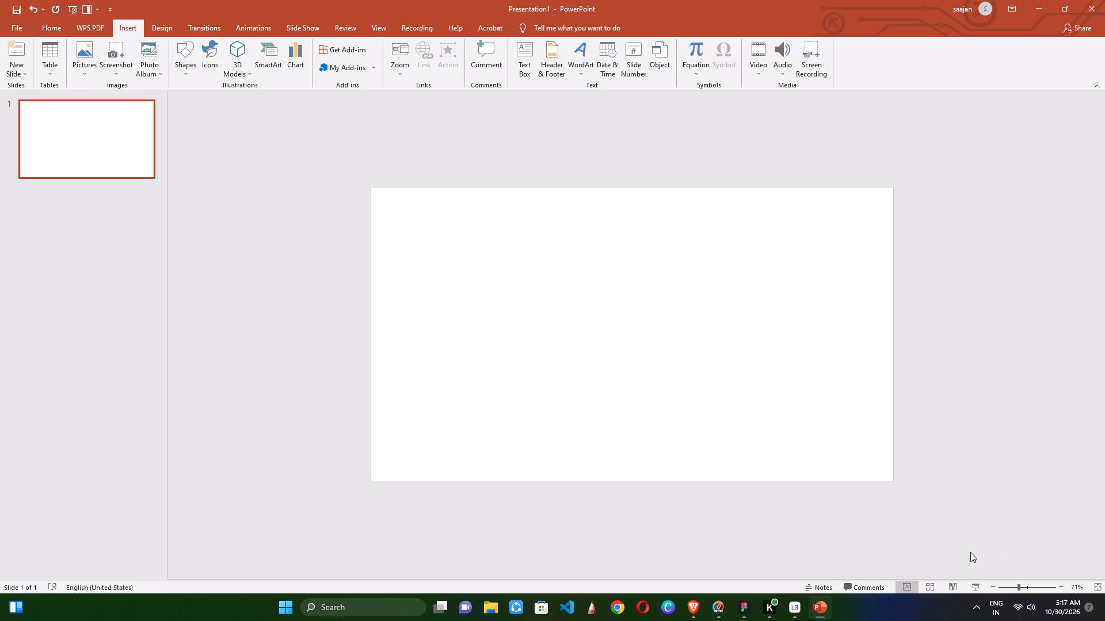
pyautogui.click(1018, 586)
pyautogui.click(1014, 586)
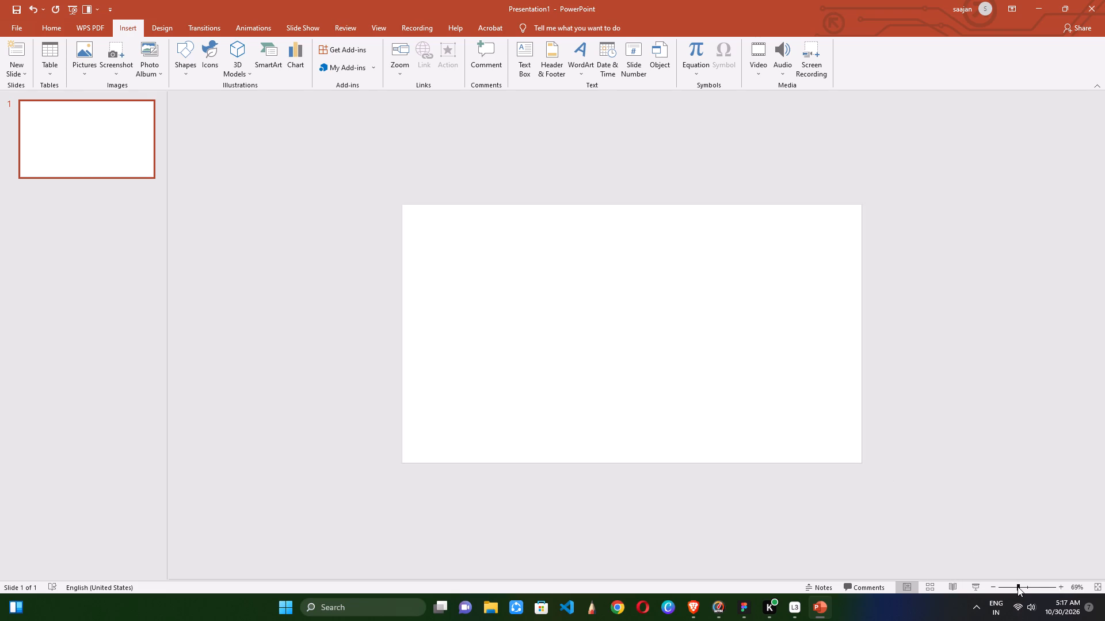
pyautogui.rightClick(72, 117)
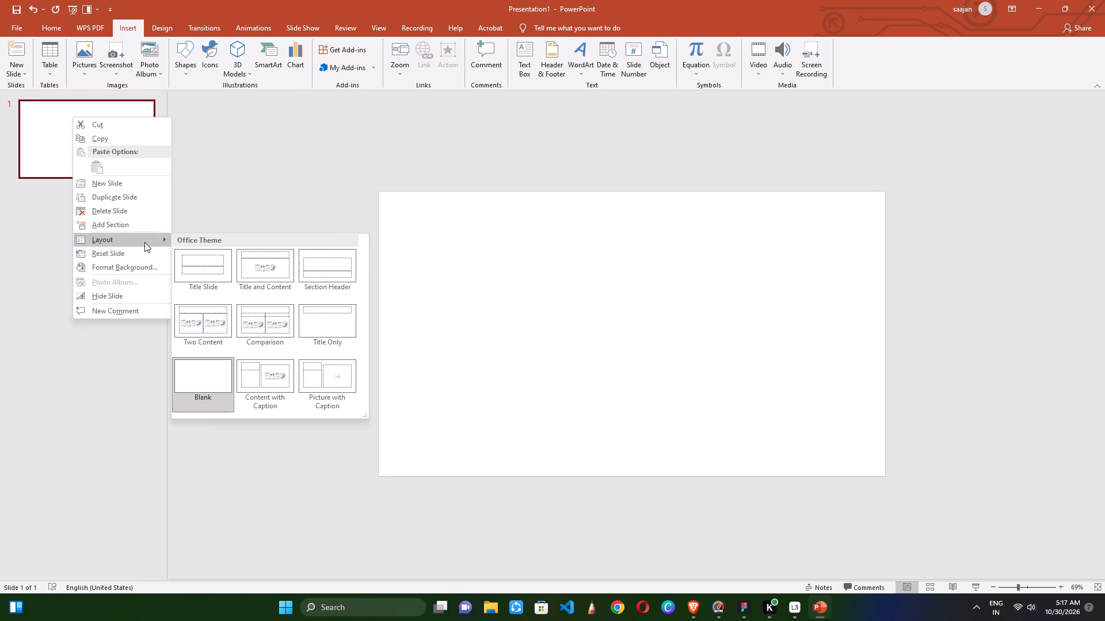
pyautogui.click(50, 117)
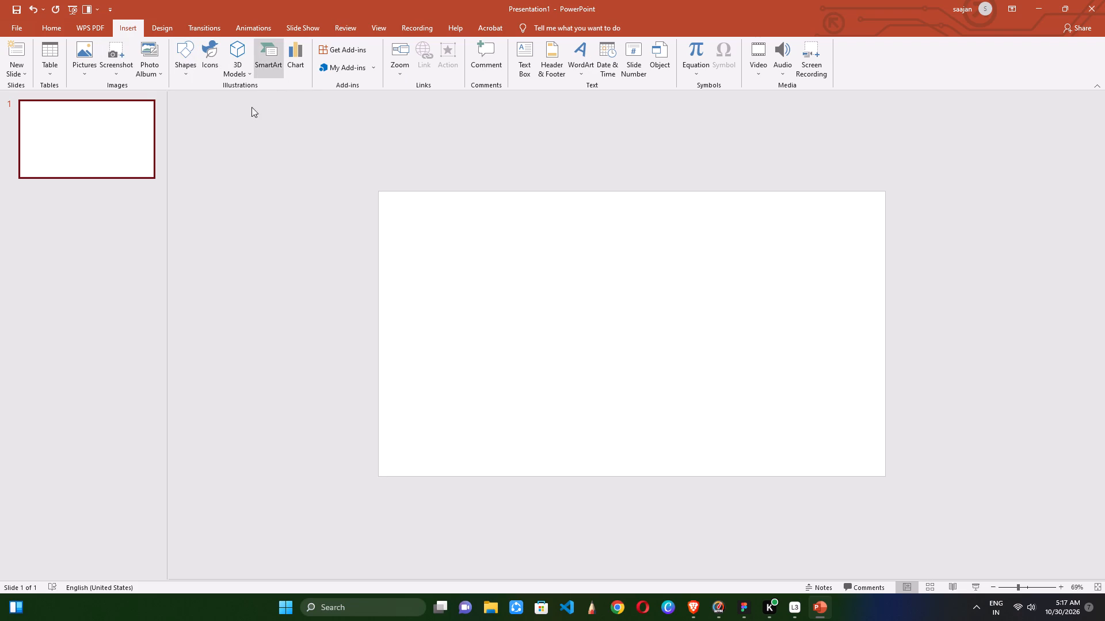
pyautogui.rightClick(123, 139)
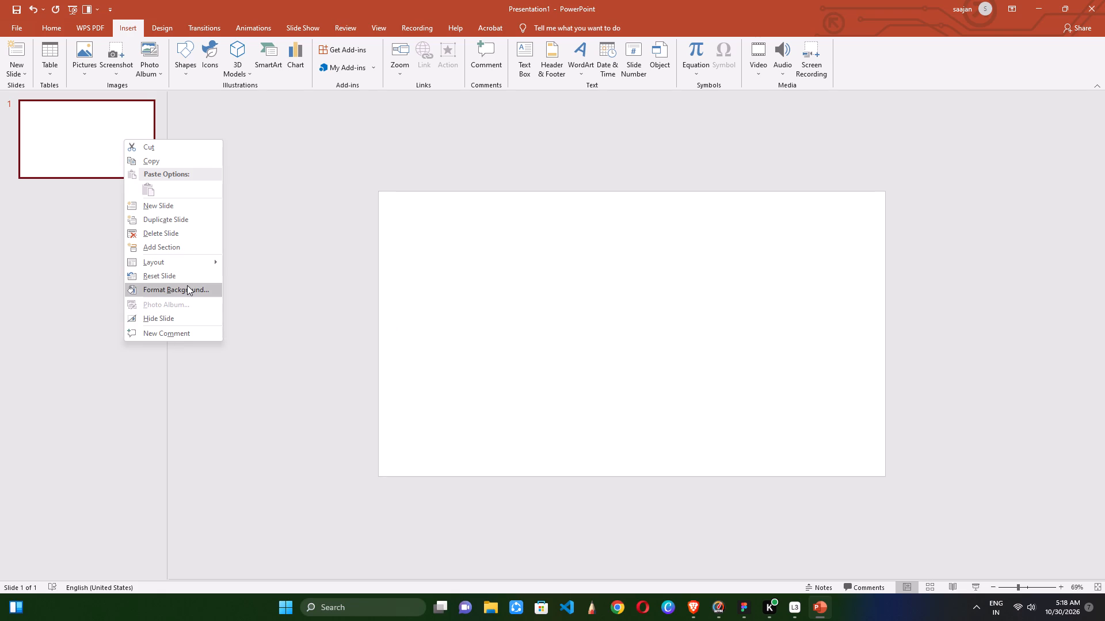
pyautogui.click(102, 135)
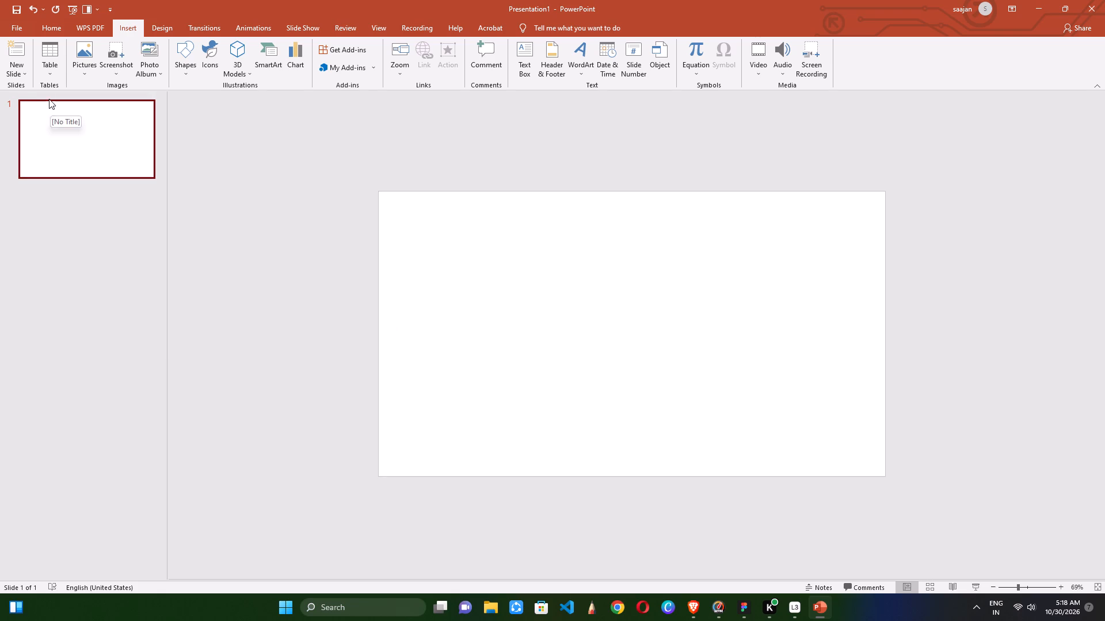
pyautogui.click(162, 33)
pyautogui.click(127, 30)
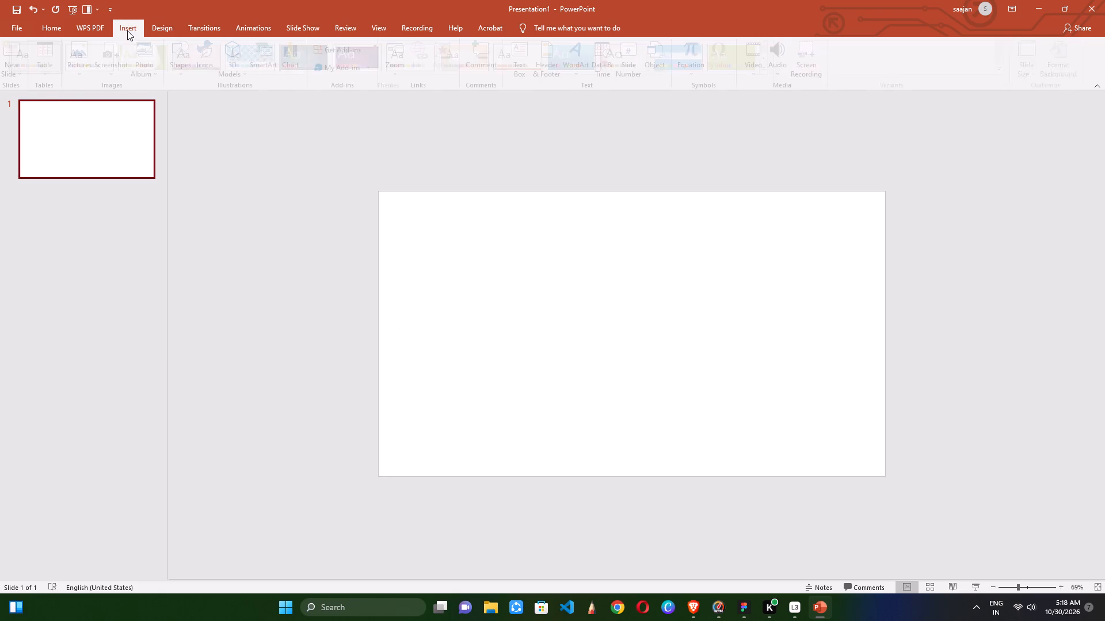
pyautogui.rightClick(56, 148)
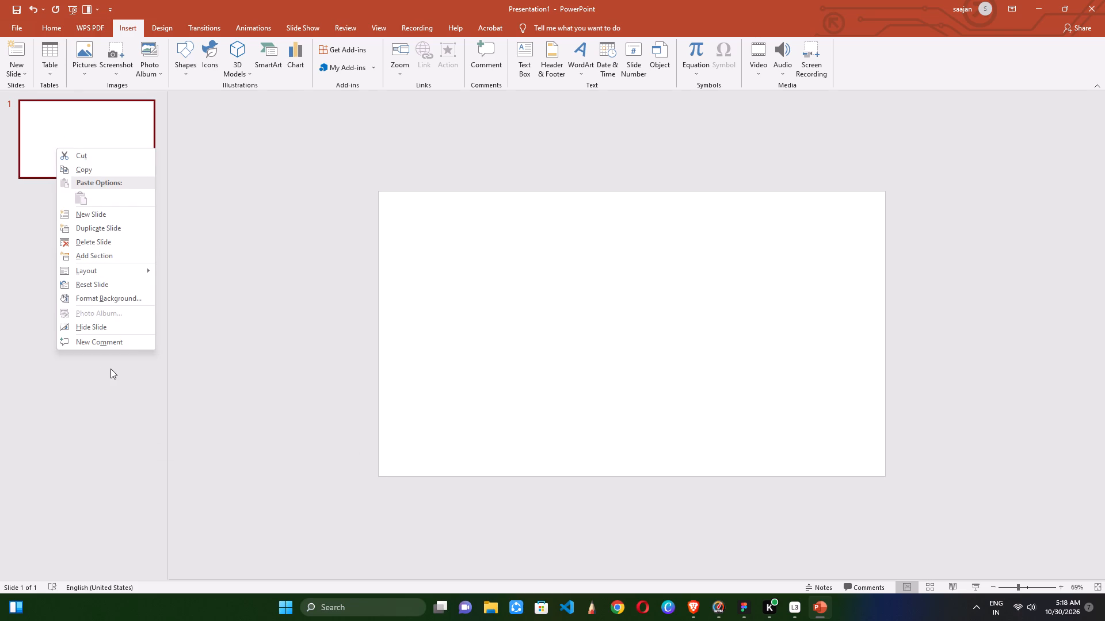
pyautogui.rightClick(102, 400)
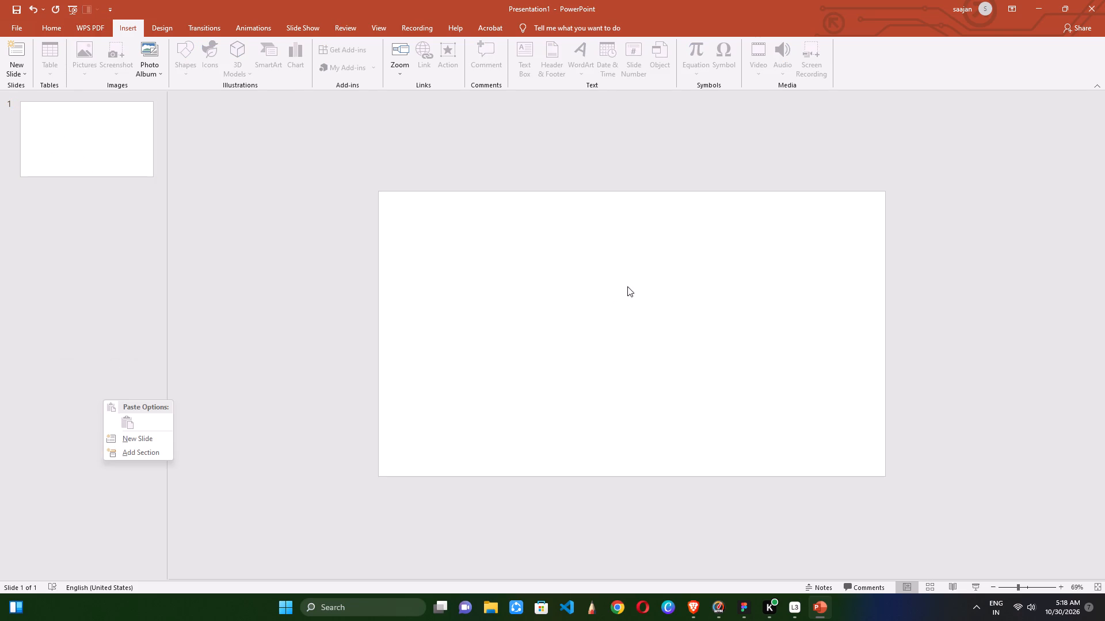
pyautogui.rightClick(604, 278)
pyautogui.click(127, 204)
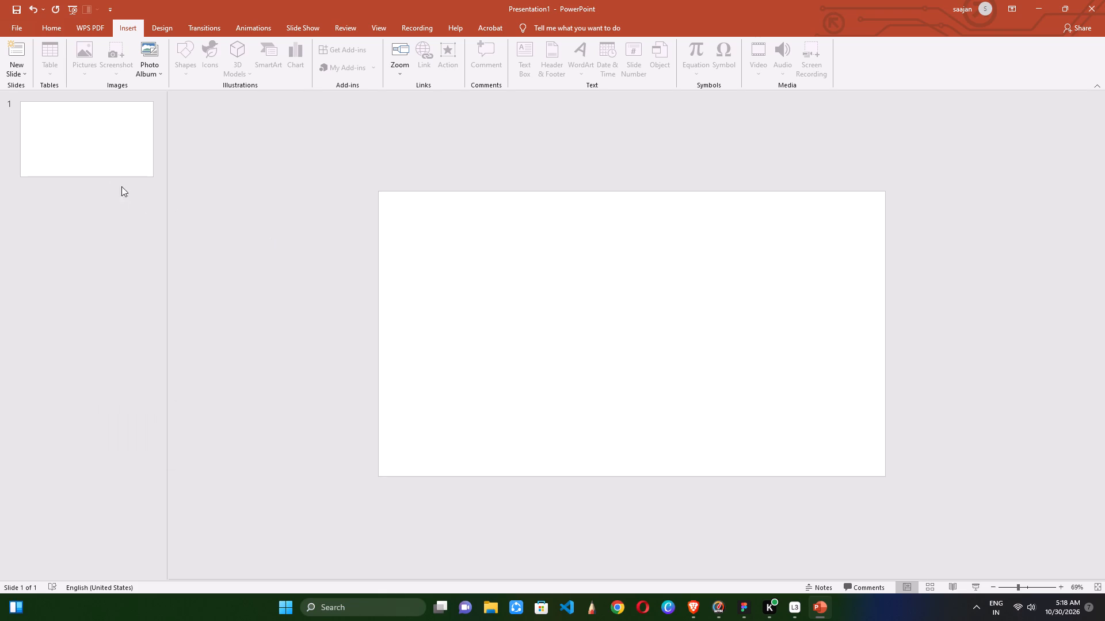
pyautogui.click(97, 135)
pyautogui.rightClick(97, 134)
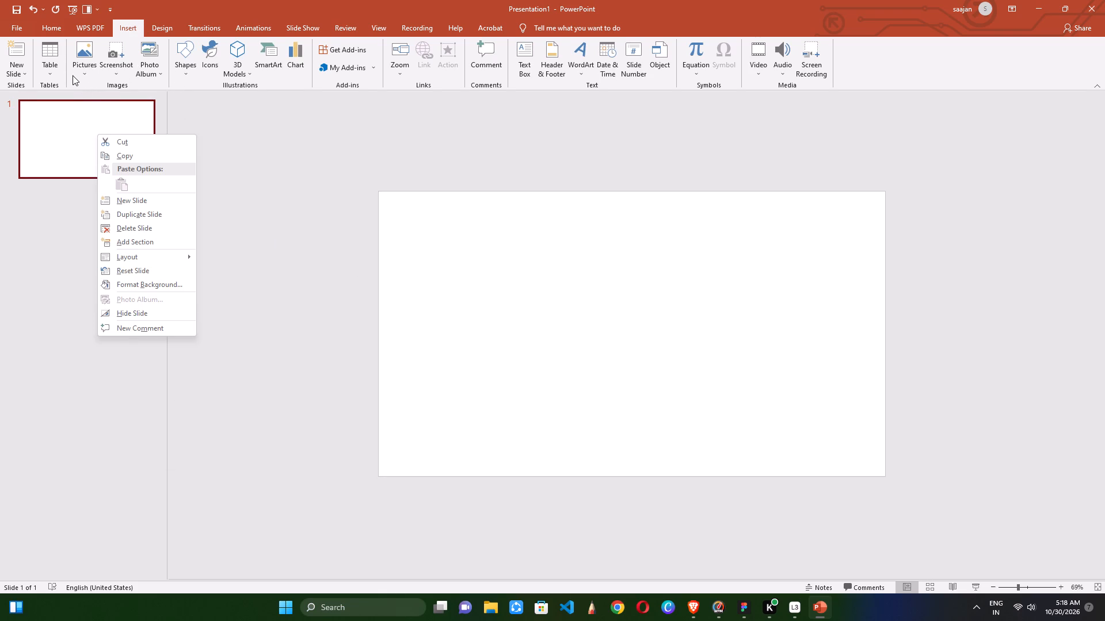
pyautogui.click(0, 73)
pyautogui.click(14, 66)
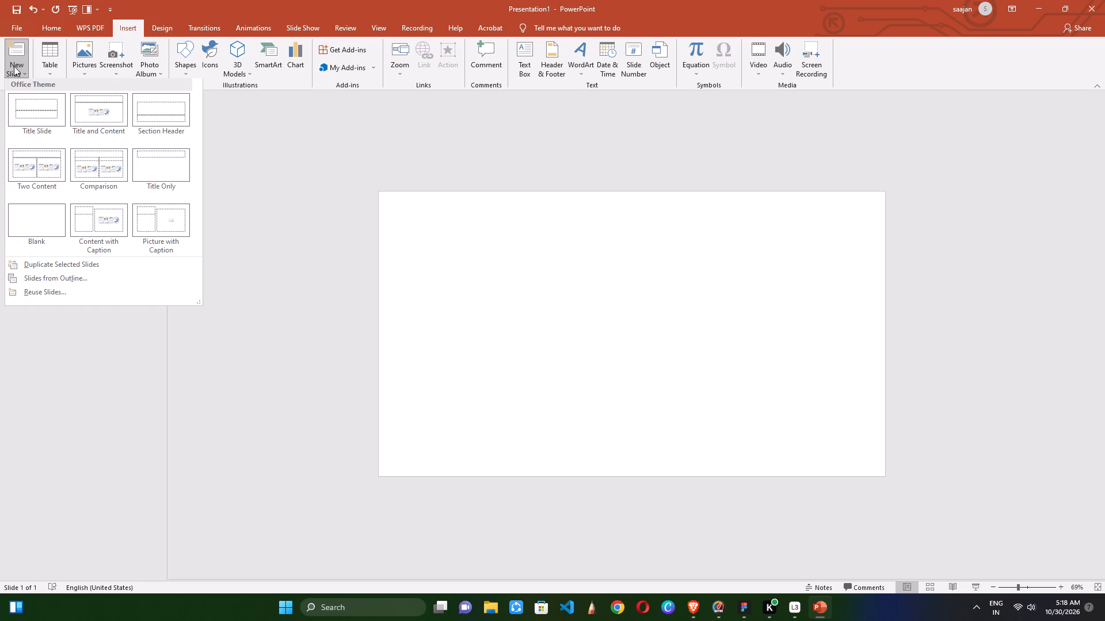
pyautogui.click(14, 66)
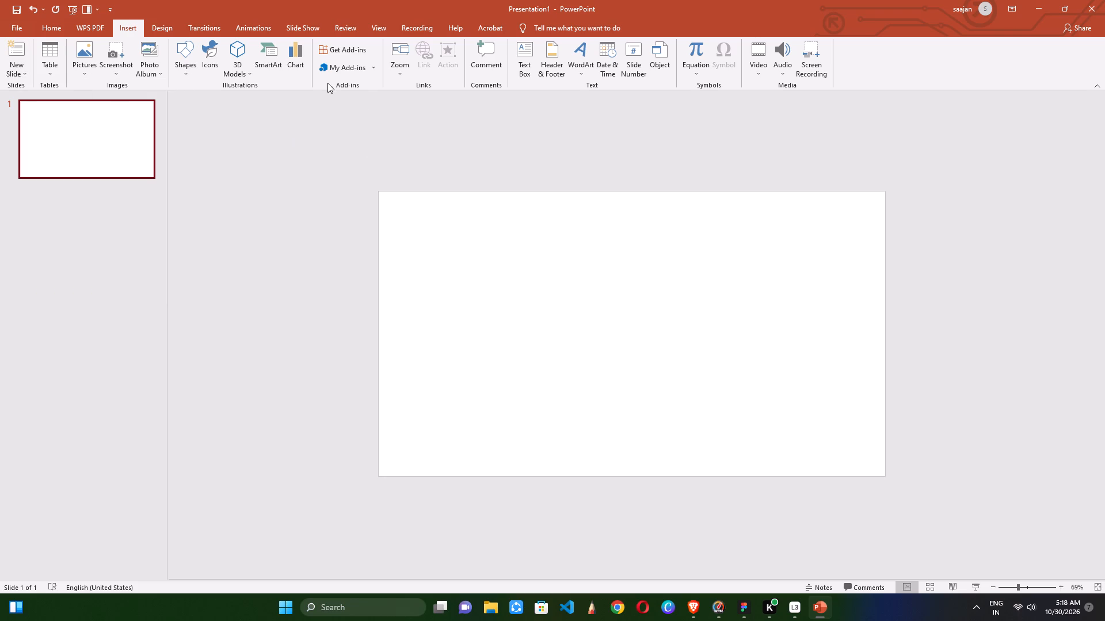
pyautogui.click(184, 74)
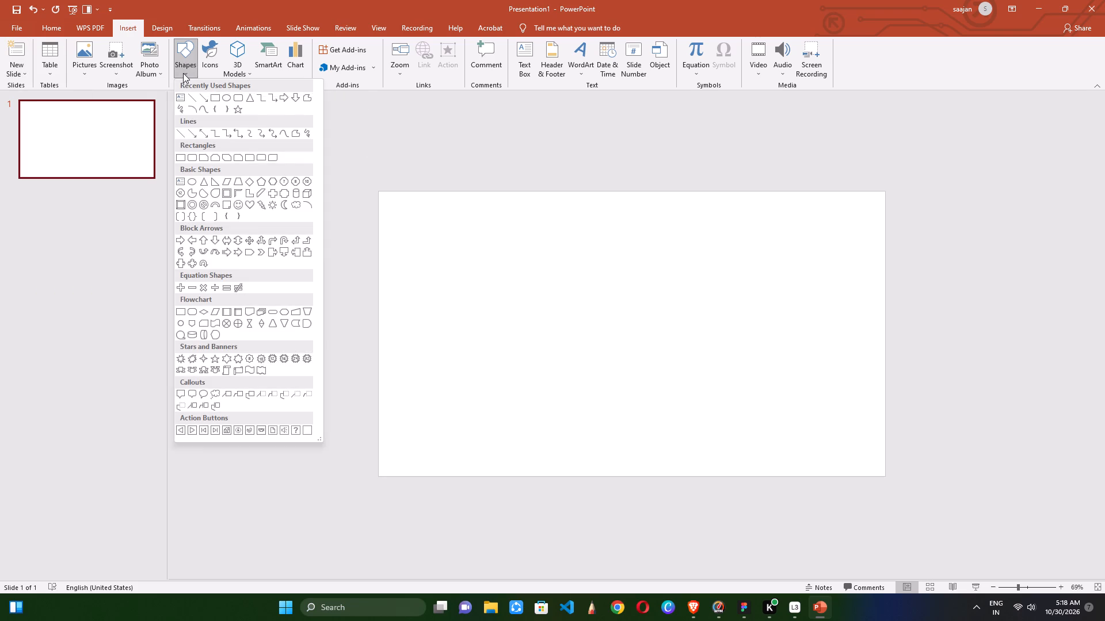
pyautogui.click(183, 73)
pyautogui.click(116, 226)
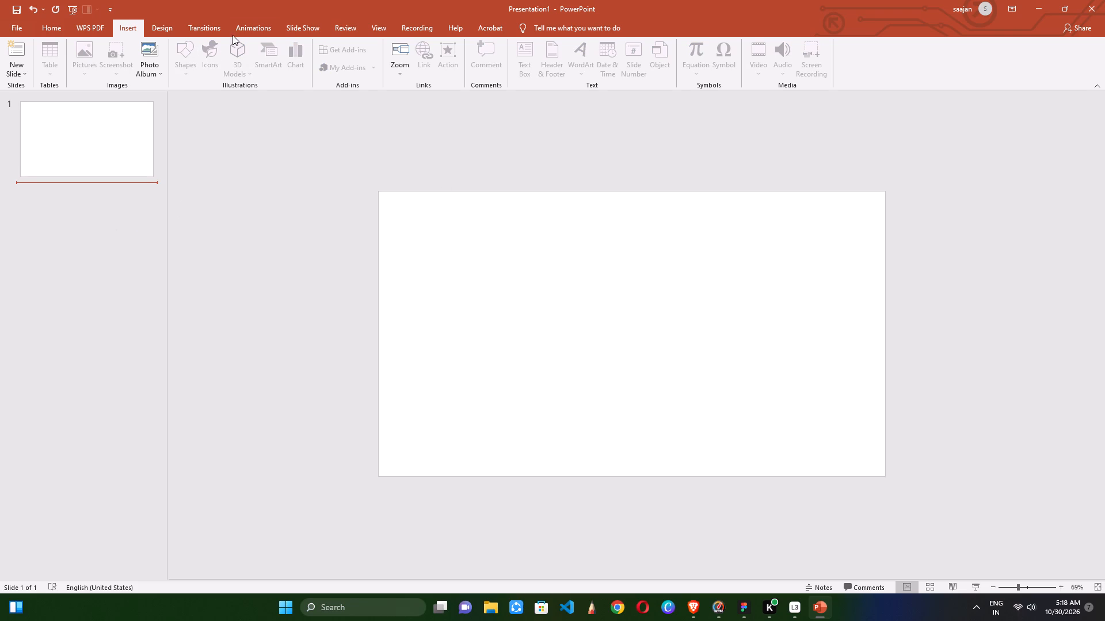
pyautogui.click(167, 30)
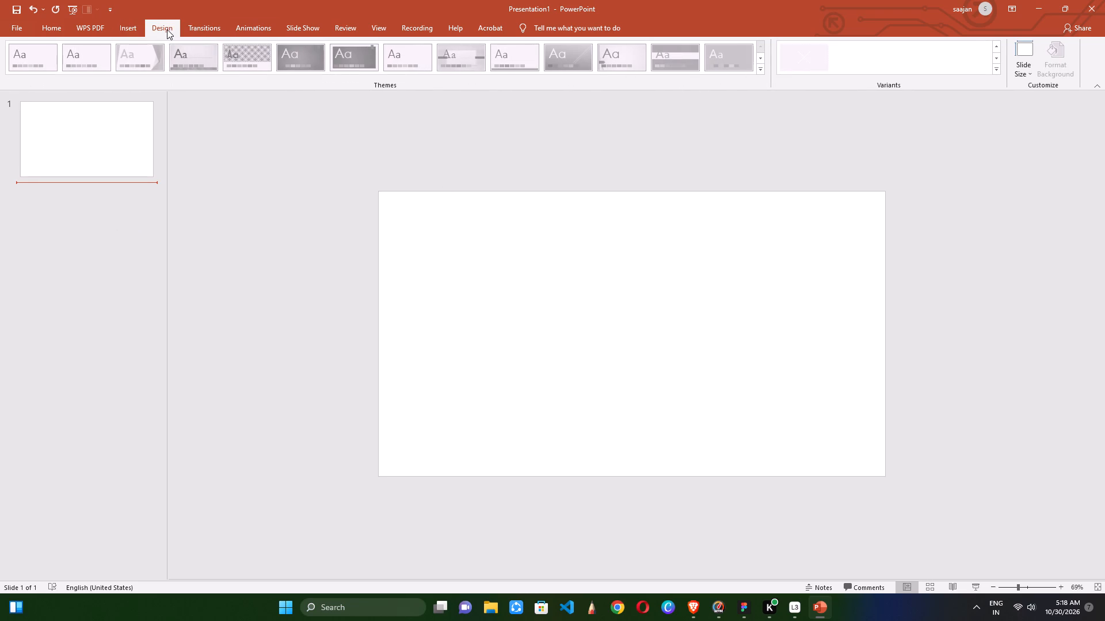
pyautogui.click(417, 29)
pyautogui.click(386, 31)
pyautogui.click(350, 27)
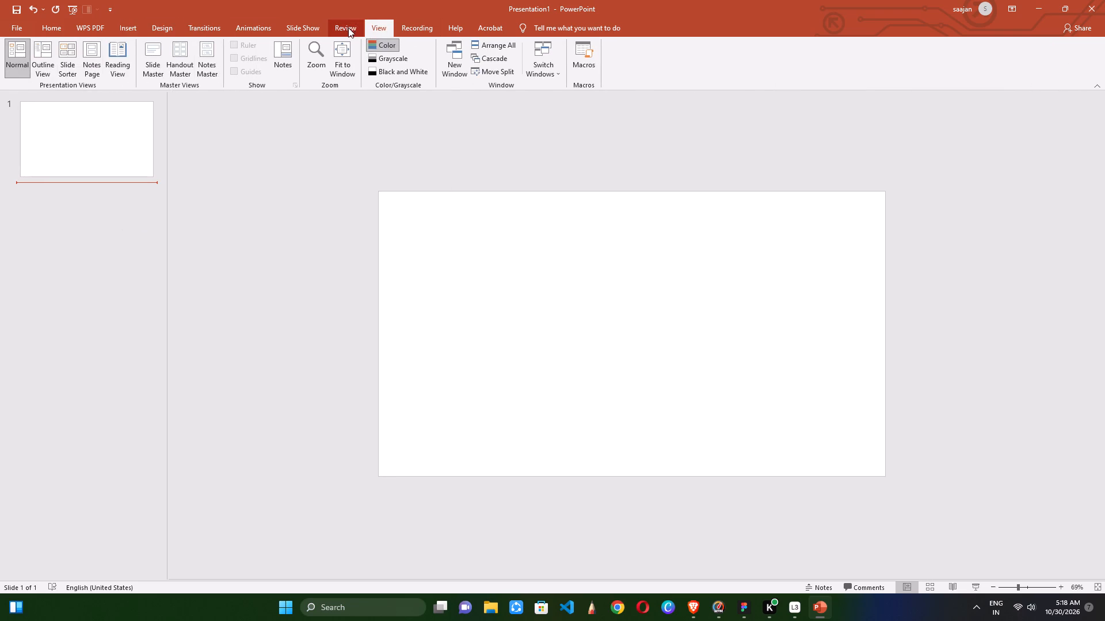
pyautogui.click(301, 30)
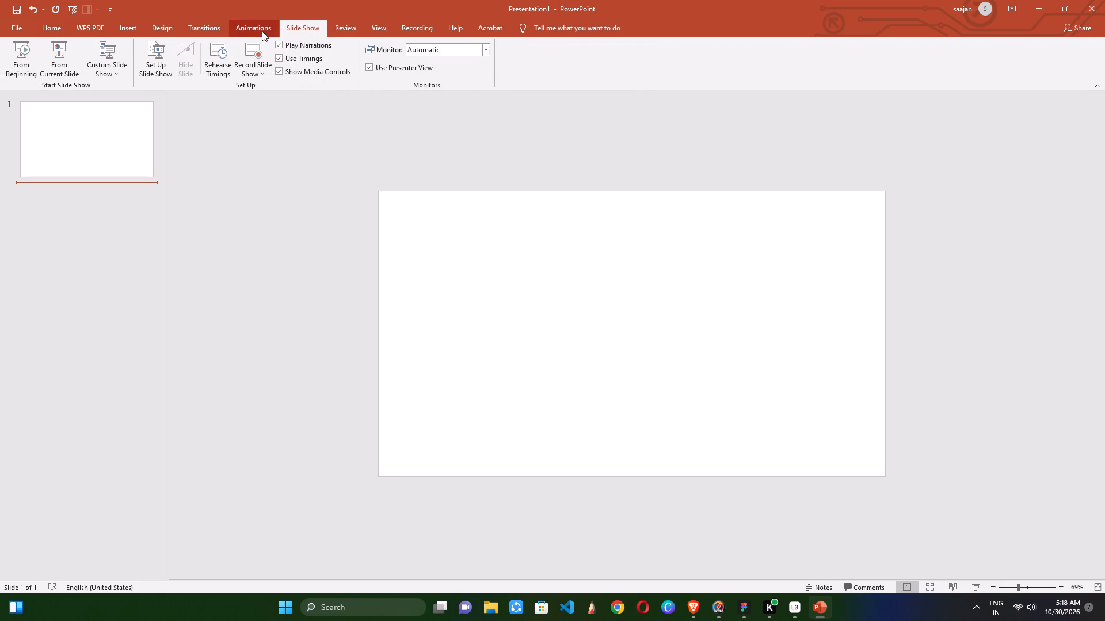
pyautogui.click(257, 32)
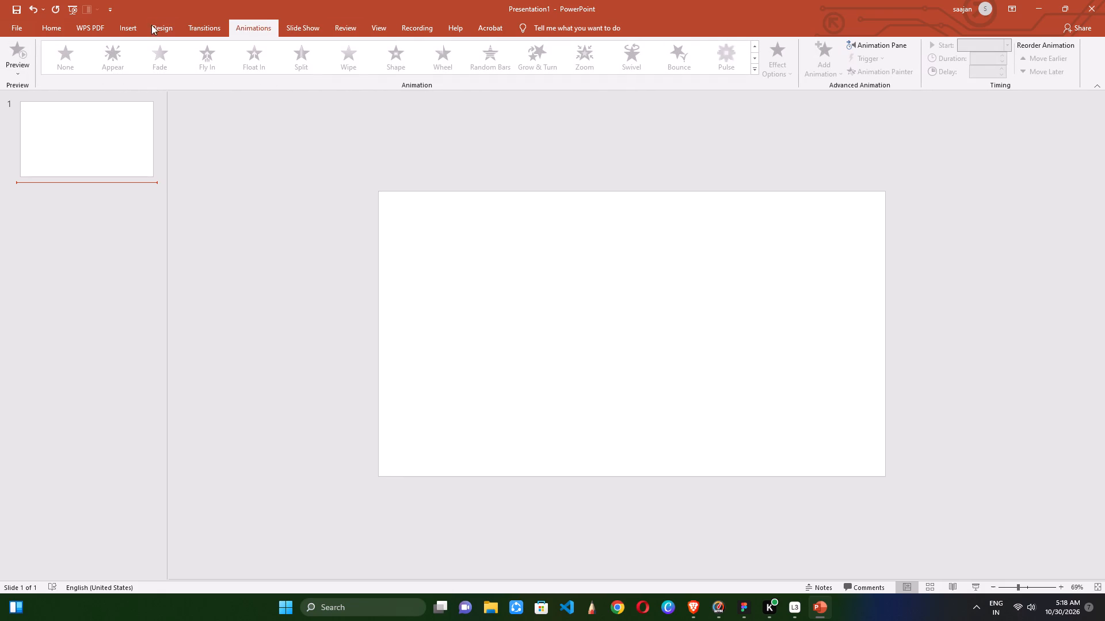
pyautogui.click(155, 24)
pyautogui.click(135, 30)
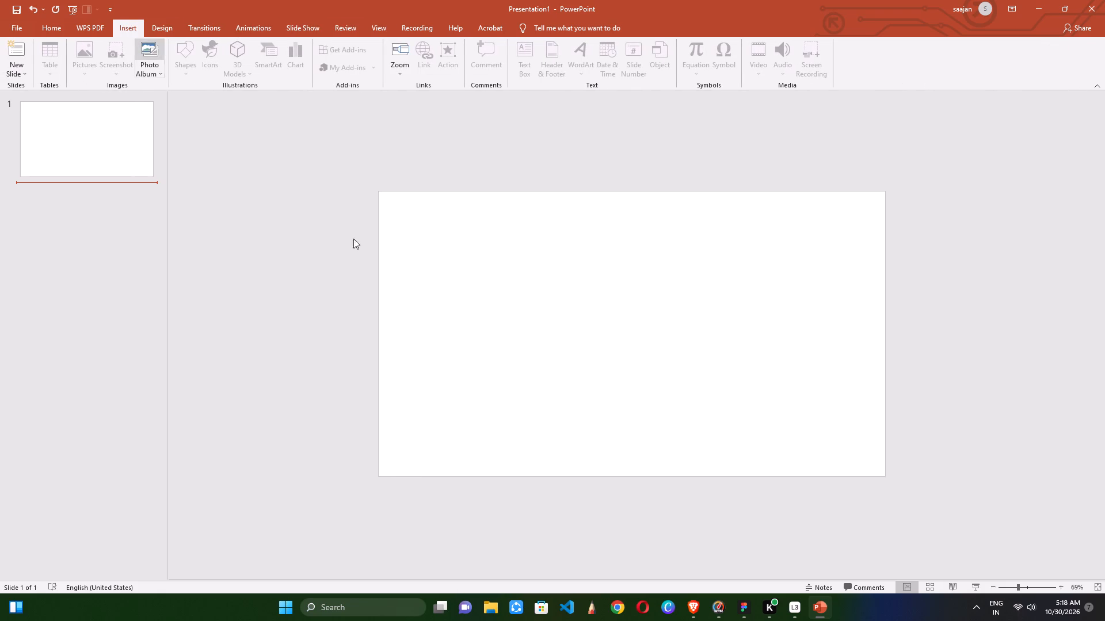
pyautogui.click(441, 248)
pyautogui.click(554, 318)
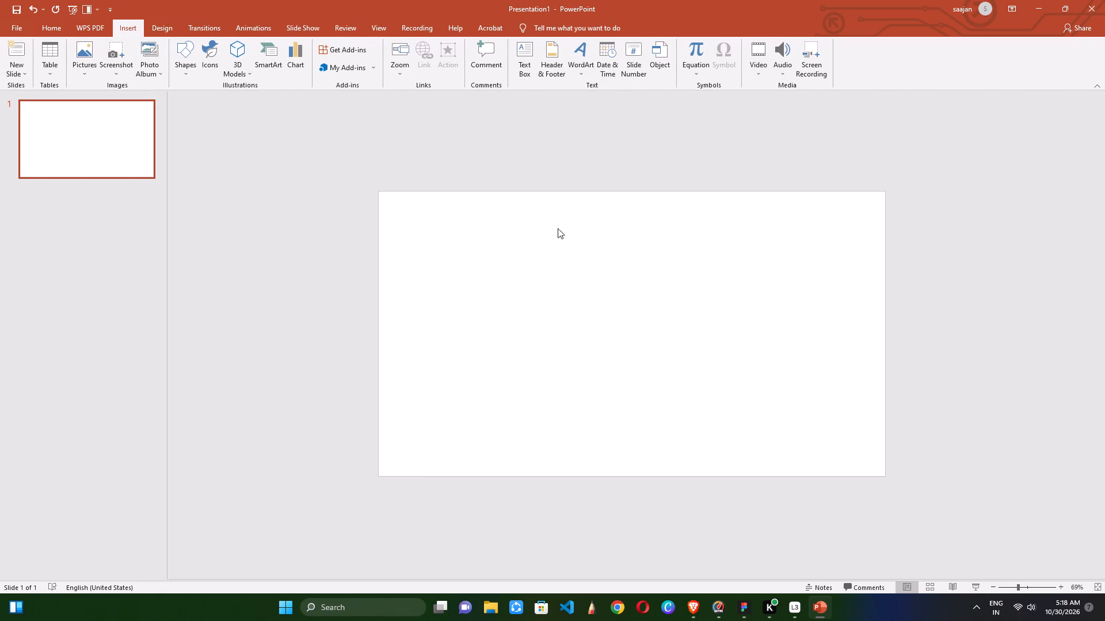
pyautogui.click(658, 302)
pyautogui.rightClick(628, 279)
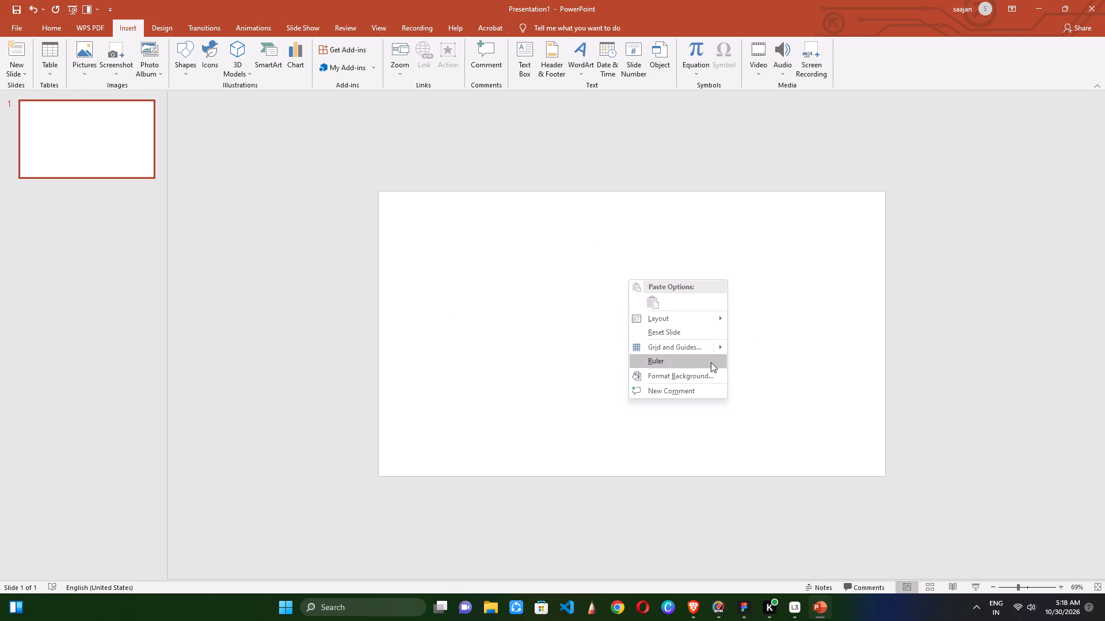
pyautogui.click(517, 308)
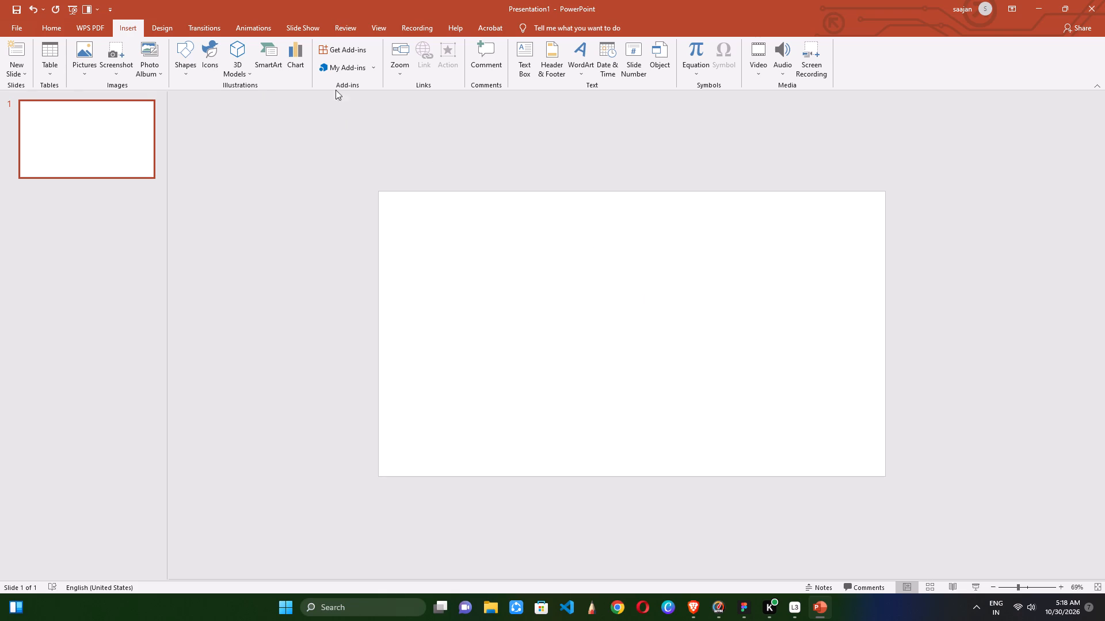
# Insert WordArt in the plain black fill style and move its text box to the top centre of the slide.
pyautogui.click(596, 66)
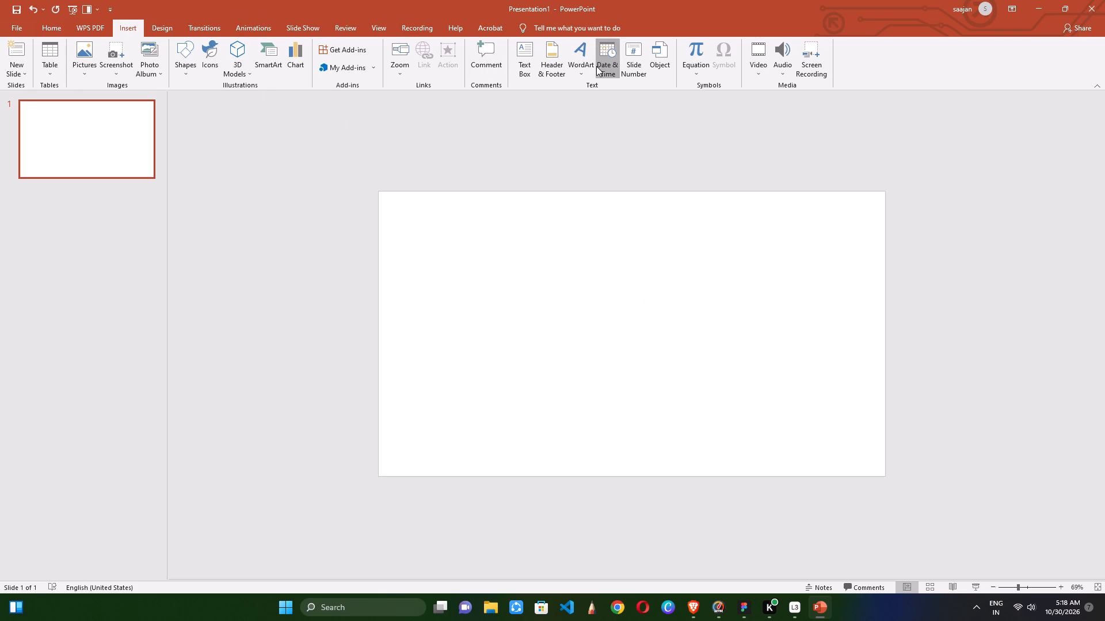
pyautogui.click(719, 192)
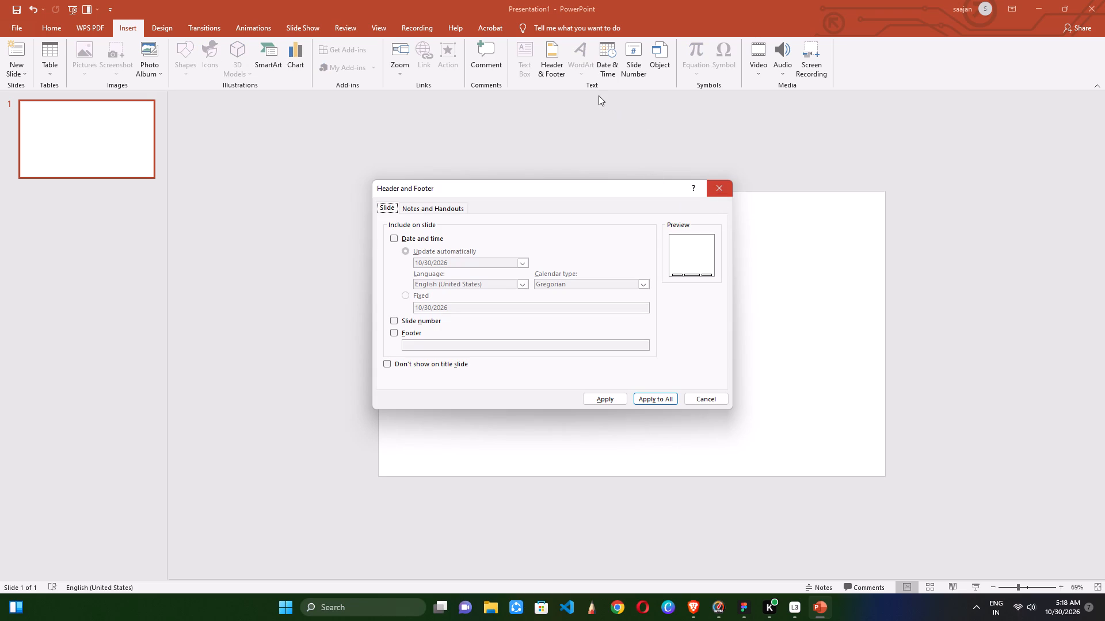
pyautogui.click(584, 68)
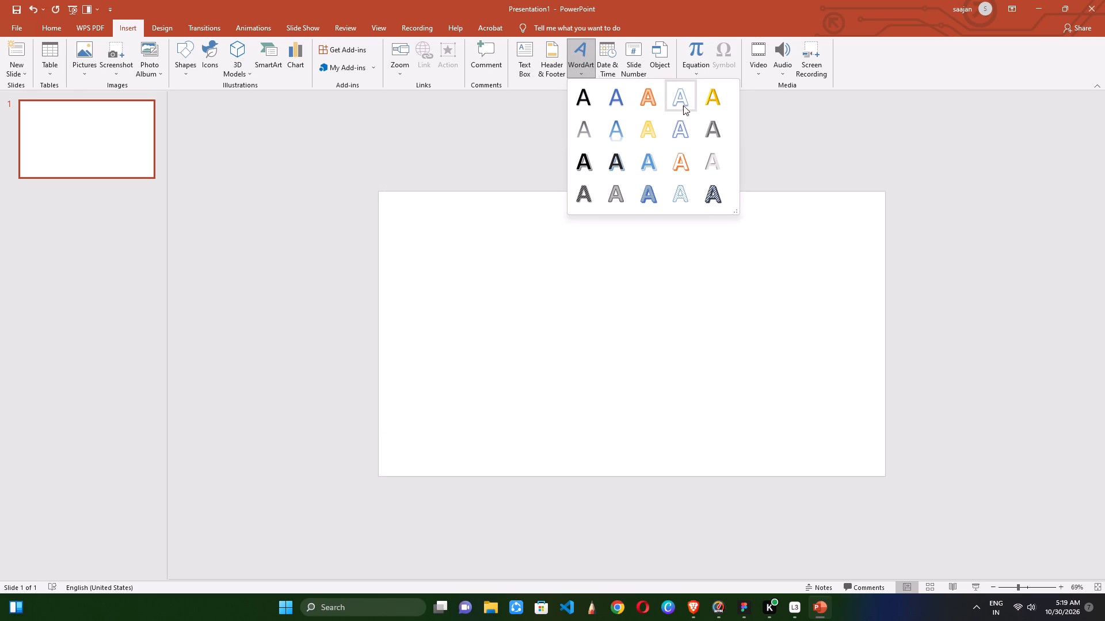
pyautogui.click(584, 106)
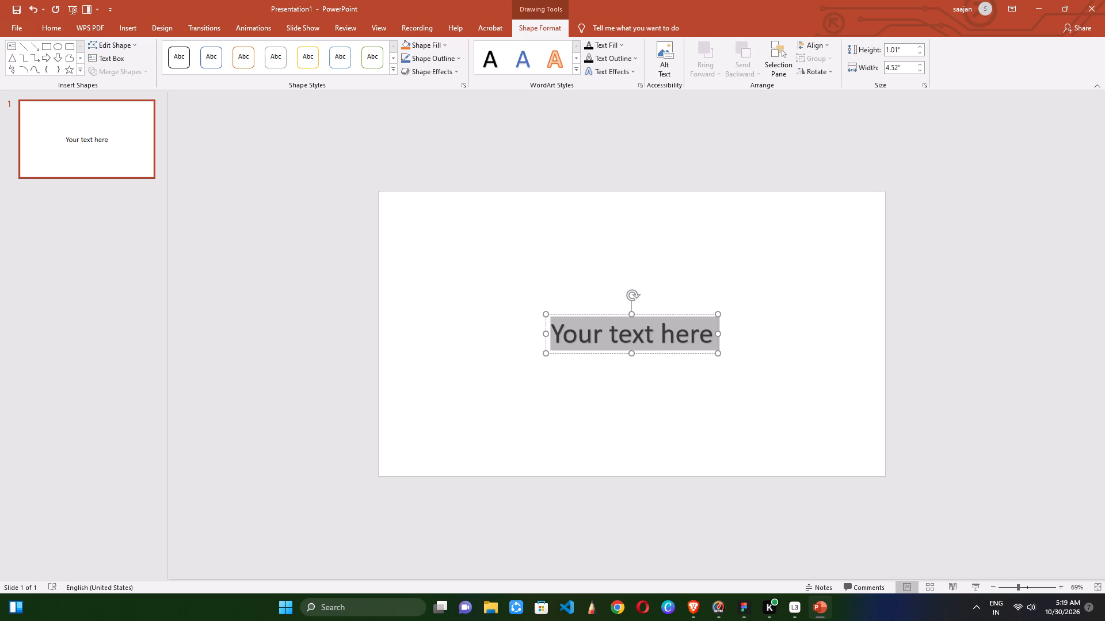
pyautogui.moveTo(673, 310); pyautogui.dragTo(669, 198)
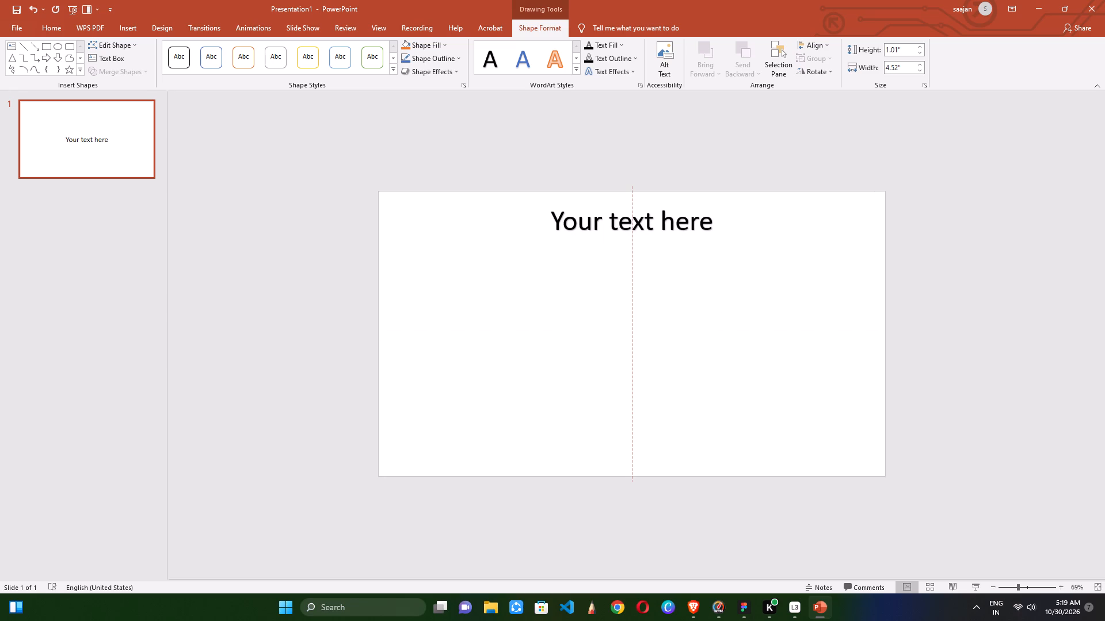
# Move the WordArt box up to the slide's top edge and replace its placeholder text with RANGO.
pyautogui.moveTo(669, 198); pyautogui.dragTo(666, 189)
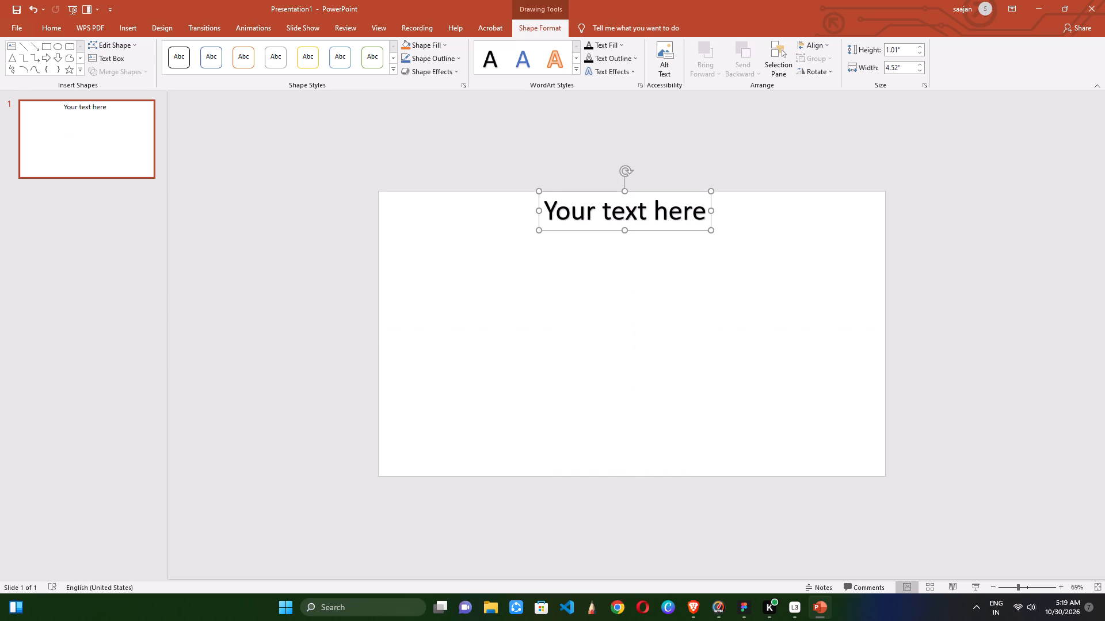
pyautogui.moveTo(546, 208); pyautogui.dragTo(754, 210)
pyautogui.press('BackSpace')
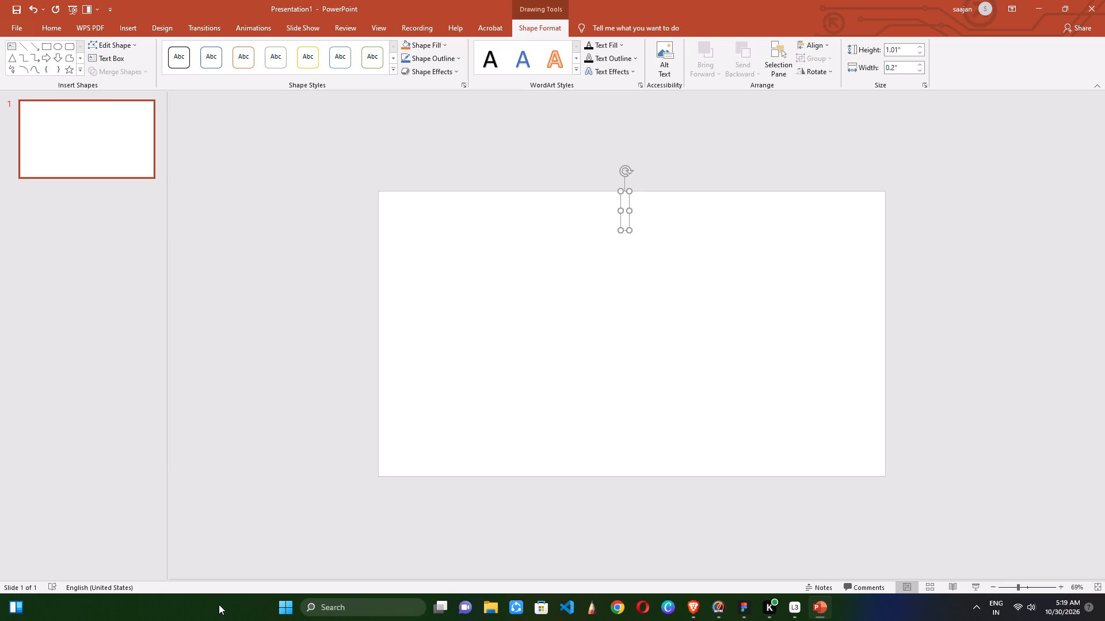
pyautogui.press('r')
pyautogui.write('ANGO')
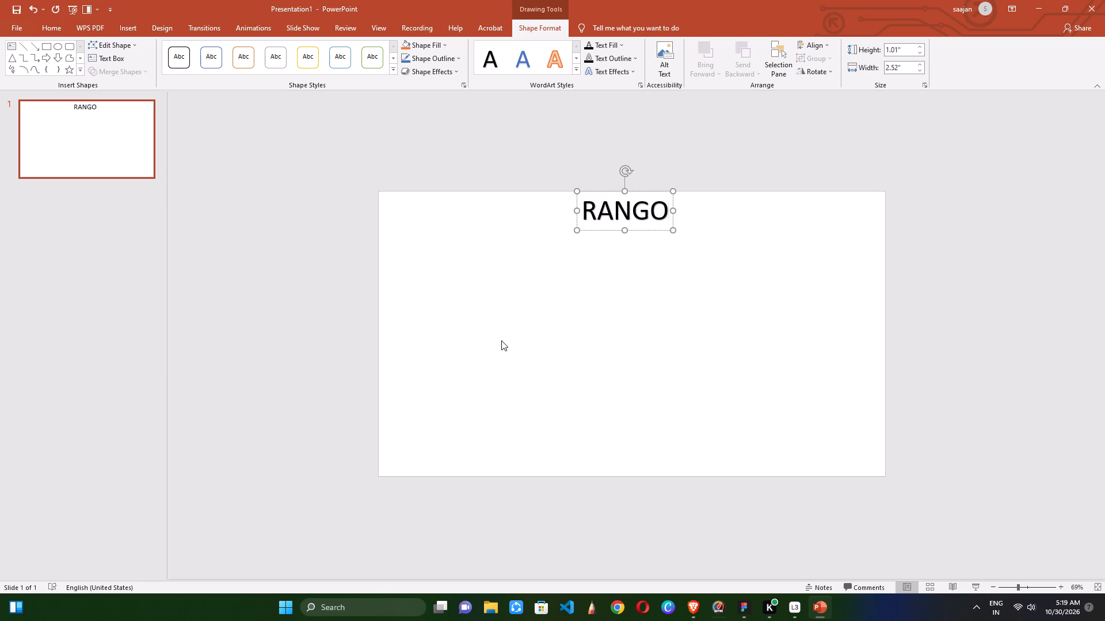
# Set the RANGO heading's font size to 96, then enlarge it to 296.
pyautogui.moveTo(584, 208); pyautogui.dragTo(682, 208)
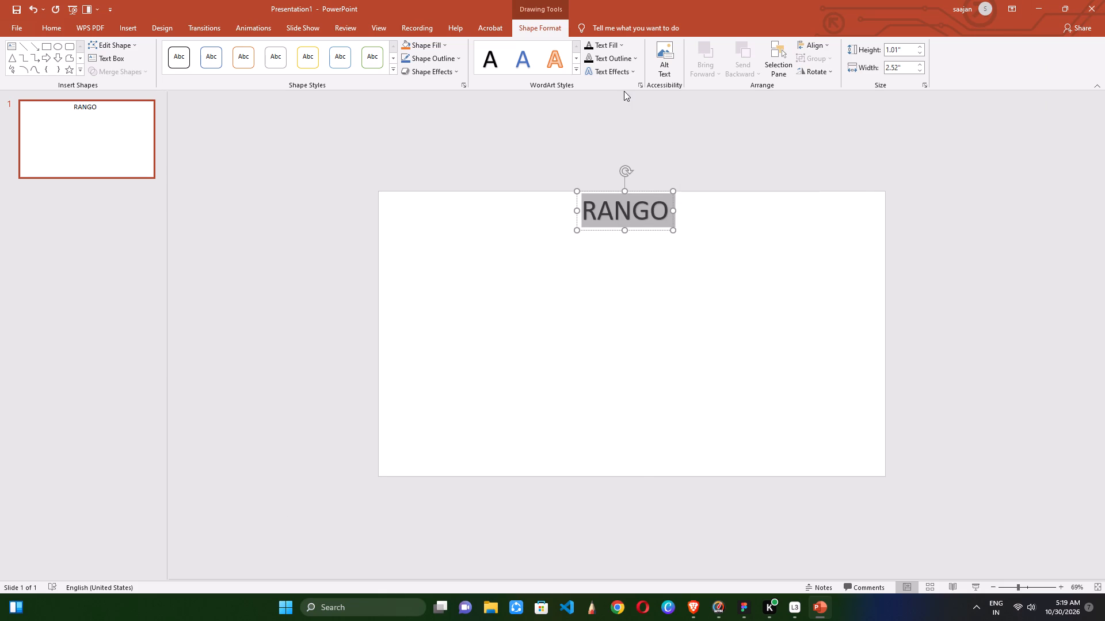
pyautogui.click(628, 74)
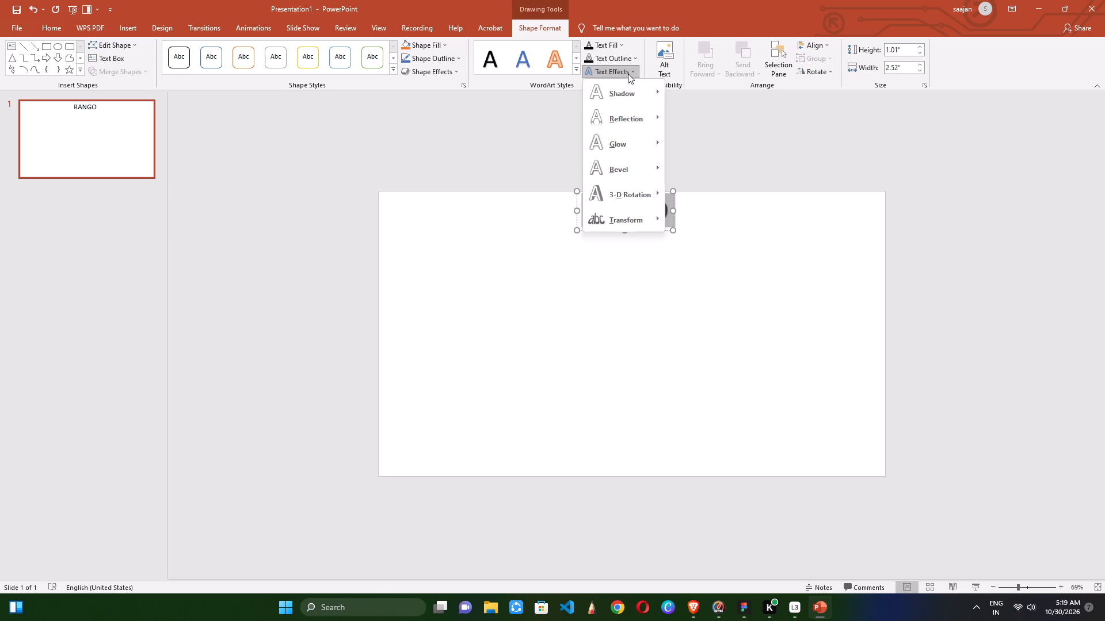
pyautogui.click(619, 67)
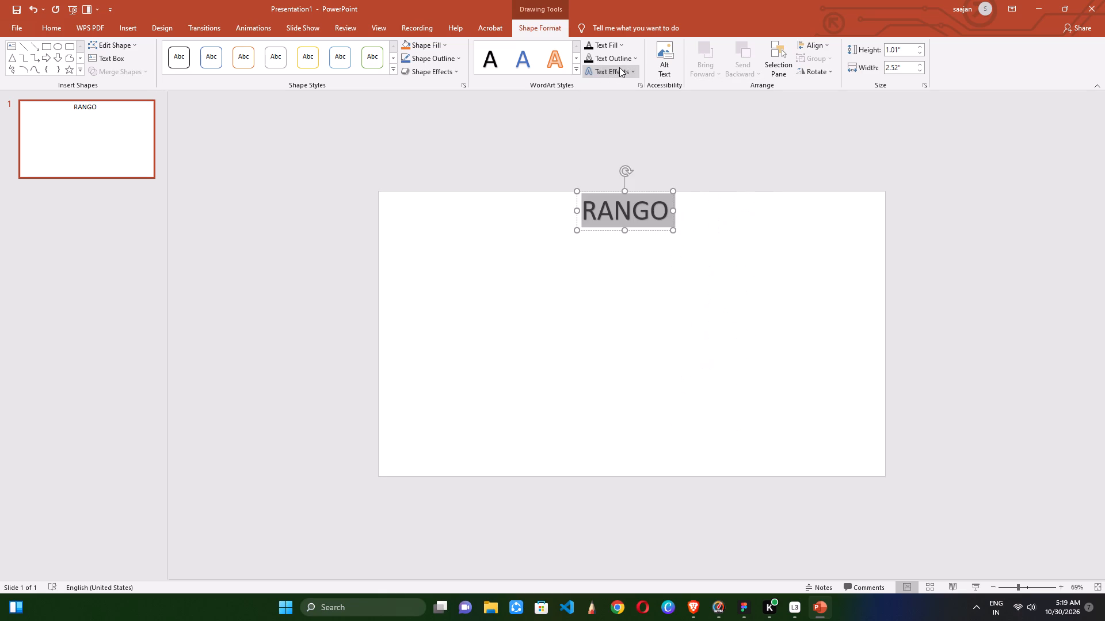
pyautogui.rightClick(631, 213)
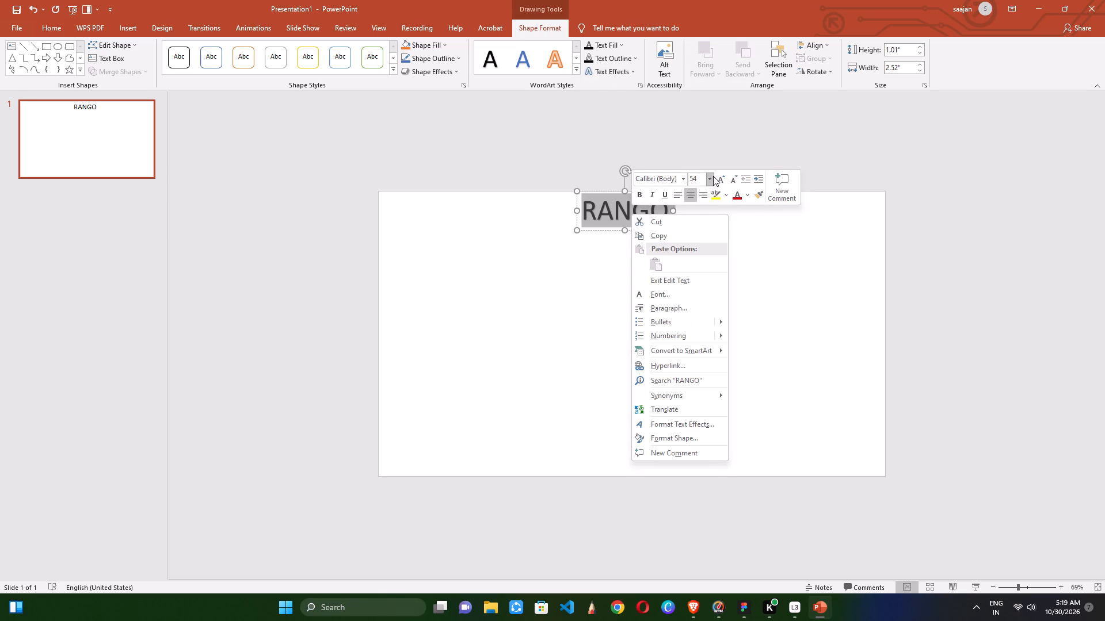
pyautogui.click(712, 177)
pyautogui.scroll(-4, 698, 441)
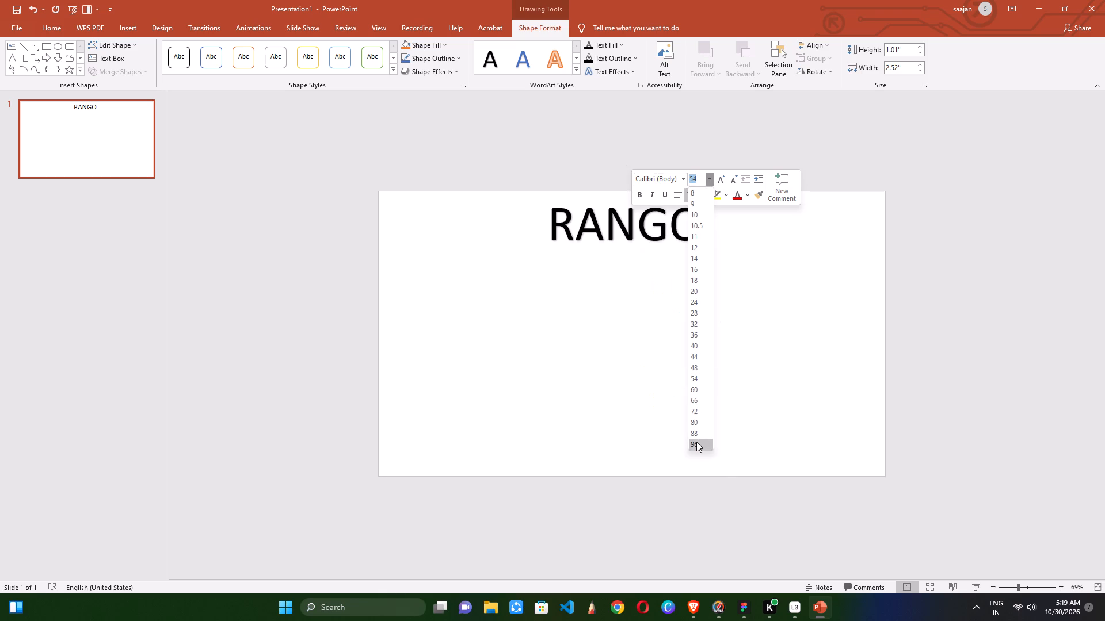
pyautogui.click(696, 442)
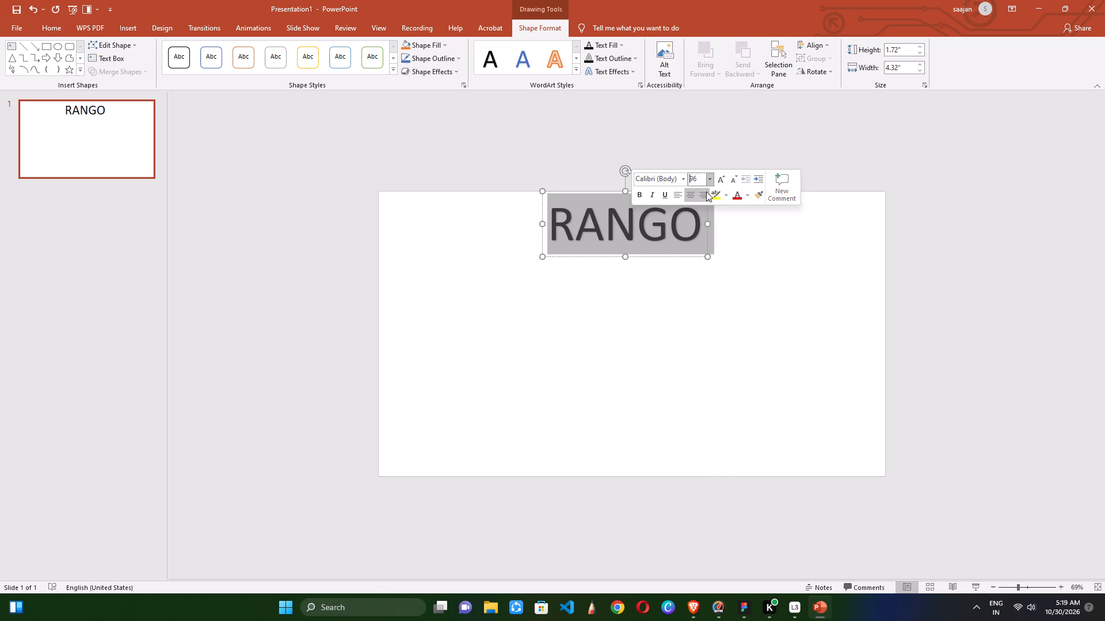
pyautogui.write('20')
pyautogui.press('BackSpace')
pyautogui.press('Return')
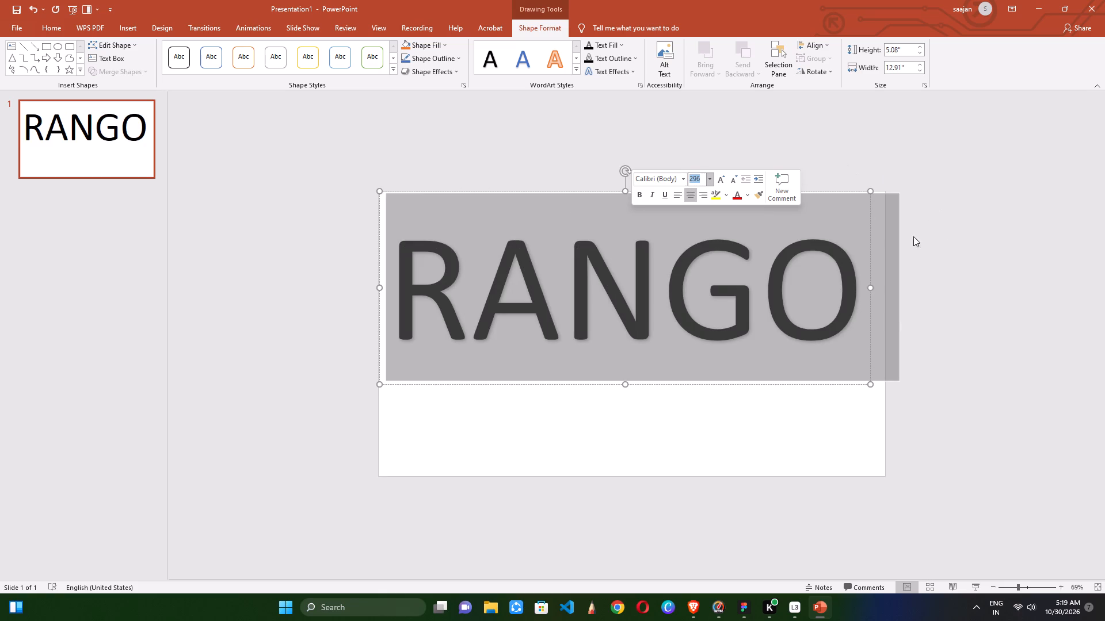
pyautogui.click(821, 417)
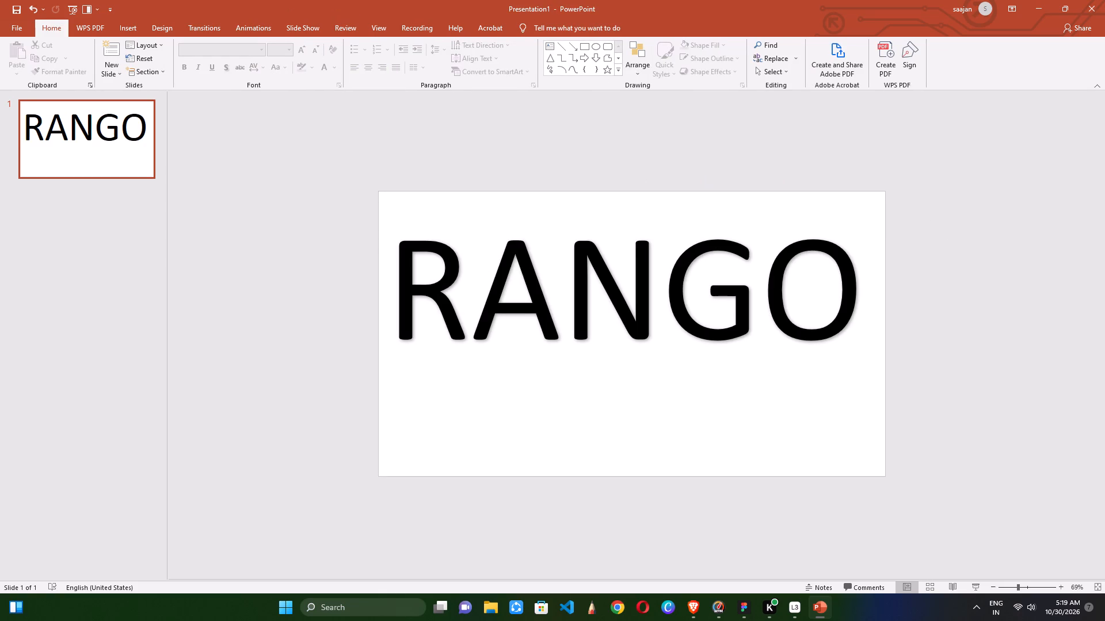
# Change the whole RANGO heading's font to Bahnschrift SemiCondensed.
pyautogui.moveTo(403, 269); pyautogui.dragTo(835, 328)
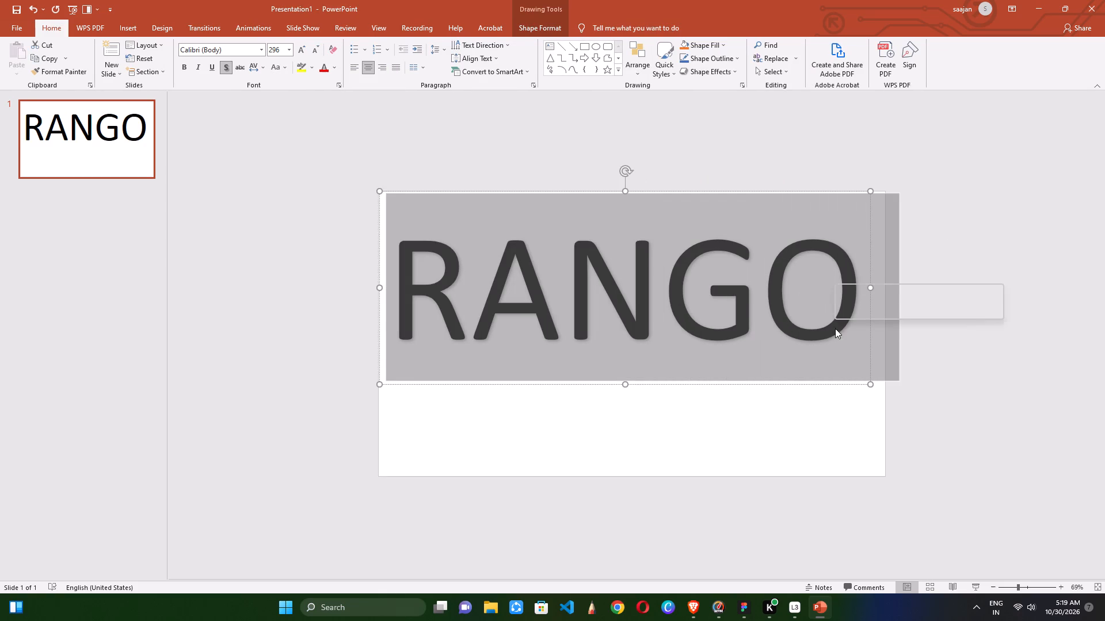
pyautogui.rightClick(809, 290)
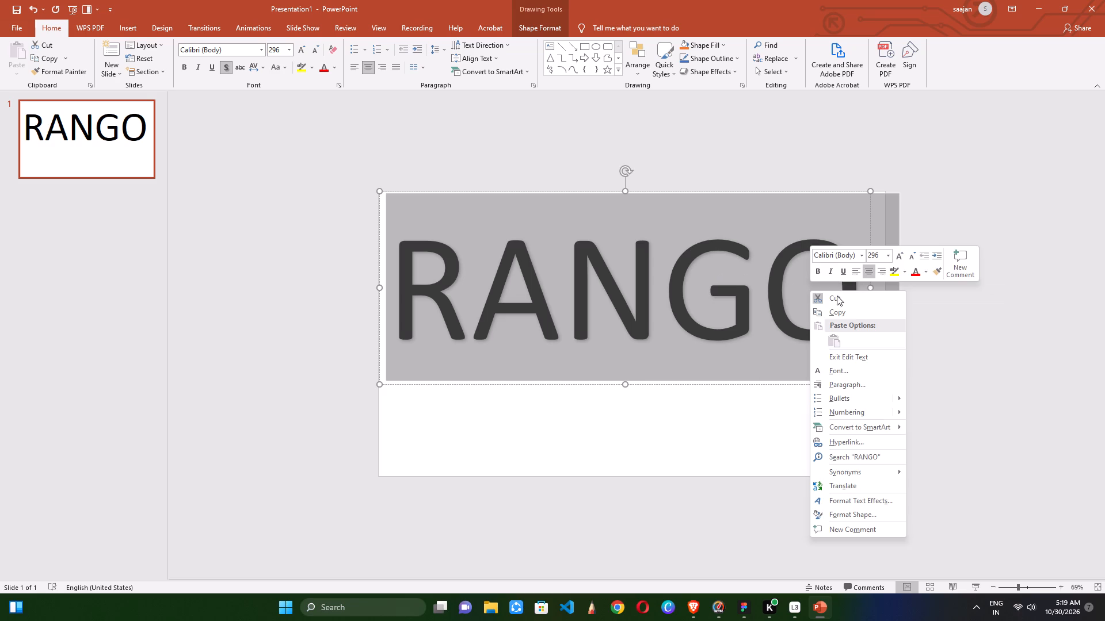
pyautogui.click(860, 251)
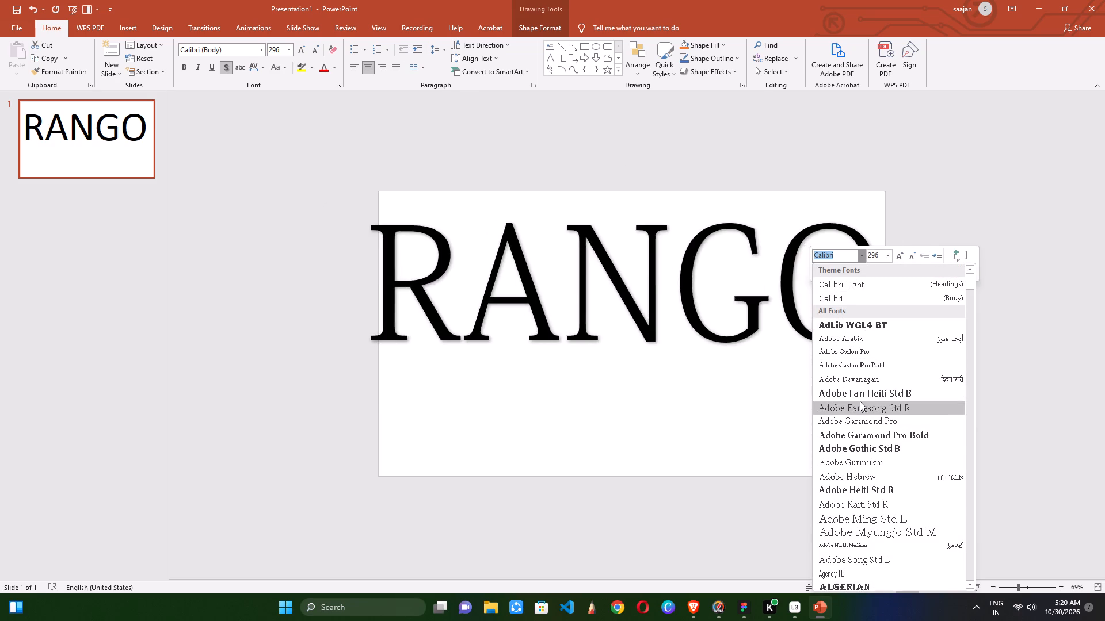
pyautogui.scroll(-4, 853, 420)
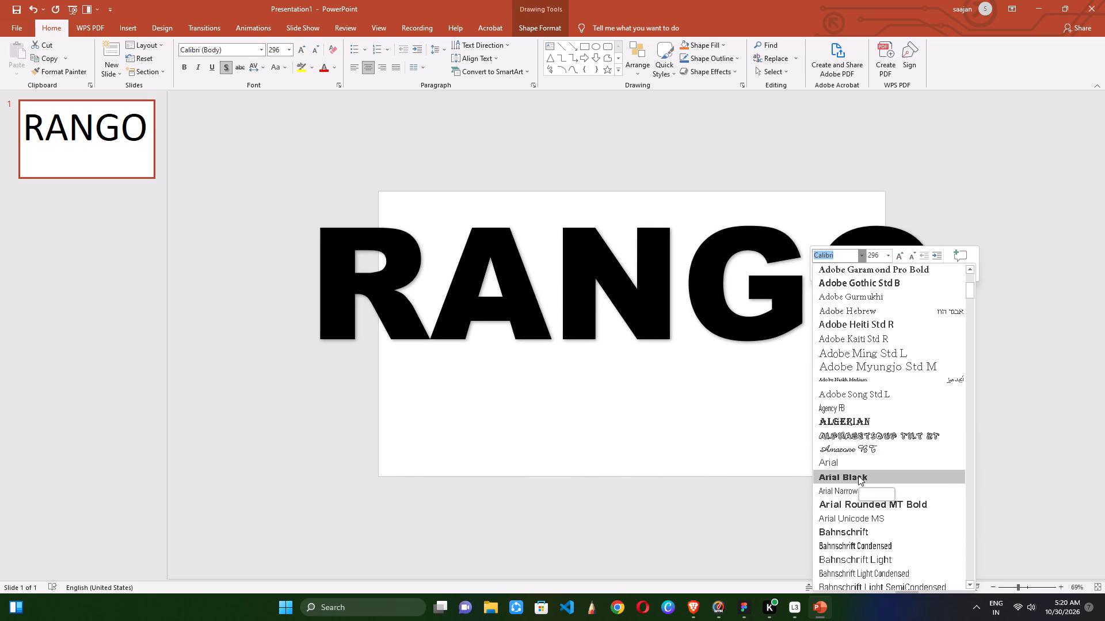
pyautogui.scroll(-4, 858, 476)
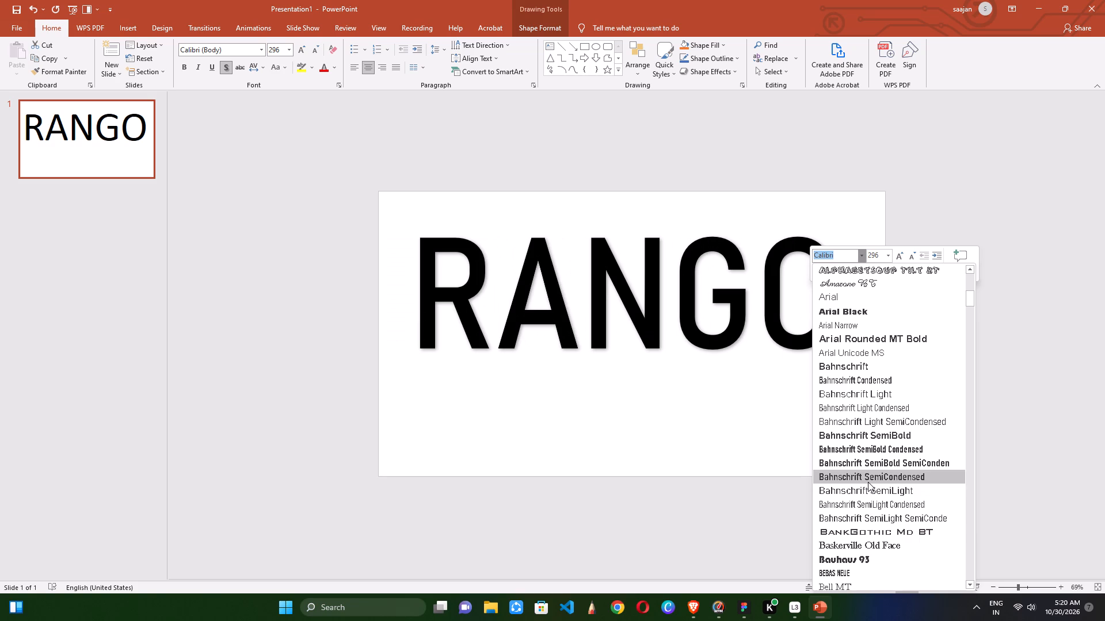
pyautogui.click(868, 482)
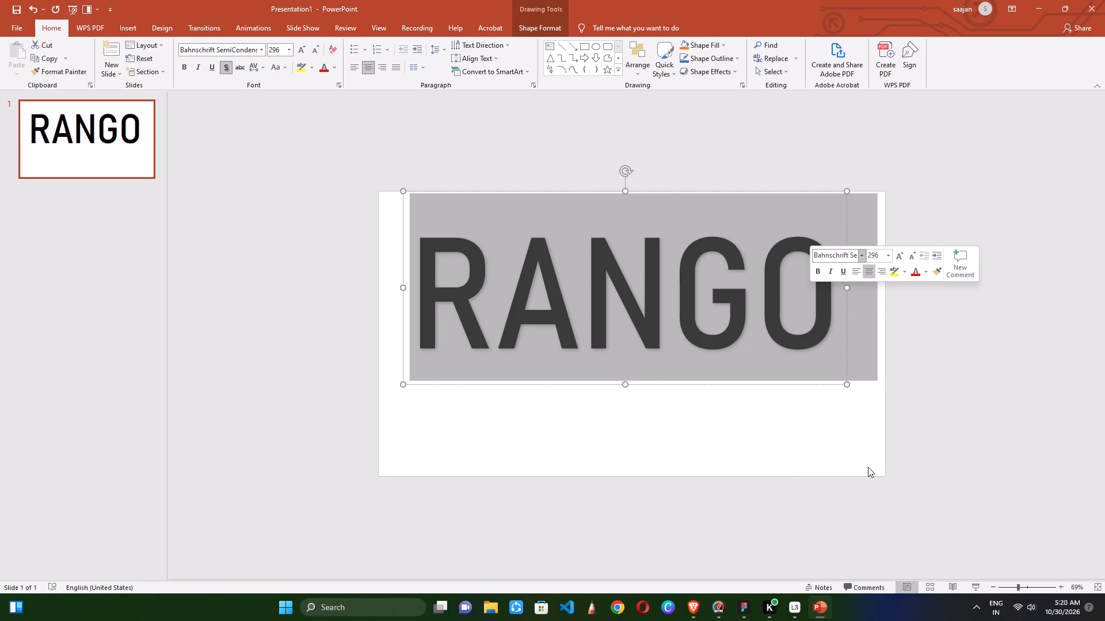
# Colour the RANGO heading text with the dark green theme colour.
pyautogui.click(925, 274)
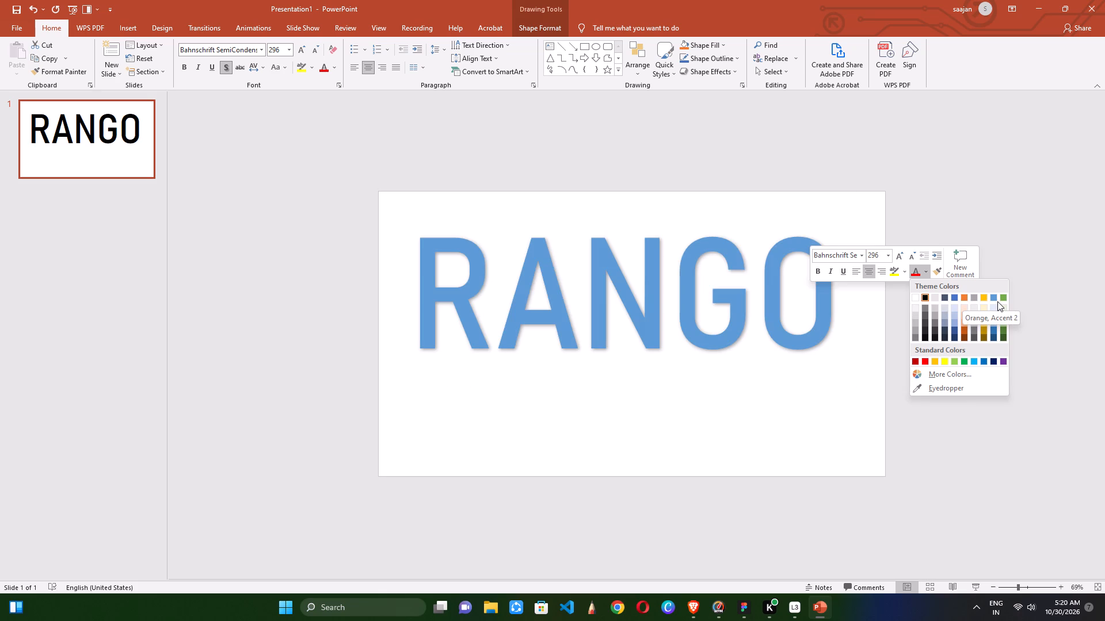
pyautogui.click(1007, 329)
pyautogui.click(992, 347)
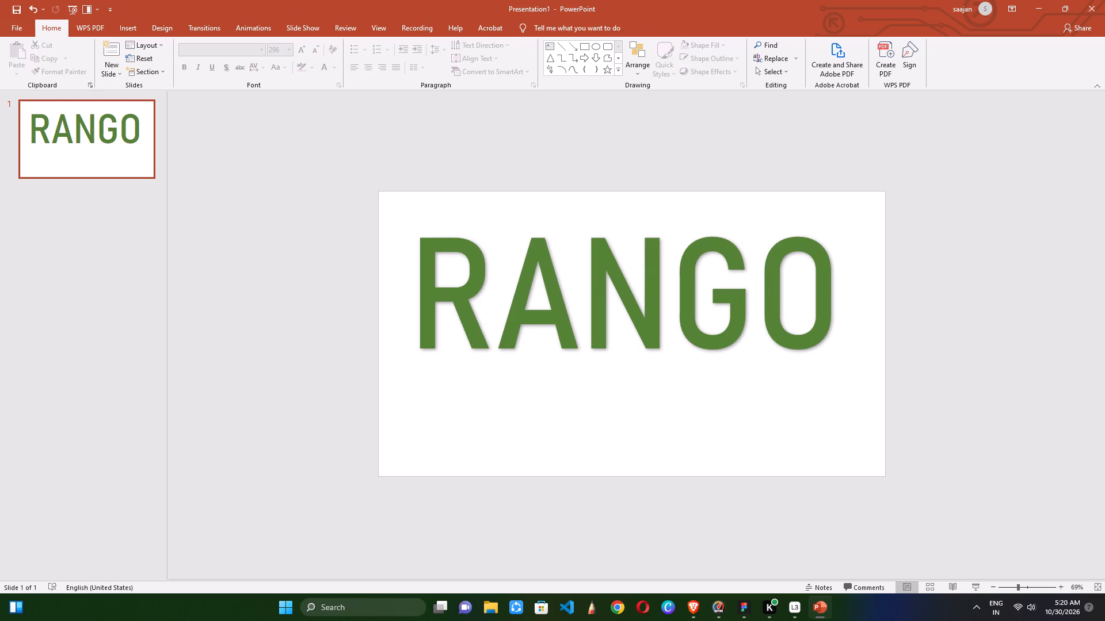
# Select the whole RANGO heading and set its font size to 88.
pyautogui.click(474, 293)
pyautogui.moveTo(430, 291); pyautogui.dragTo(772, 310)
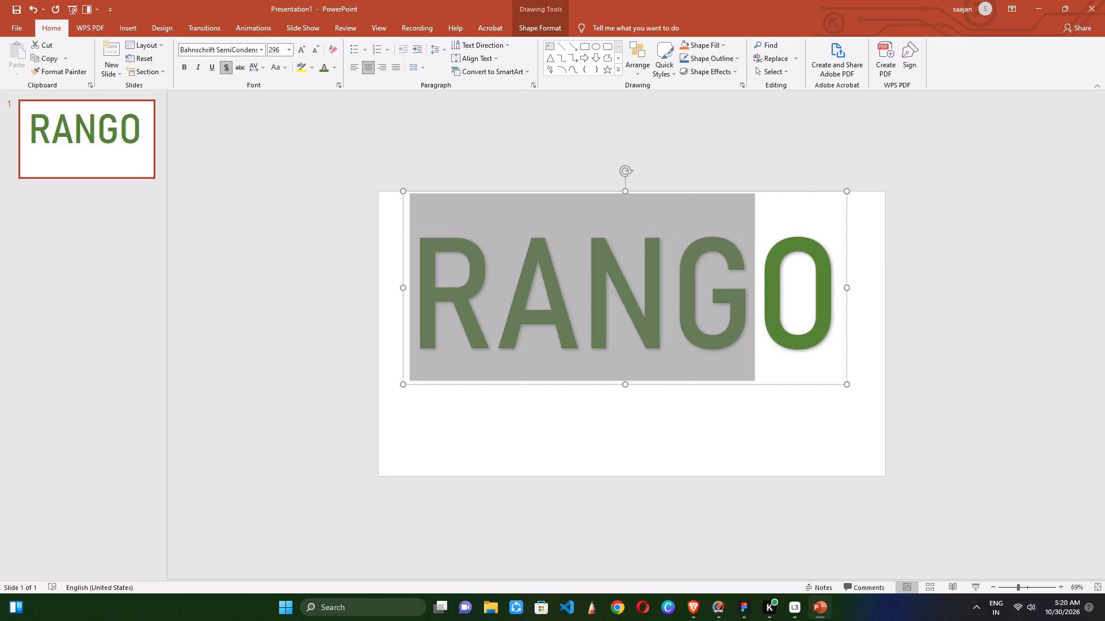
pyautogui.moveTo(772, 310); pyautogui.dragTo(836, 319)
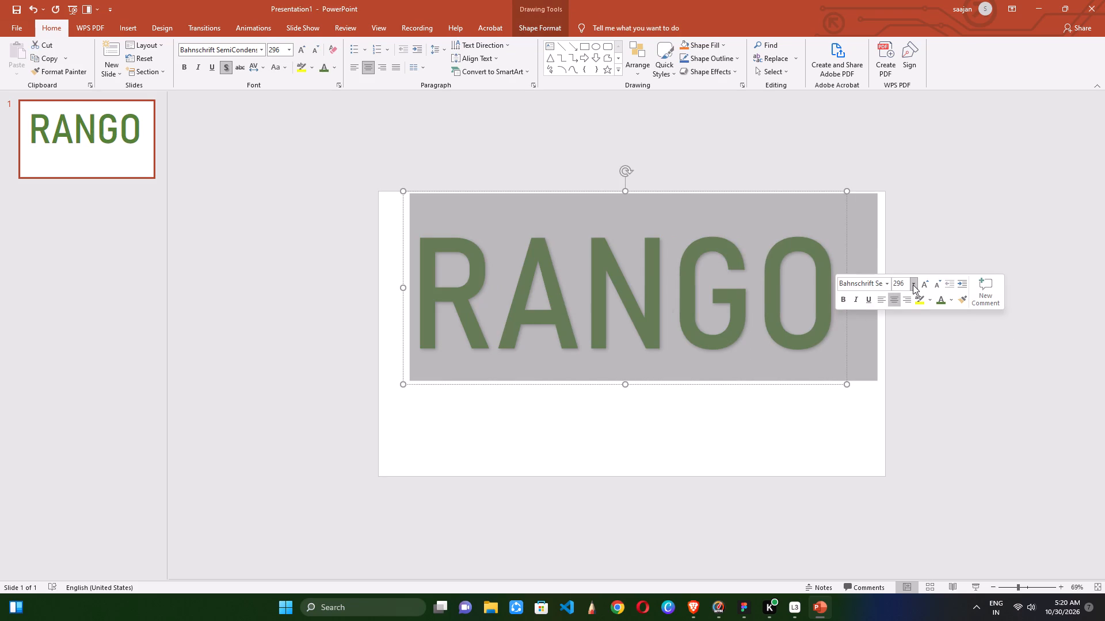
pyautogui.click(913, 285)
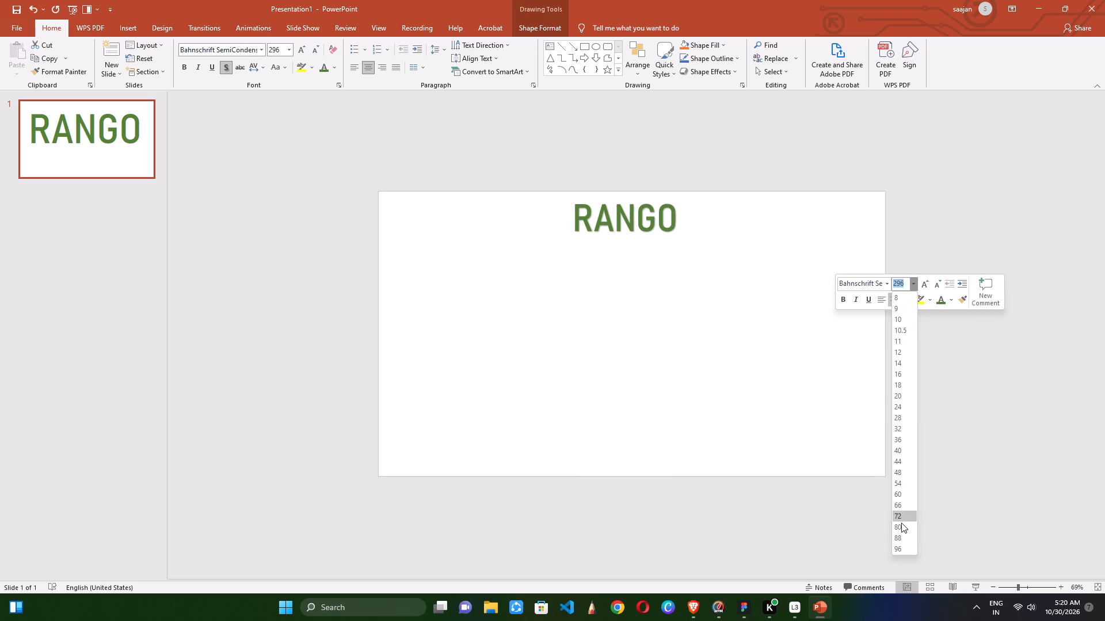
pyautogui.click(901, 539)
pyautogui.click(668, 351)
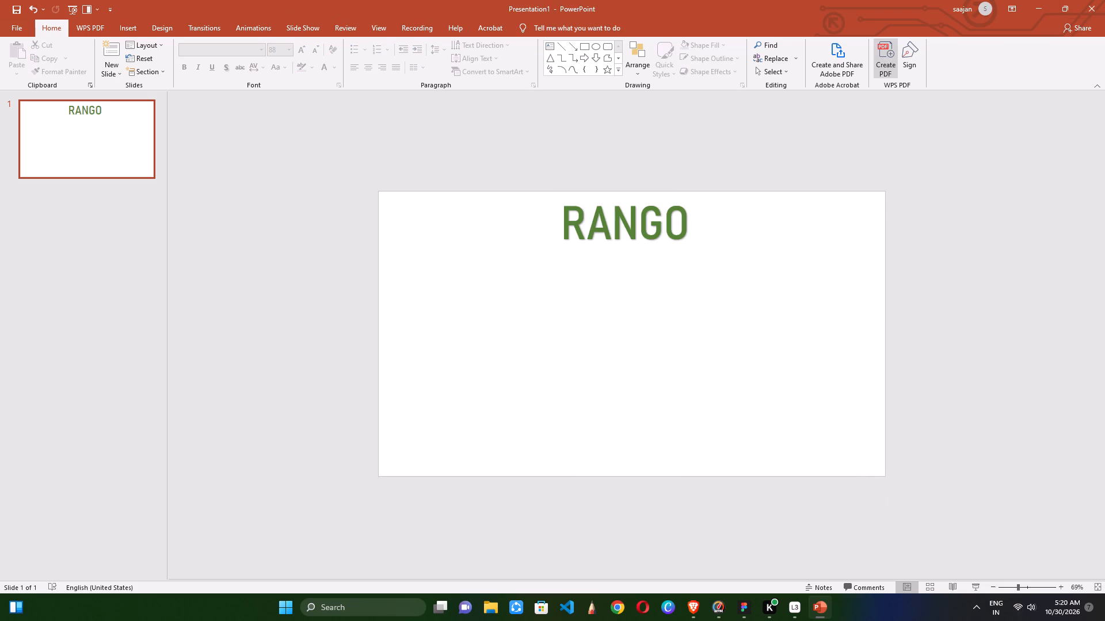
# Draw a small trapezoid about 0.64" high and 0.26" wide to the left of the RANGO heading.
pyautogui.click(616, 68)
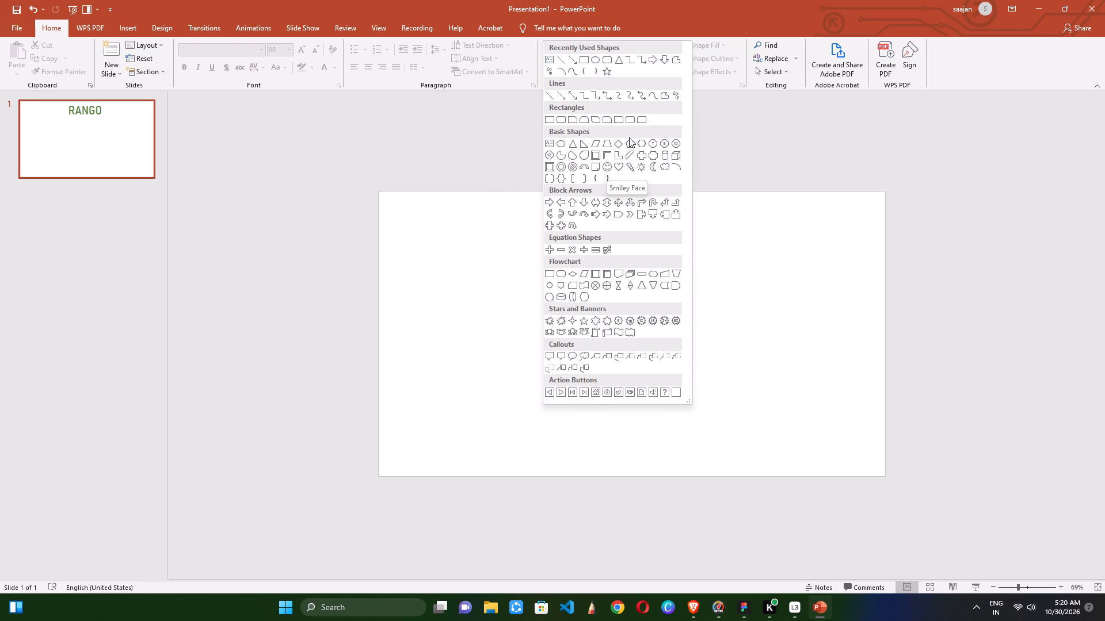
pyautogui.click(608, 147)
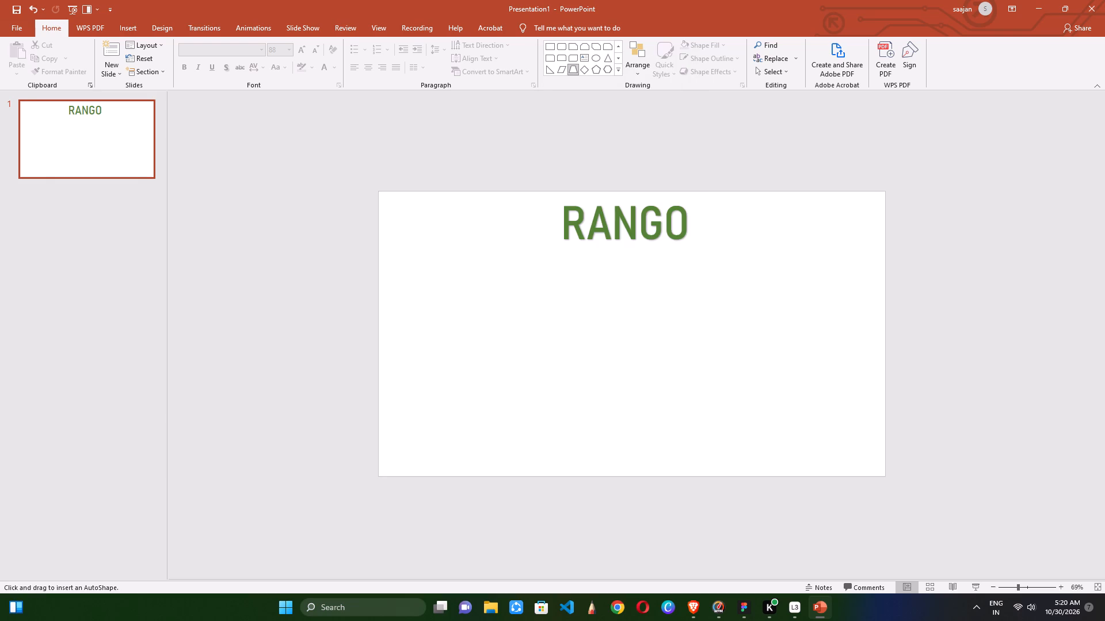
pyautogui.moveTo(527, 201); pyautogui.dragTo(537, 225)
pyautogui.click(607, 289)
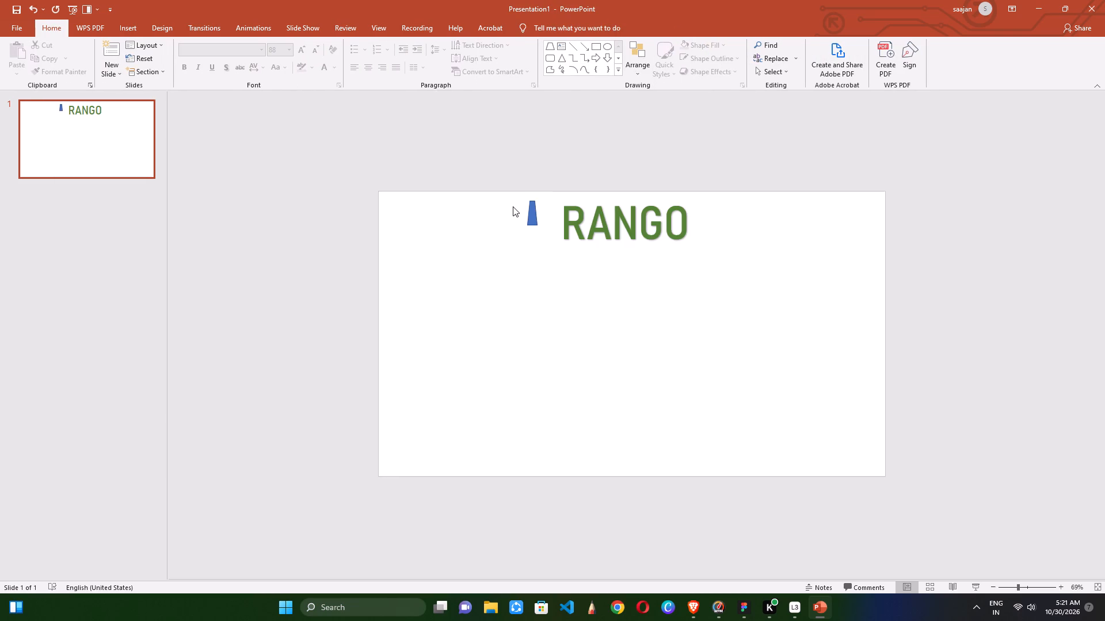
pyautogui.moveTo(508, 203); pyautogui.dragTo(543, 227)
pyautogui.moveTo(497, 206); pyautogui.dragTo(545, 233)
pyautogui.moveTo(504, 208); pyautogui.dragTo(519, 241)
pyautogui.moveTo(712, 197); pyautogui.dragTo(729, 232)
# Move the blue trapezoid right and slightly down so it sits just before the R of RANGO.
pyautogui.moveTo(529, 215); pyautogui.dragTo(539, 224)
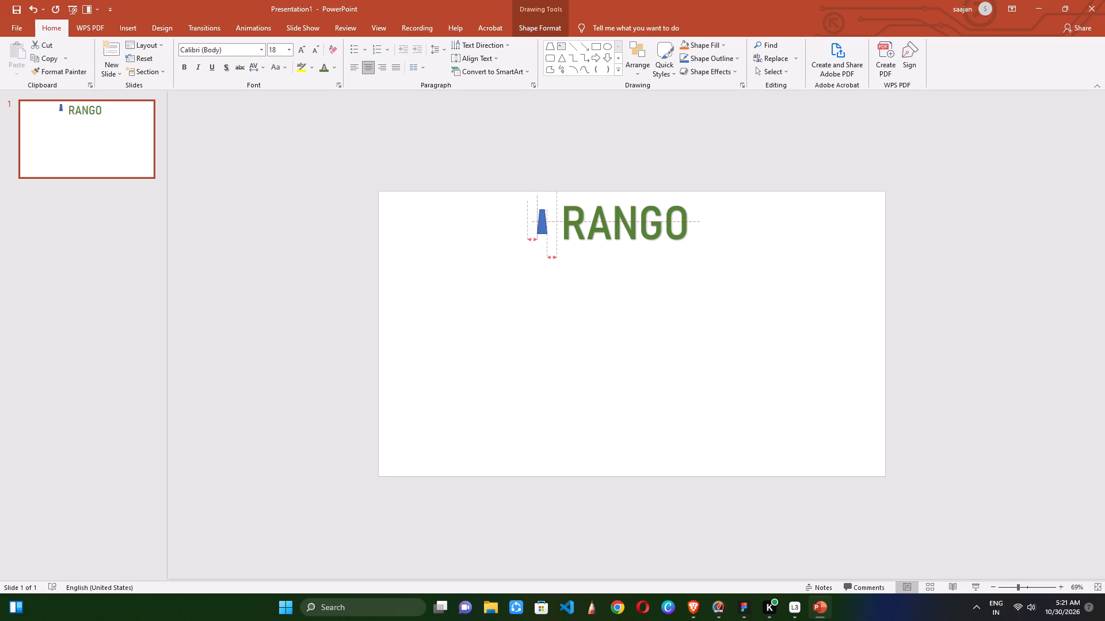
pyautogui.moveTo(539, 224); pyautogui.dragTo(551, 228)
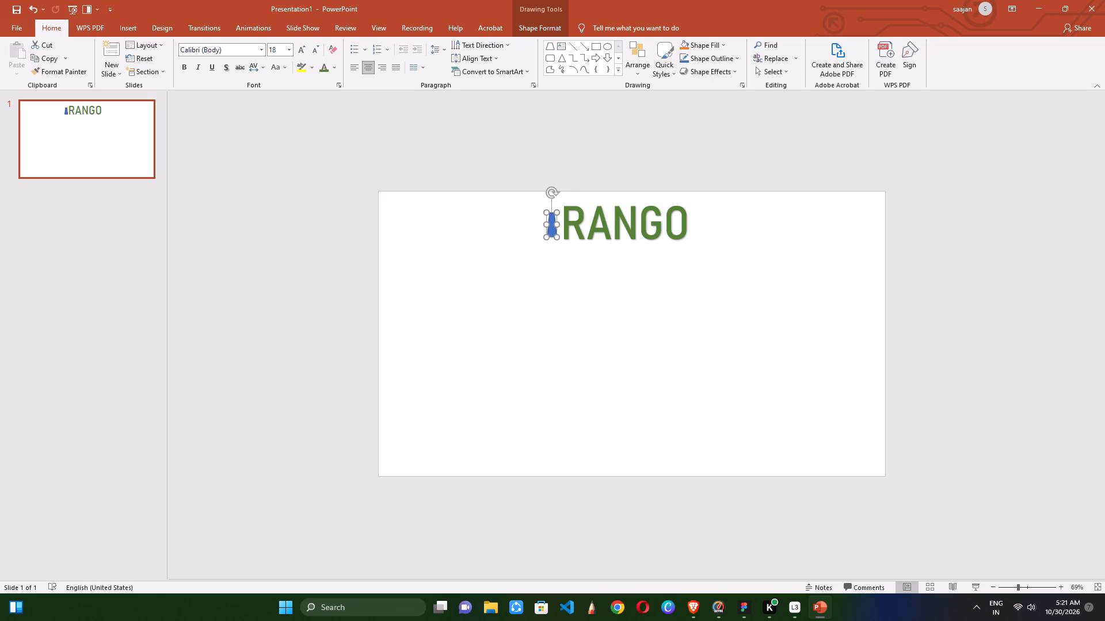
# Duplicate the blue trapezoid and place the copy just after the O of the RANGO heading.
pyautogui.hotkey('ctrl', 'd')
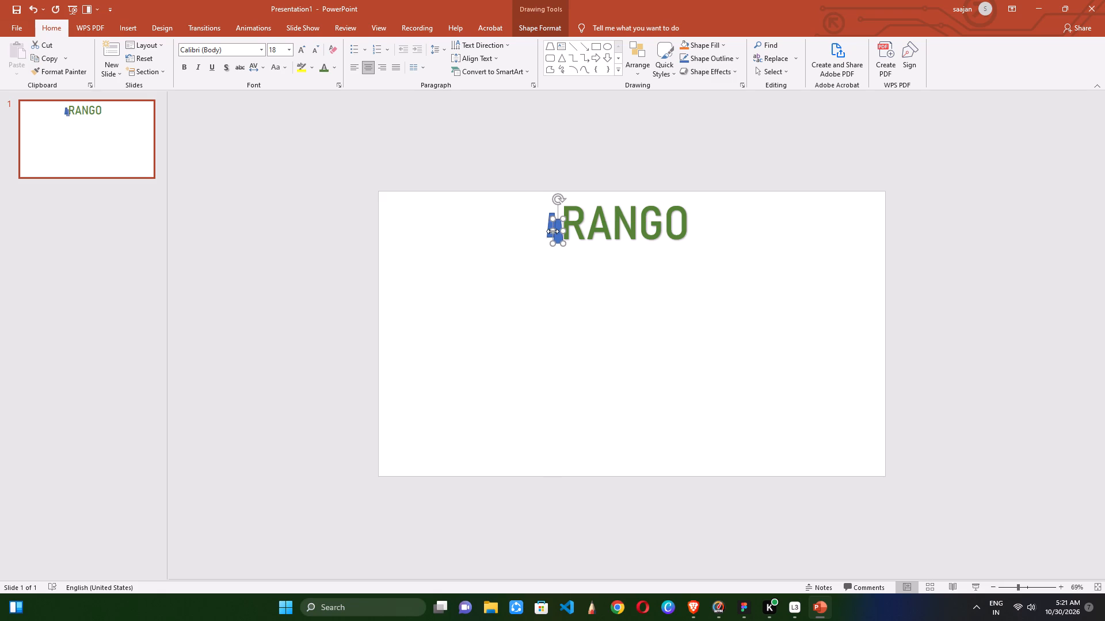
pyautogui.moveTo(557, 240); pyautogui.dragTo(697, 238)
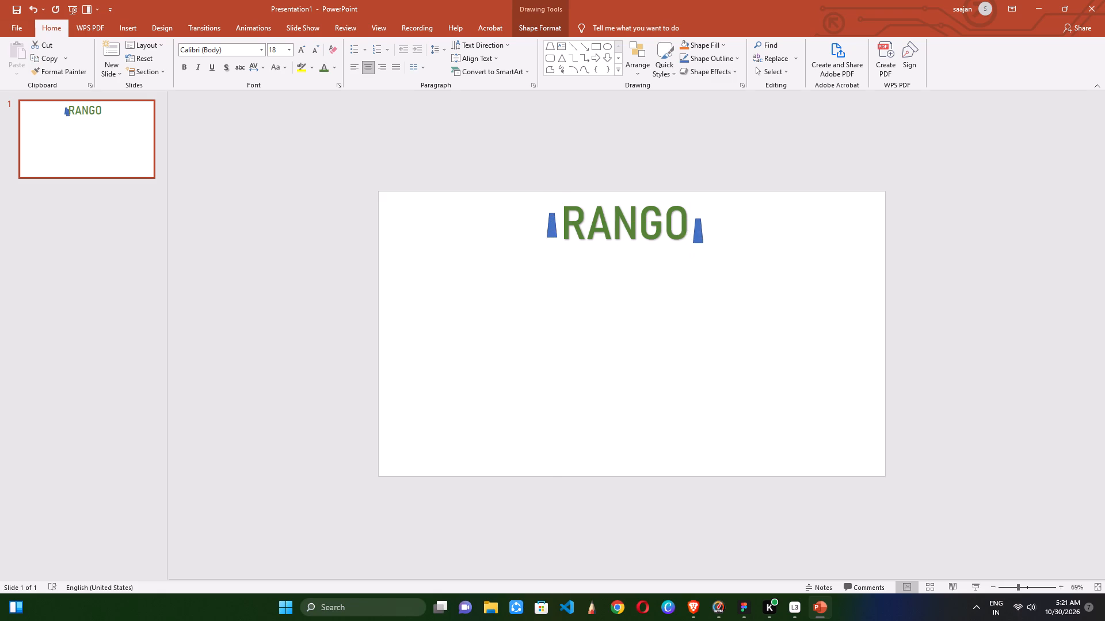
pyautogui.moveTo(697, 238); pyautogui.dragTo(699, 238)
pyautogui.click(679, 278)
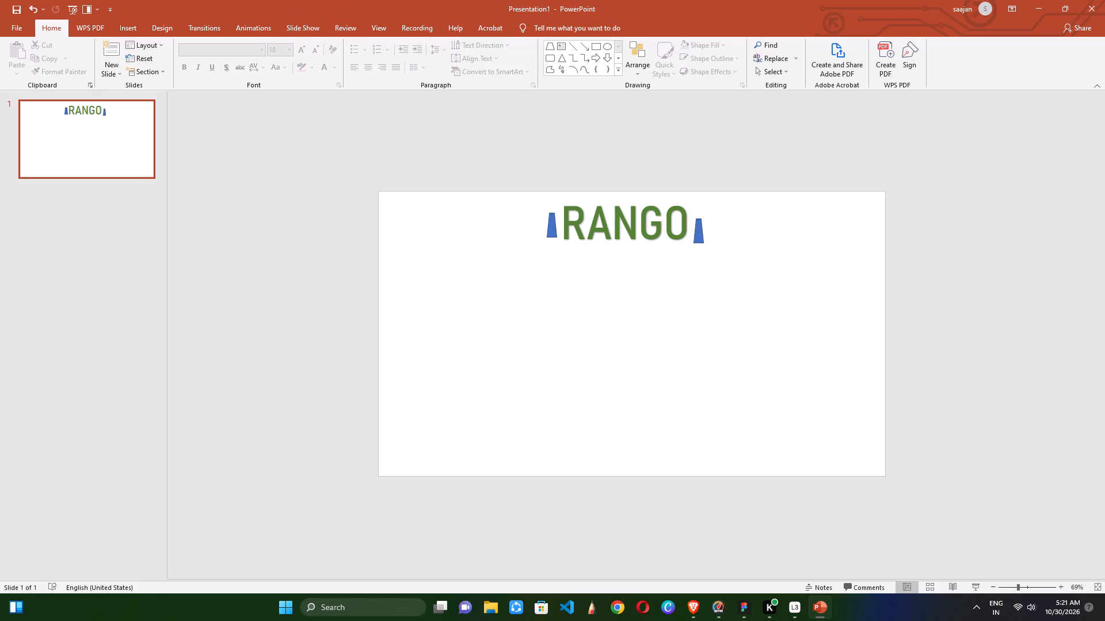
# Delete both blue trapezoids flanking the RANGO heading.
pyautogui.moveTo(548, 224); pyautogui.dragTo(695, 231)
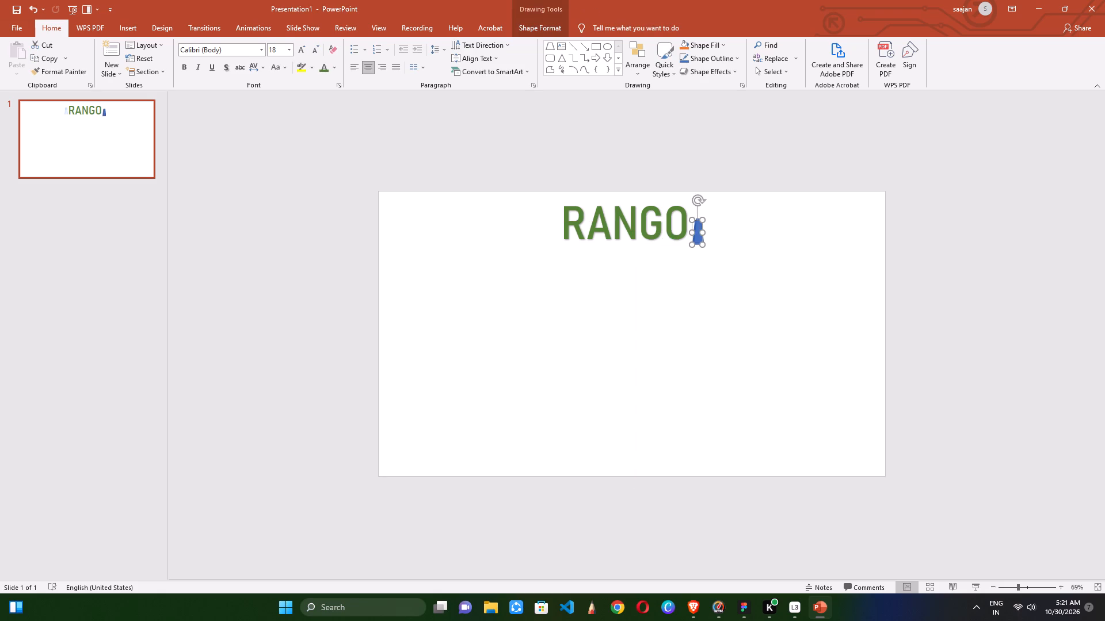
pyautogui.press('Delete')
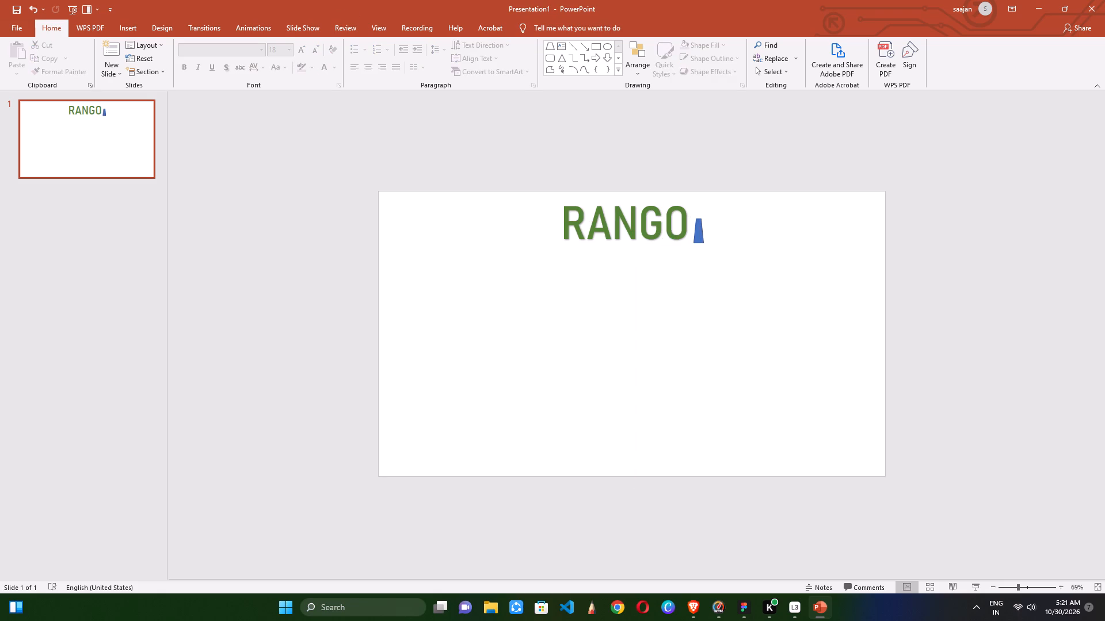
pyautogui.click(697, 231)
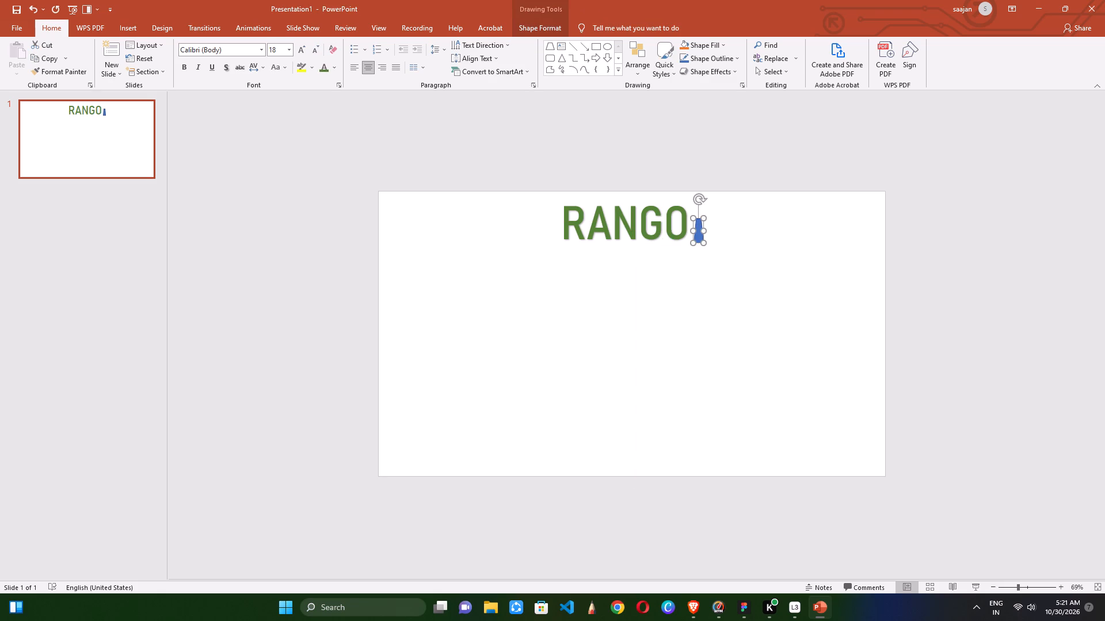
pyautogui.press('Delete')
pyautogui.click(629, 270)
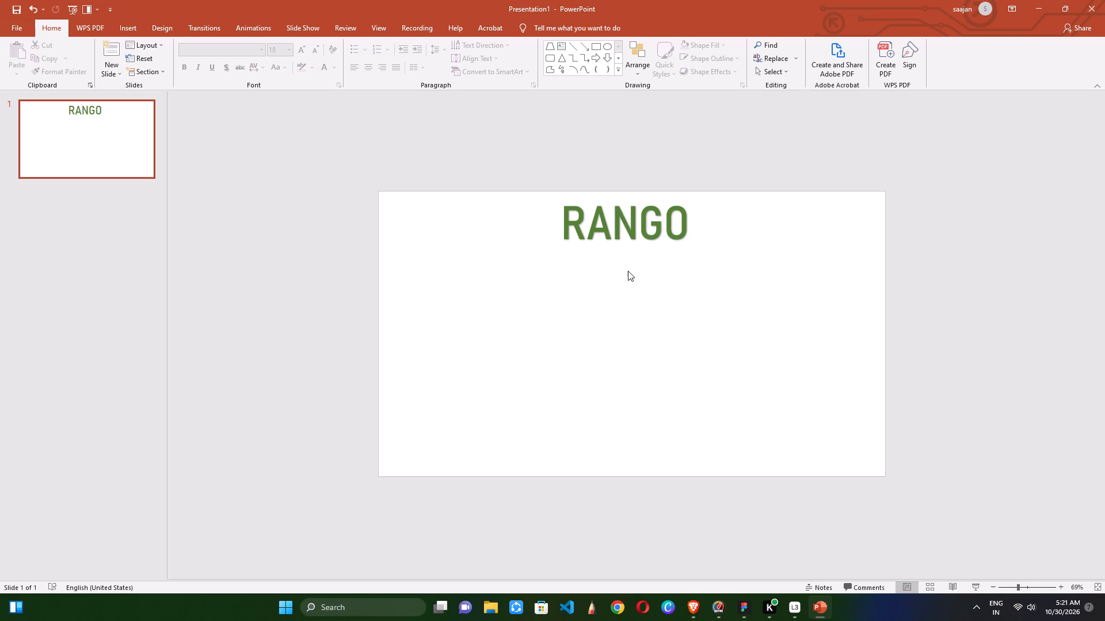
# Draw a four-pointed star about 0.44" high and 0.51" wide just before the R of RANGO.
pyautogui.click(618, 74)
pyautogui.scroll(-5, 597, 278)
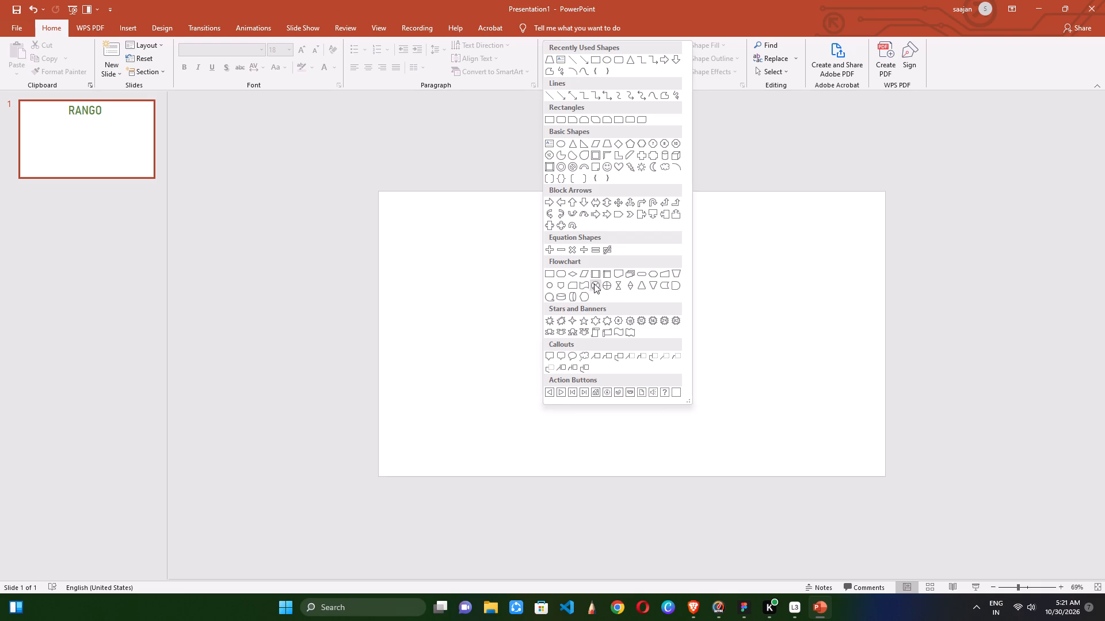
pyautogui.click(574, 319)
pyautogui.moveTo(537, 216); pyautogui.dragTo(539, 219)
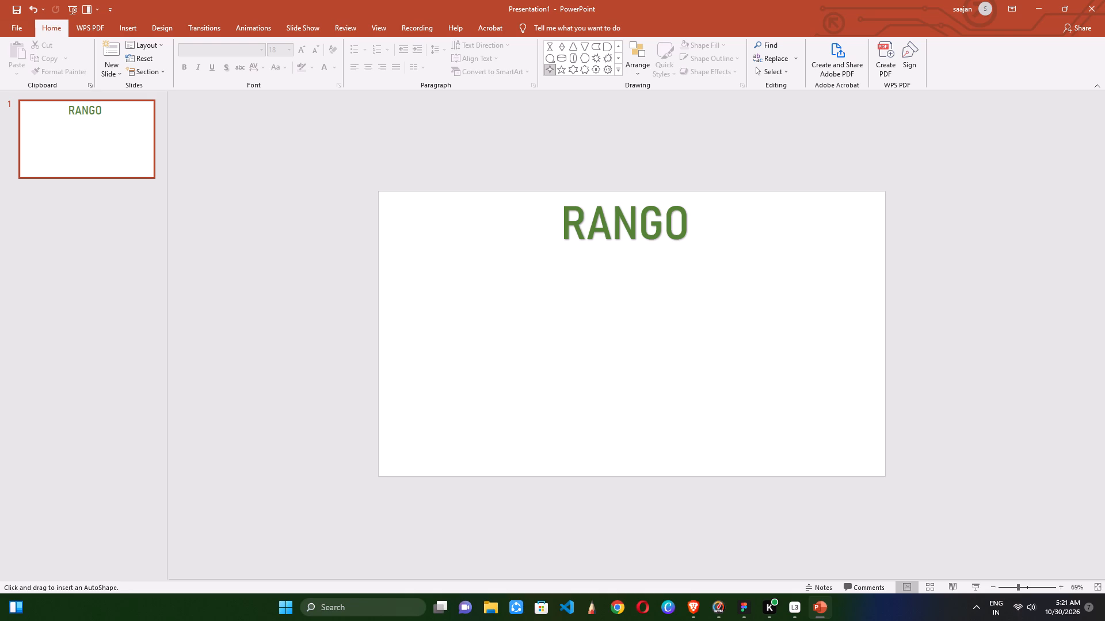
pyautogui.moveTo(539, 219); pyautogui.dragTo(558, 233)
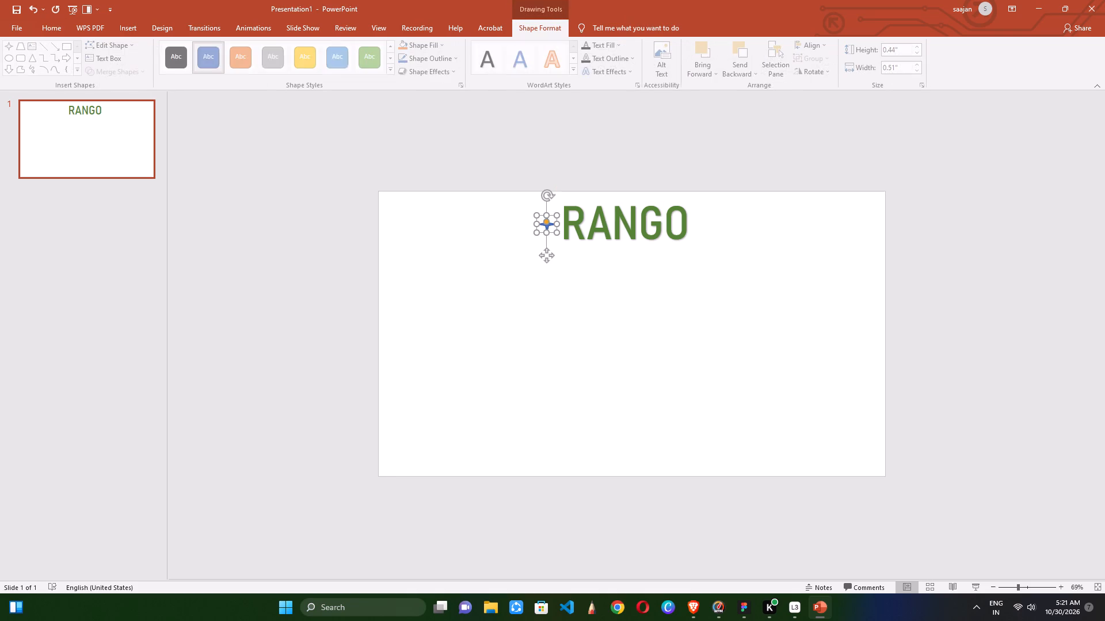
# Move the RANGO heading up so its letters sit close to the slide's top edge.
pyautogui.moveTo(695, 216); pyautogui.dragTo(702, 228)
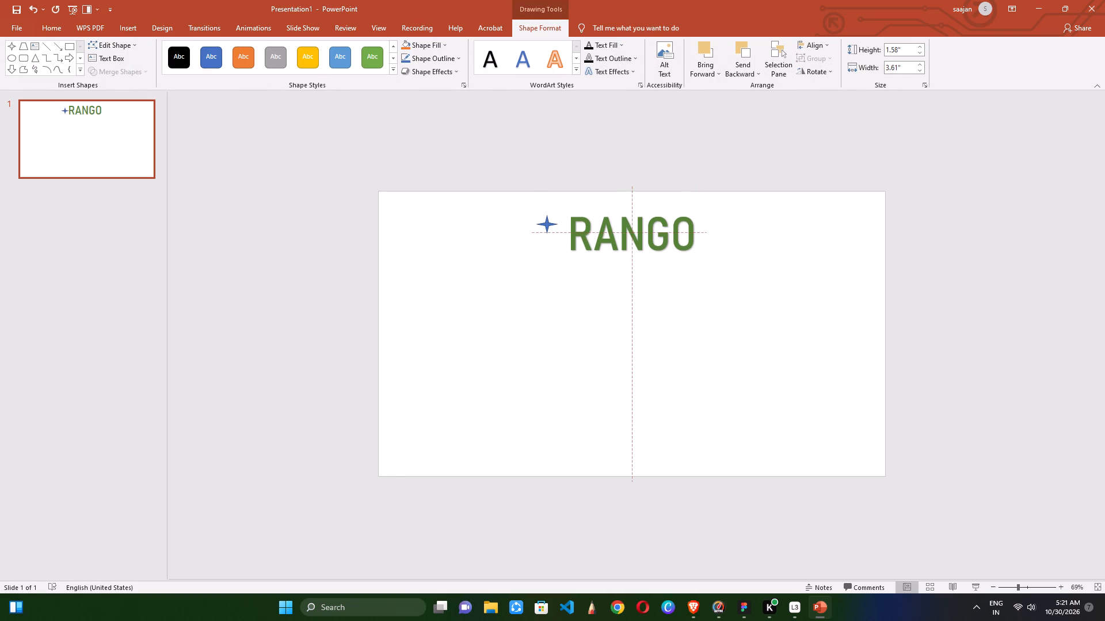
pyautogui.moveTo(702, 228); pyautogui.dragTo(691, 211)
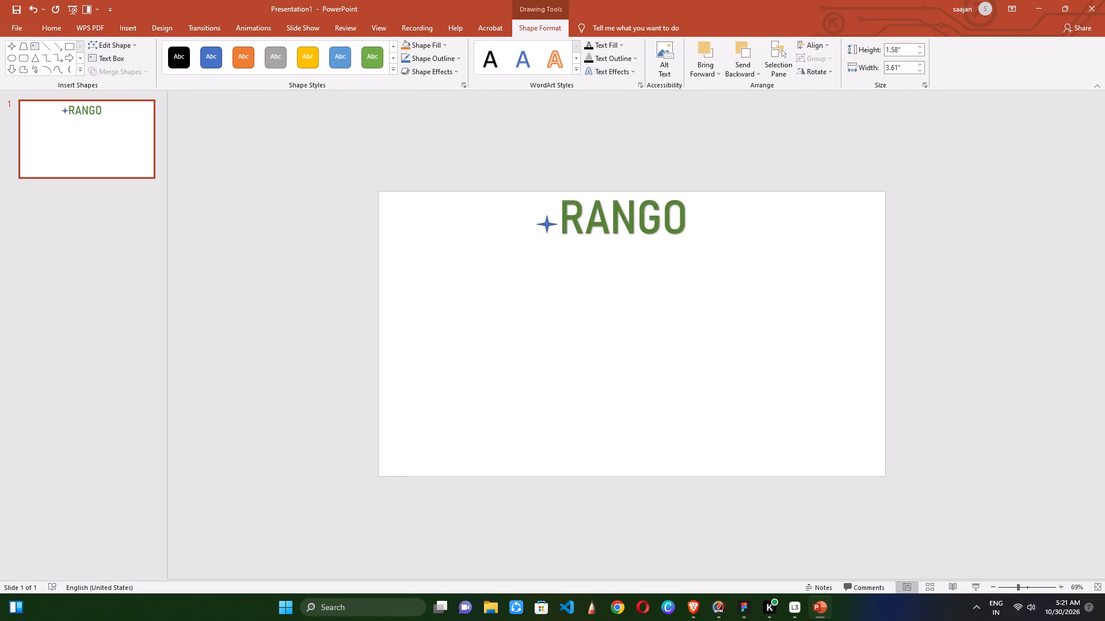
pyautogui.moveTo(691, 211); pyautogui.dragTo(692, 205)
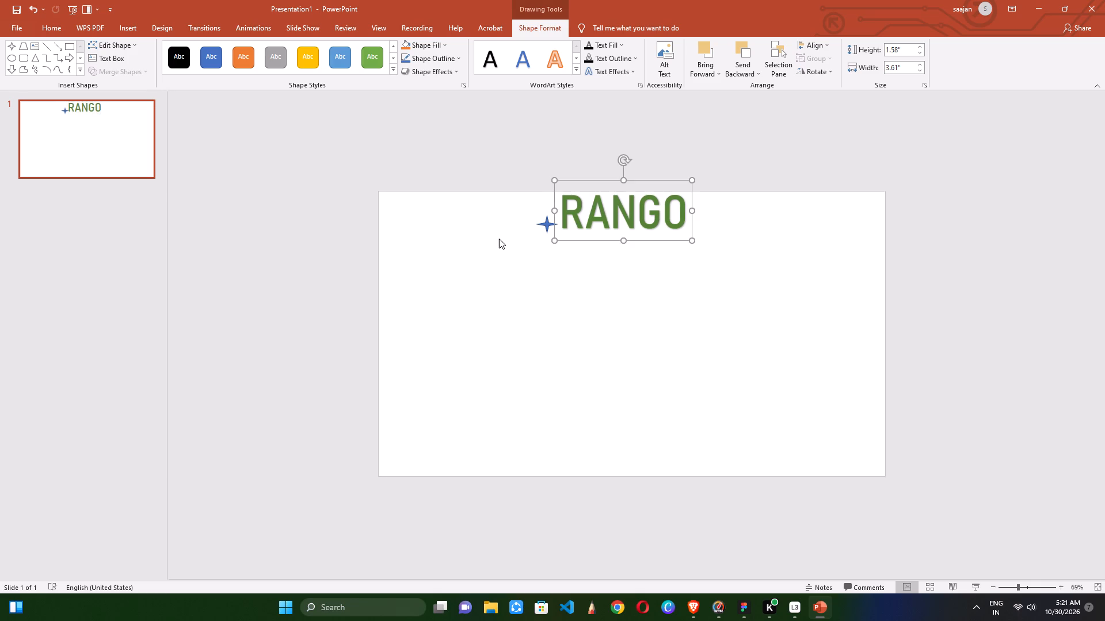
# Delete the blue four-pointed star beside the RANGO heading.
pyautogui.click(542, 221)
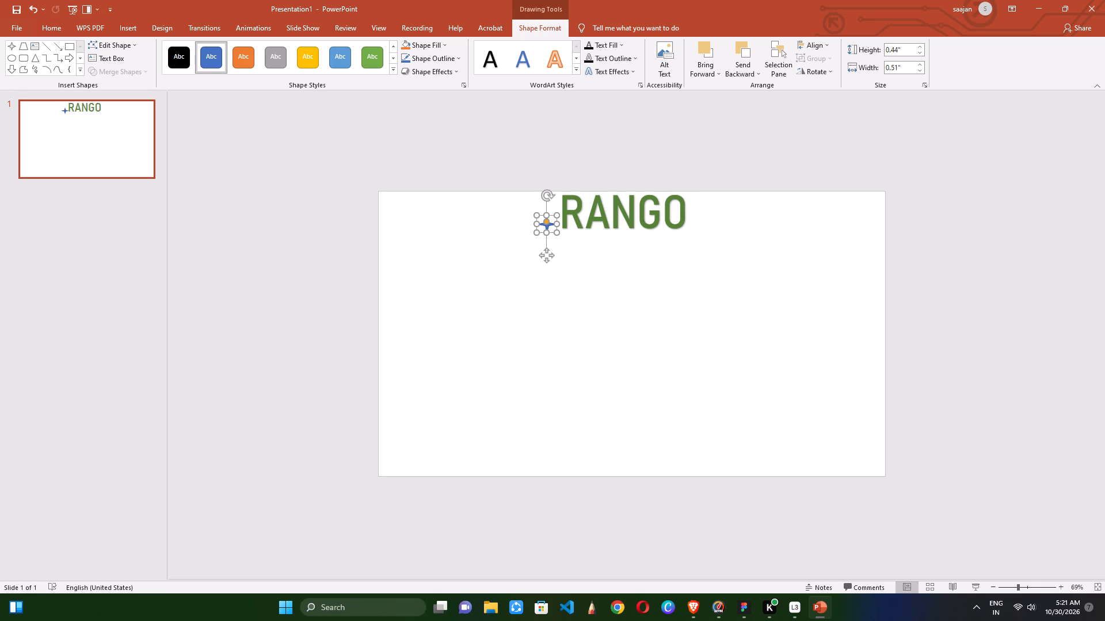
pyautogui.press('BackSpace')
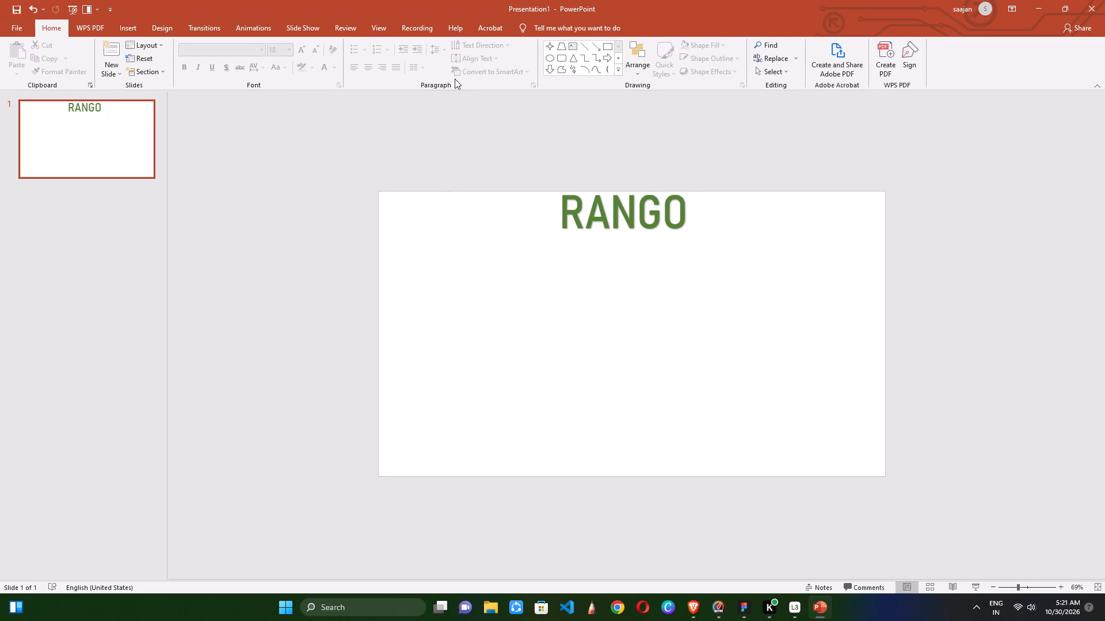
# Draw a narrow rectangle about 2.15" high and 0.49" wide from the slide's top edge, near its left edge.
pyautogui.click(562, 60)
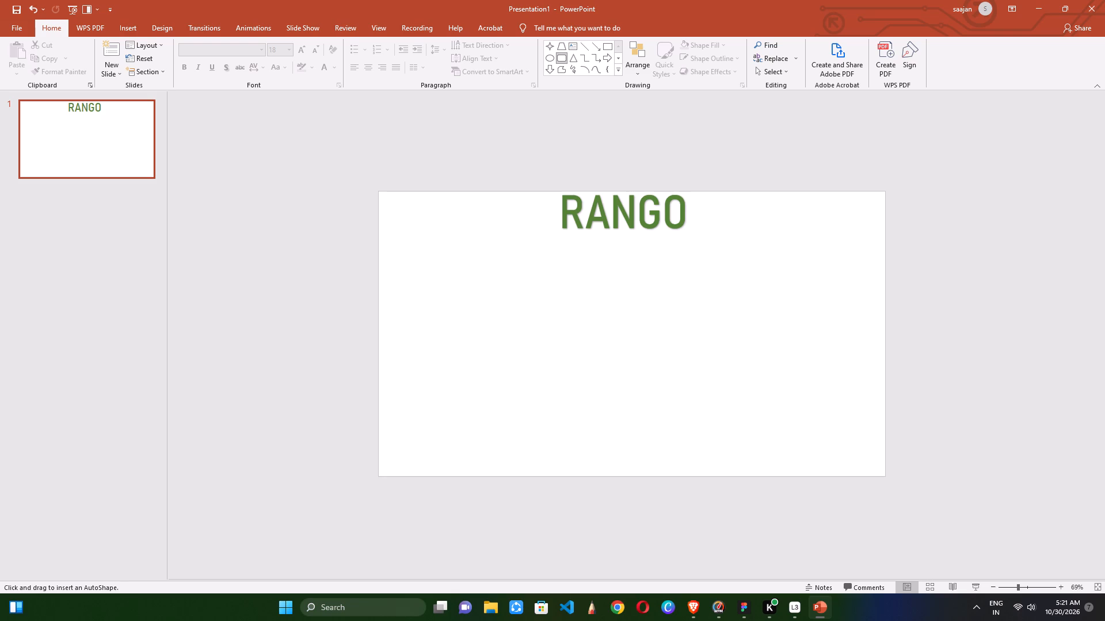
pyautogui.click(620, 70)
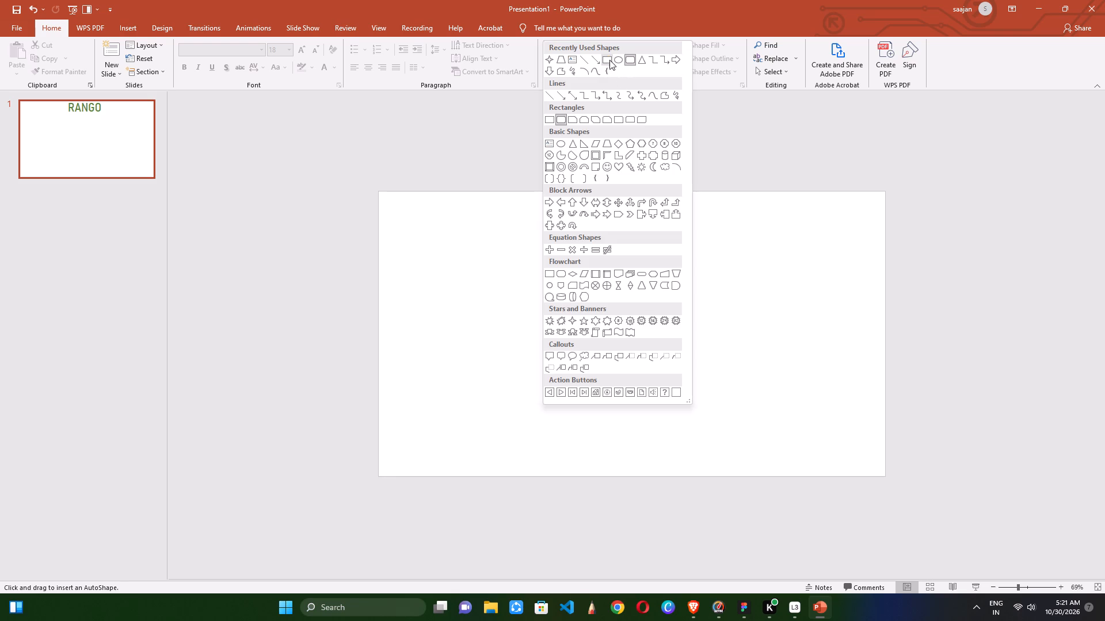
pyautogui.click(611, 56)
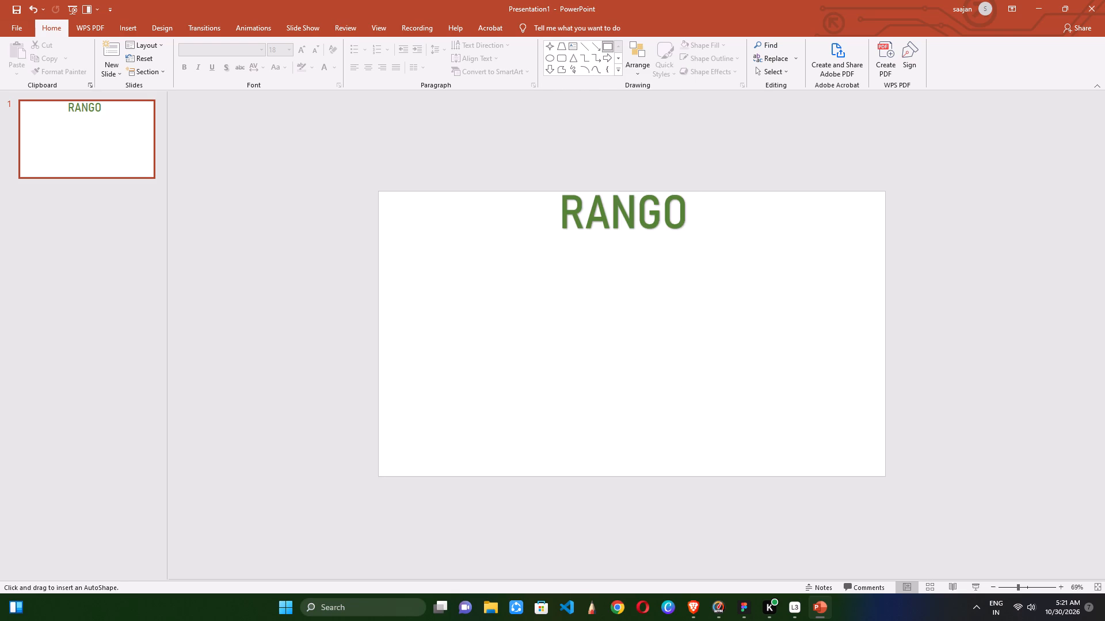
pyautogui.moveTo(397, 195); pyautogui.dragTo(417, 269)
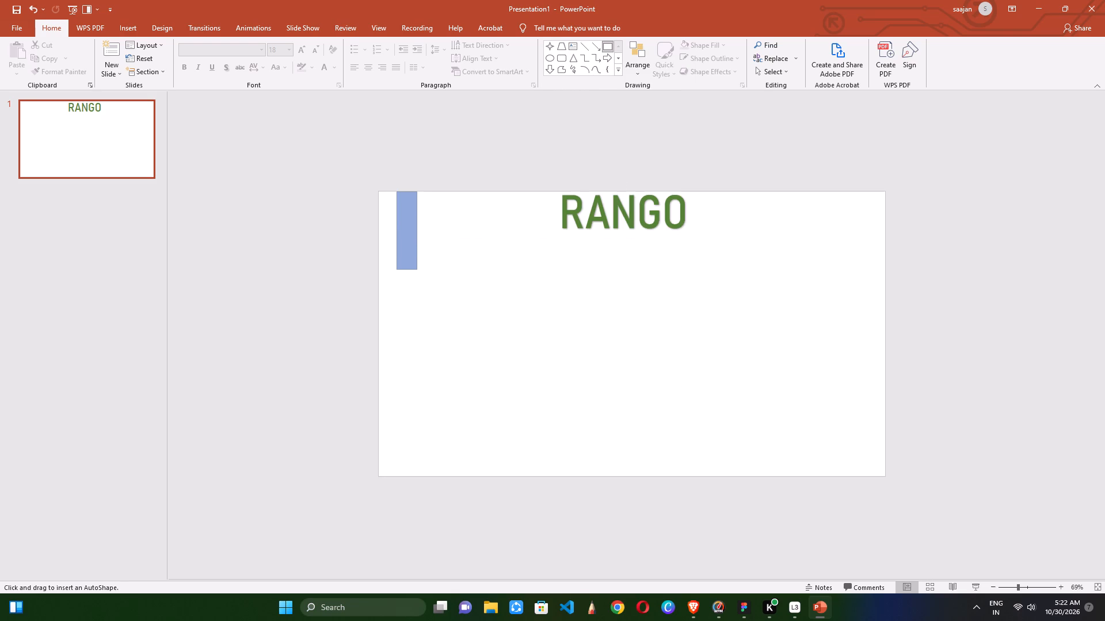
pyautogui.moveTo(417, 269); pyautogui.dragTo(415, 273)
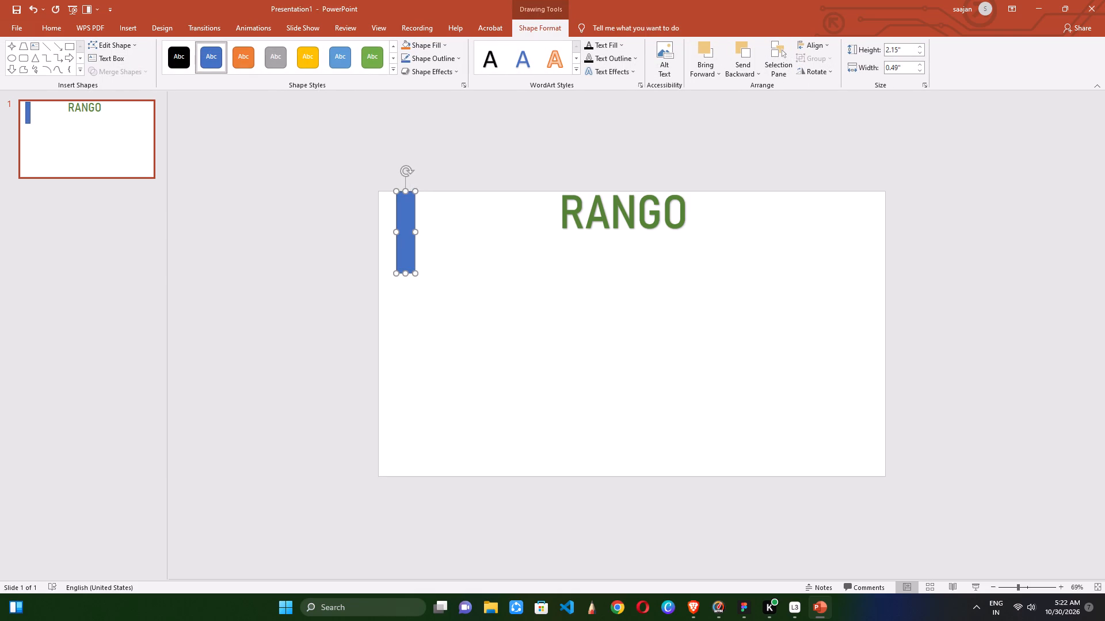
# Tilt the blue rectangle clockwise and shift it left so it overhangs the slide's left edge at the top corner.
pyautogui.moveTo(407, 169); pyautogui.dragTo(433, 193)
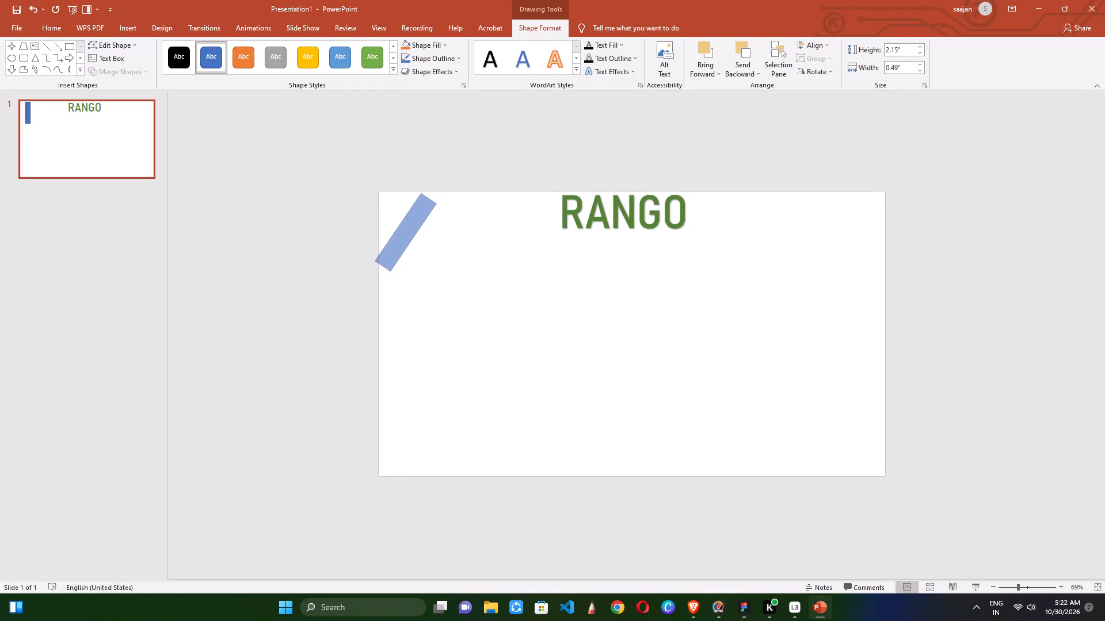
pyautogui.moveTo(433, 193); pyautogui.dragTo(434, 193)
pyautogui.moveTo(413, 218); pyautogui.dragTo(420, 216)
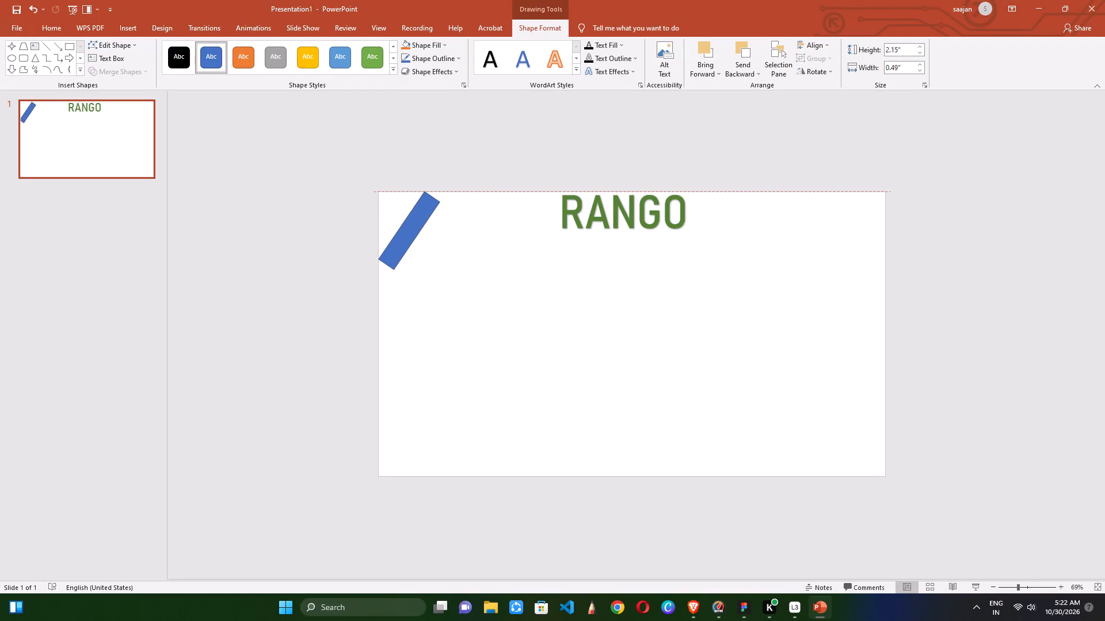
pyautogui.moveTo(420, 216); pyautogui.dragTo(417, 216)
pyautogui.moveTo(417, 216); pyautogui.dragTo(390, 216)
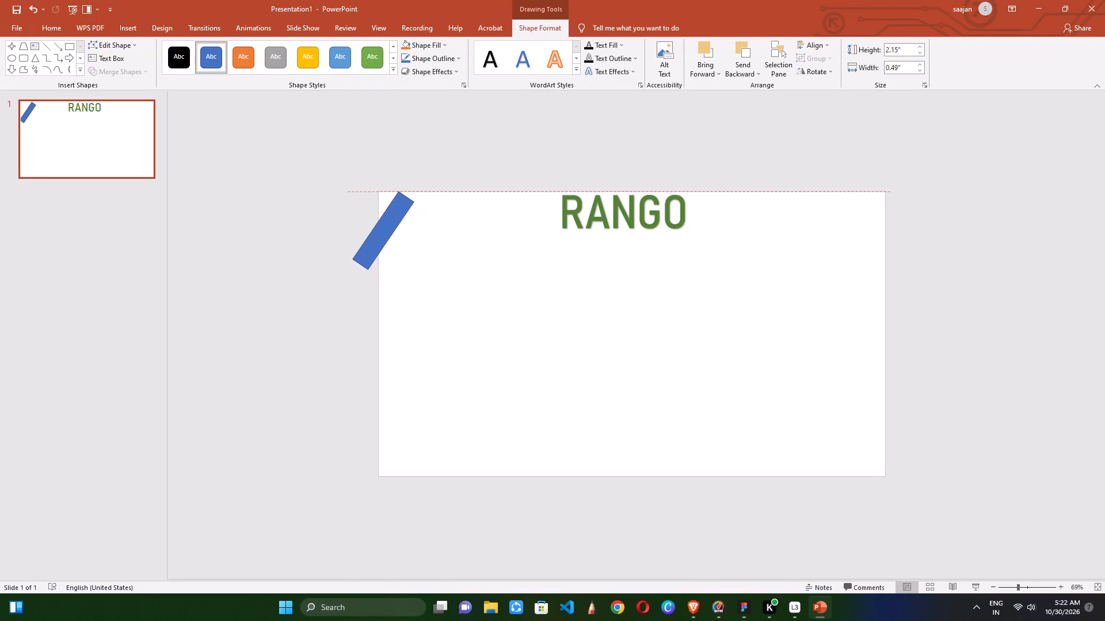
pyautogui.moveTo(390, 216); pyautogui.dragTo(386, 216)
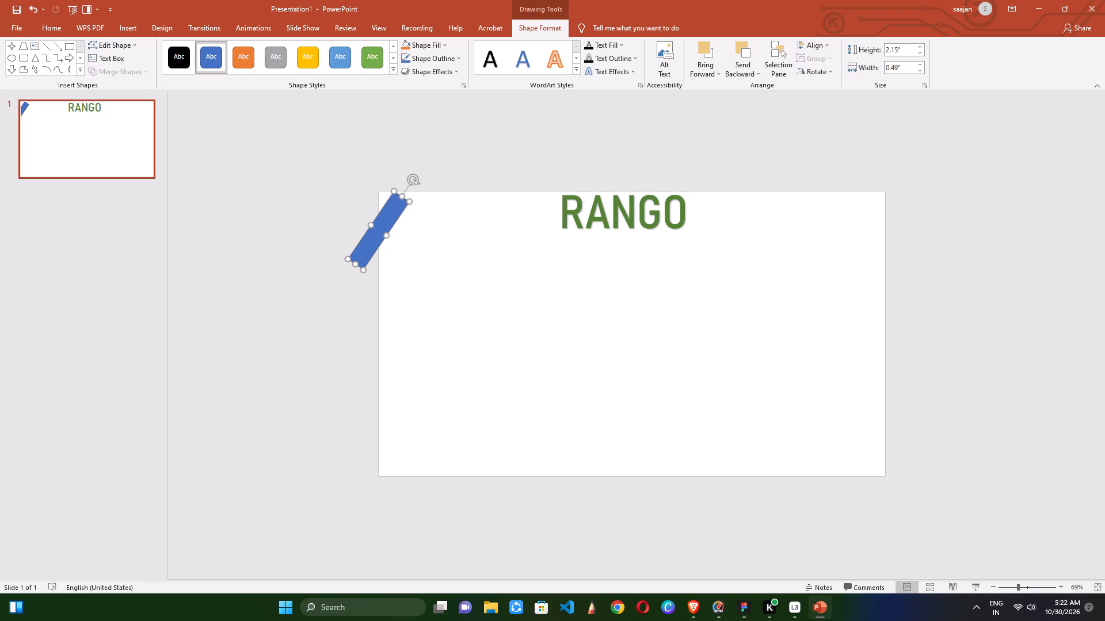
# Shorten the tilted rectangle to about 0.78" and fit it into the slide's top-left corner.
pyautogui.moveTo(355, 264); pyautogui.dragTo(389, 229)
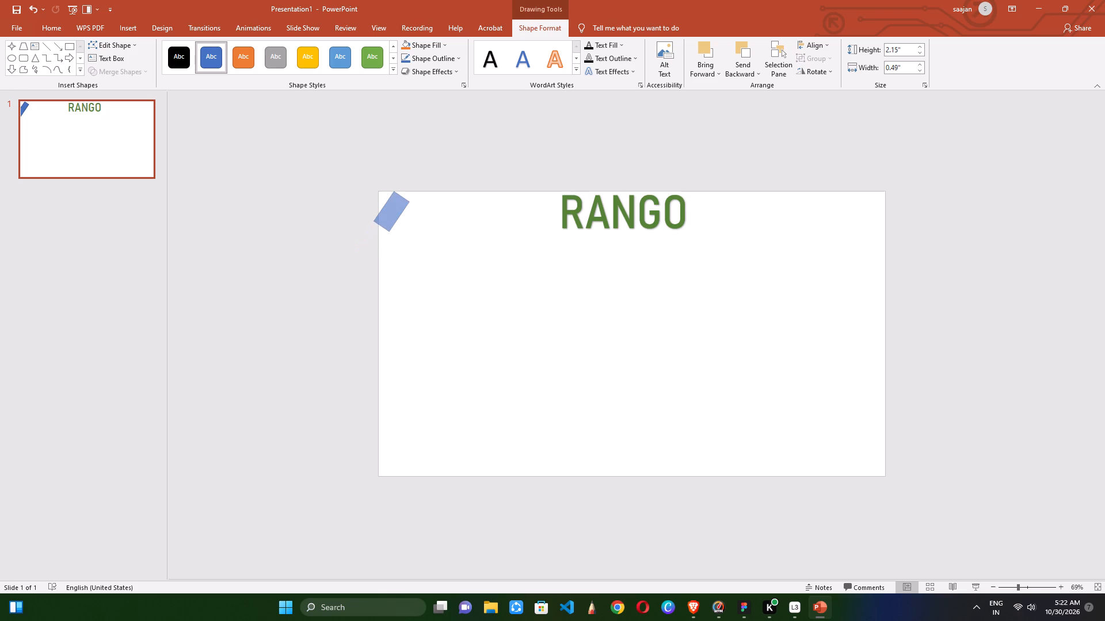
pyautogui.moveTo(389, 229); pyautogui.dragTo(392, 226)
pyautogui.click(393, 210)
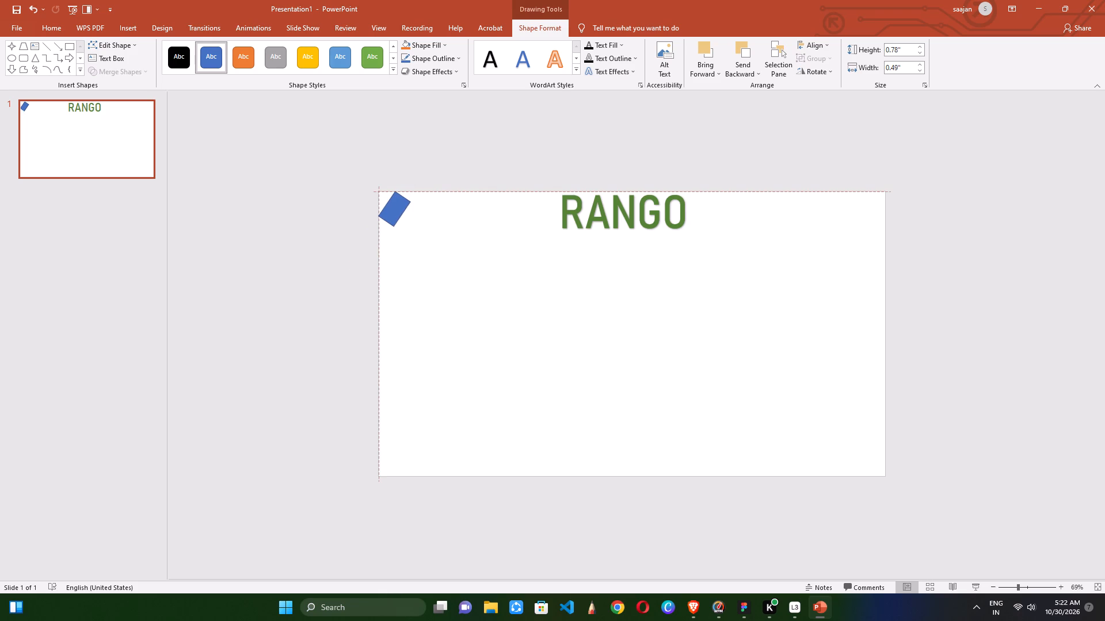
pyautogui.click(426, 238)
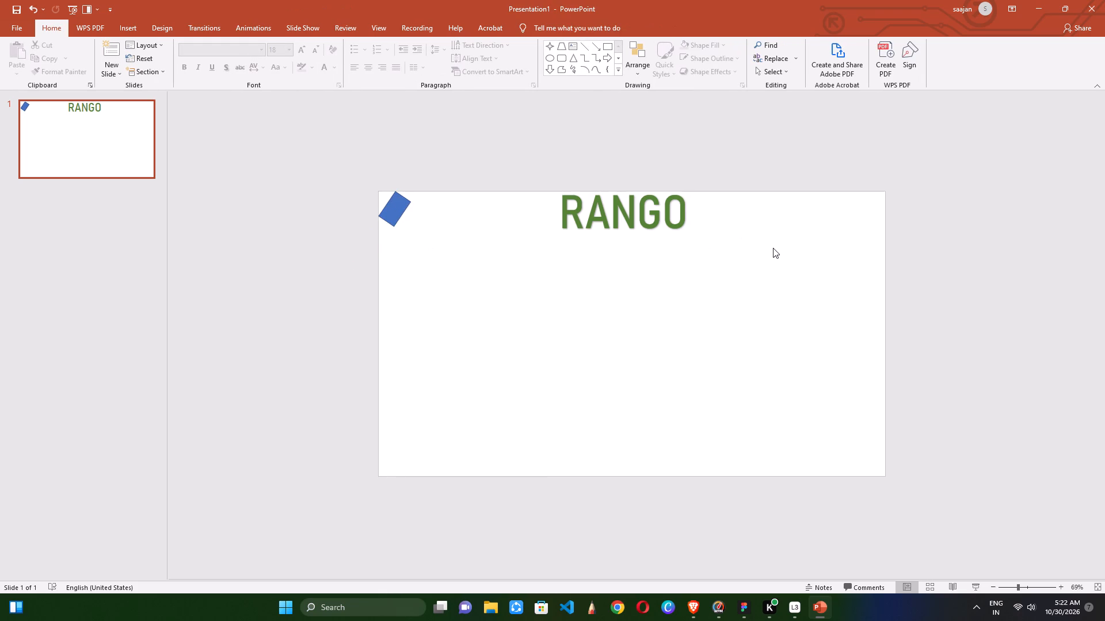
# Duplicate the tilted blue rectangle in the slide's top-left corner twice.
pyautogui.click(399, 214)
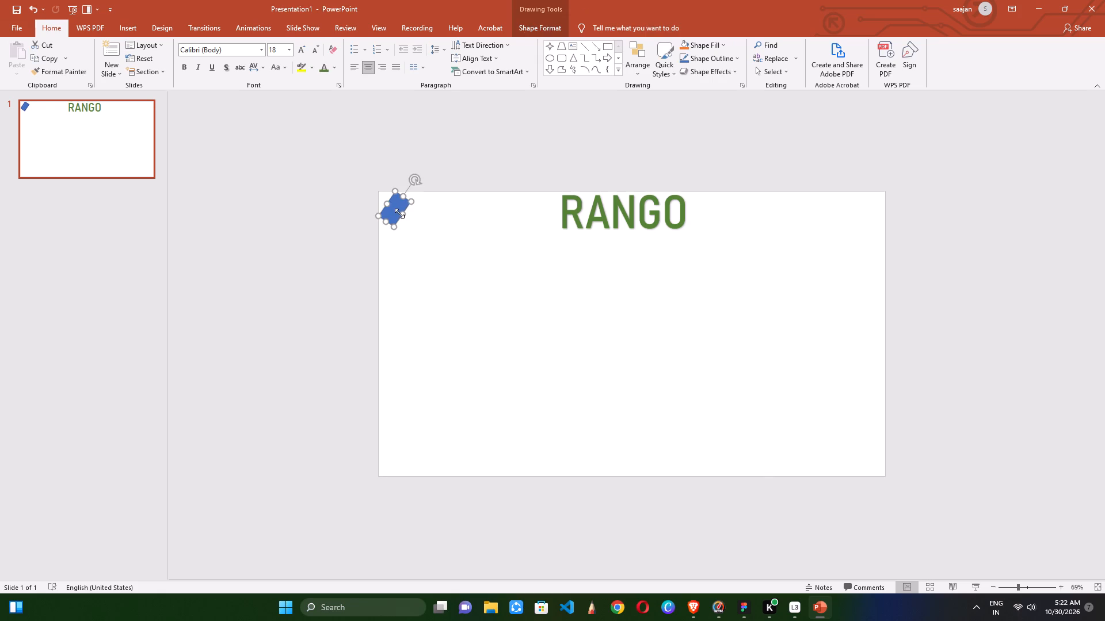
pyautogui.hotkey('ctrl', 'd')
pyautogui.hotkey('ctrl', 'd')
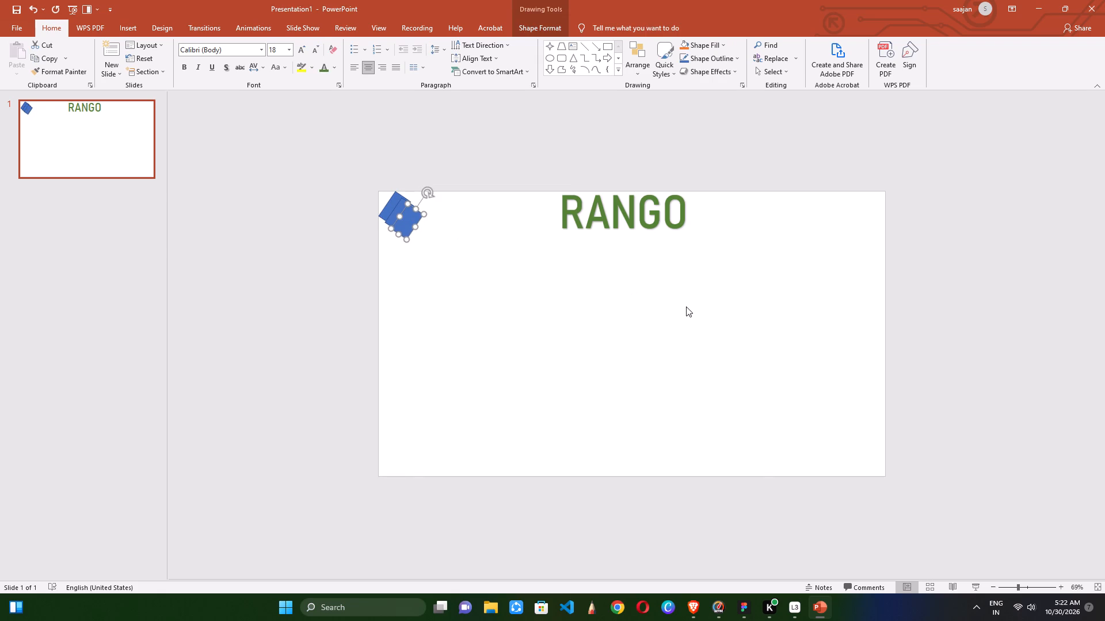
# Nudge the newest rectangle copy right and down until it sits diagonally below and clear of the other two.
pyautogui.press('Down')
pyautogui.press('Right')
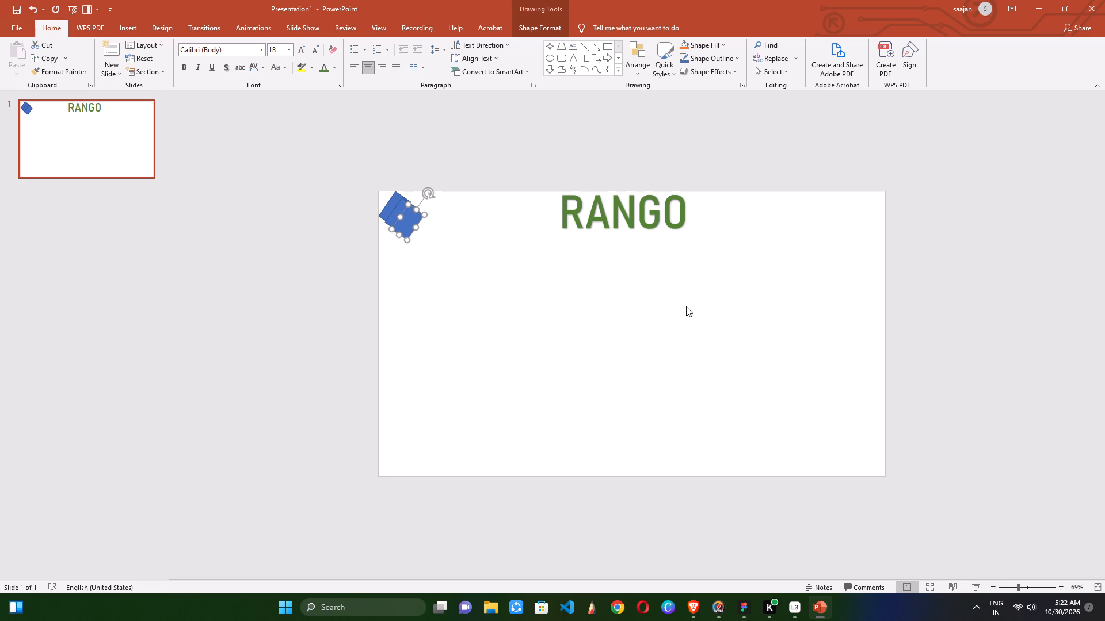
pyautogui.press('Right')
pyautogui.press('Right')
pyautogui.press('Right')
pyautogui.press('Right')
pyautogui.press('Right')
pyautogui.press('Right')
pyautogui.press('Right')
pyautogui.press('Right')
pyautogui.press('Right')
pyautogui.press('Right')
pyautogui.press('Right')
pyautogui.press('Right')
pyautogui.press('Right')
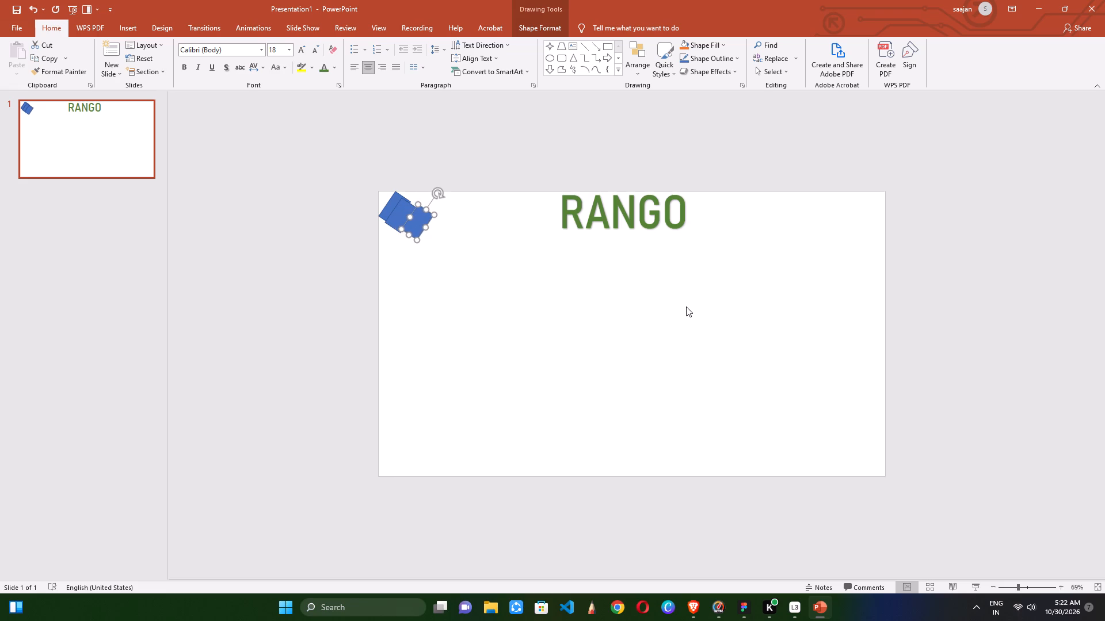
pyautogui.press('Down')
pyautogui.press('Down')
pyautogui.press('Down')
pyautogui.press('Down')
pyautogui.press('Down')
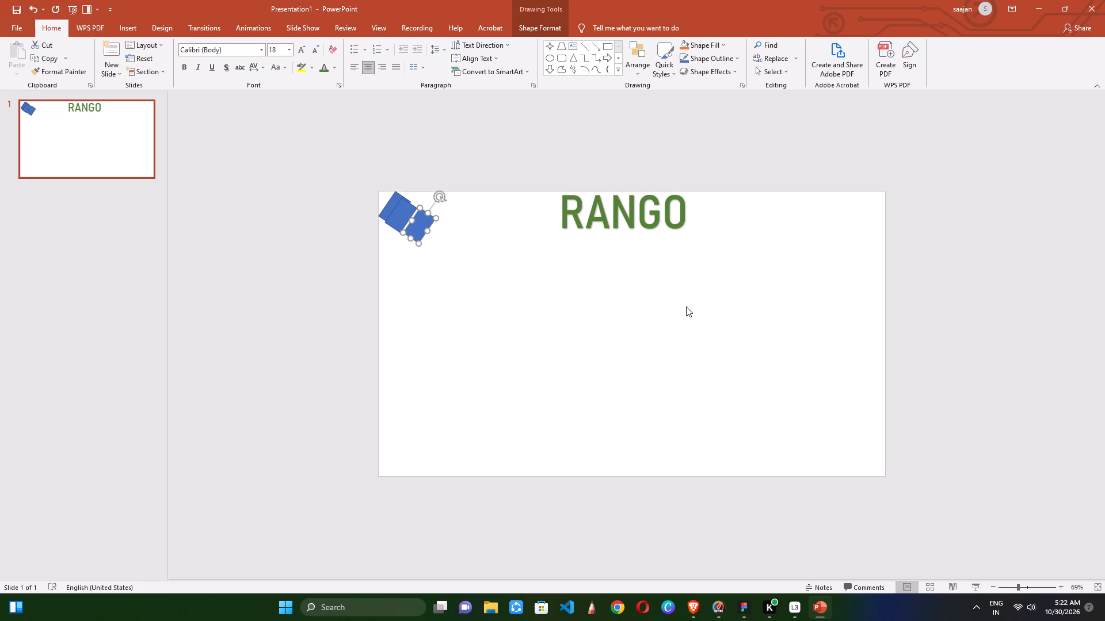
pyautogui.press('Down')
pyautogui.press('Down')
pyautogui.press('Down')
pyautogui.press('Down')
pyautogui.press('Down')
pyautogui.press('Down')
pyautogui.press('Down')
pyautogui.press('Down')
pyautogui.press('Down')
pyautogui.press('Down')
pyautogui.press('Right')
pyautogui.press('Right')
pyautogui.press('Right')
pyautogui.press('Right')
pyautogui.press('Right')
pyautogui.press('Right')
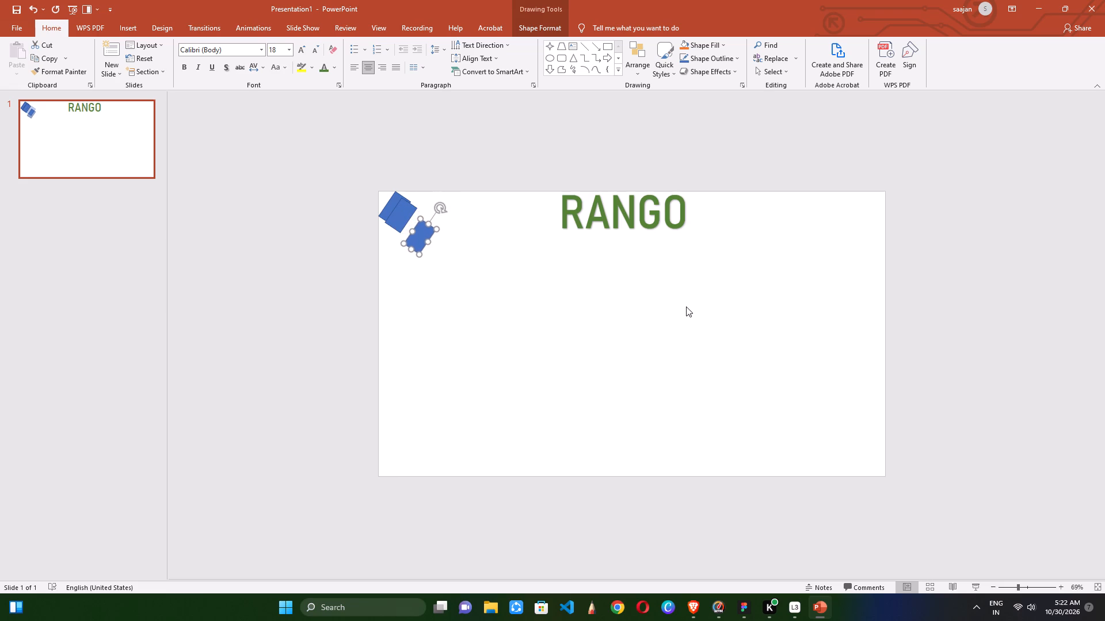
pyautogui.press('Right')
pyautogui.press('Right')
pyautogui.press('Right')
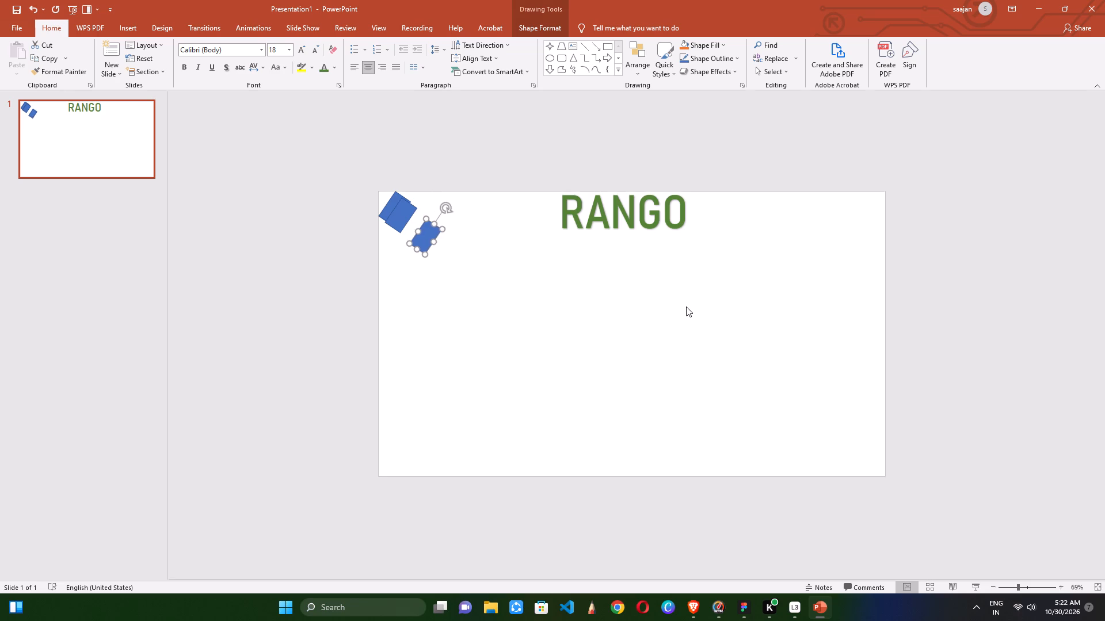
pyautogui.press('Right')
pyautogui.click(462, 269)
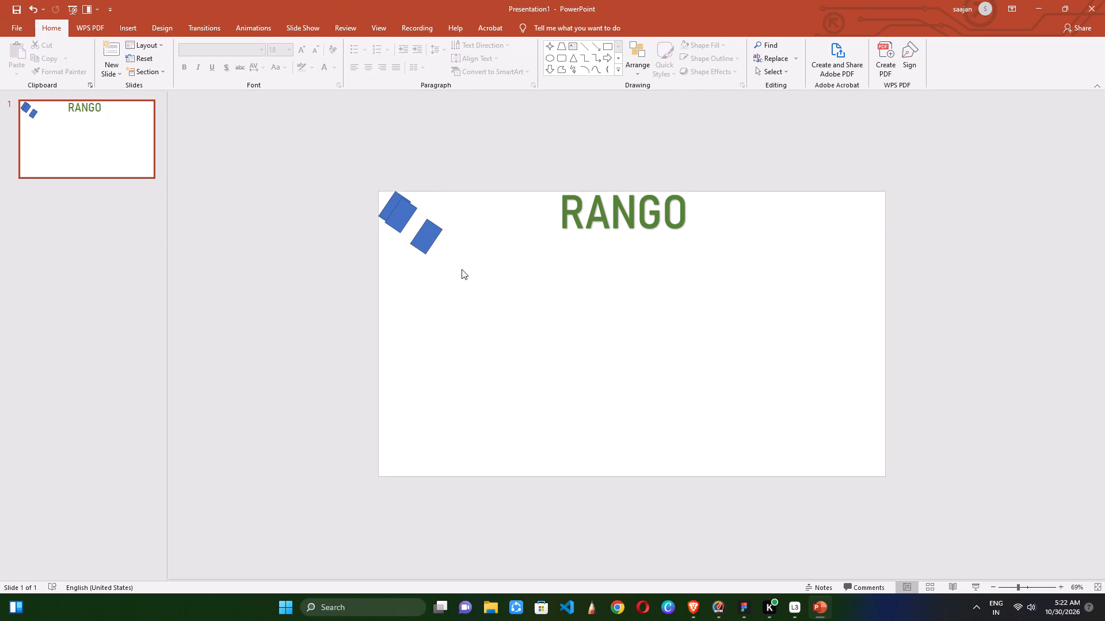
# Move the overlapping copy of the tilted blue rectangle into the slide's top-right corner.
pyautogui.moveTo(402, 210); pyautogui.dragTo(679, 222)
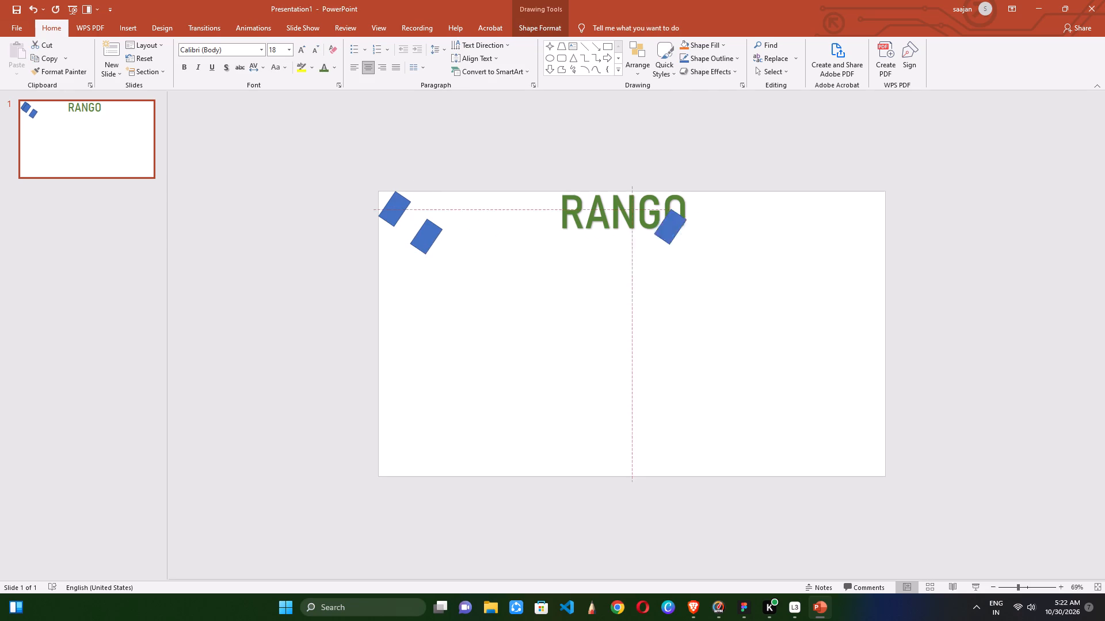
pyautogui.moveTo(679, 222); pyautogui.dragTo(874, 208)
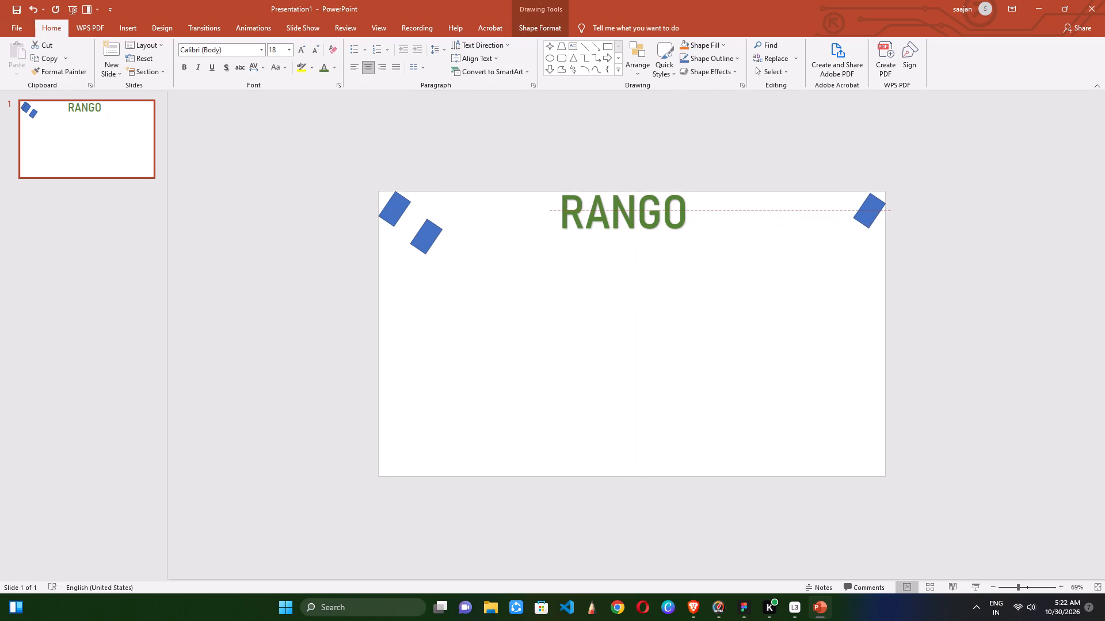
pyautogui.moveTo(874, 208); pyautogui.dragTo(870, 207)
pyautogui.click(783, 284)
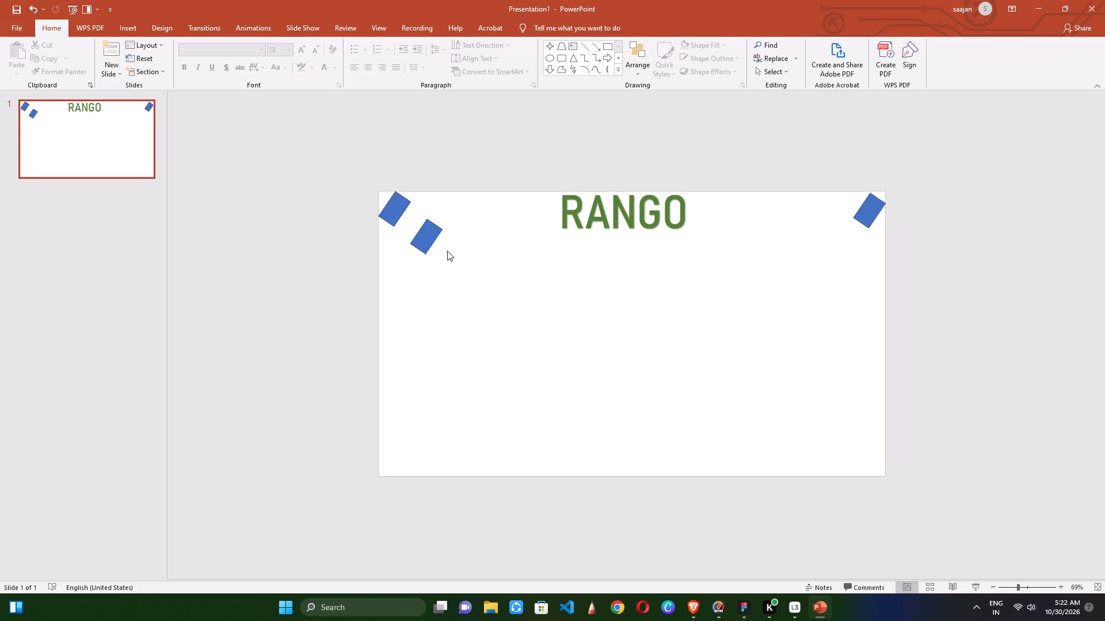
# Move the lower blue rectangle copy into the slide's bottom-left corner.
pyautogui.moveTo(433, 240); pyautogui.dragTo(436, 429)
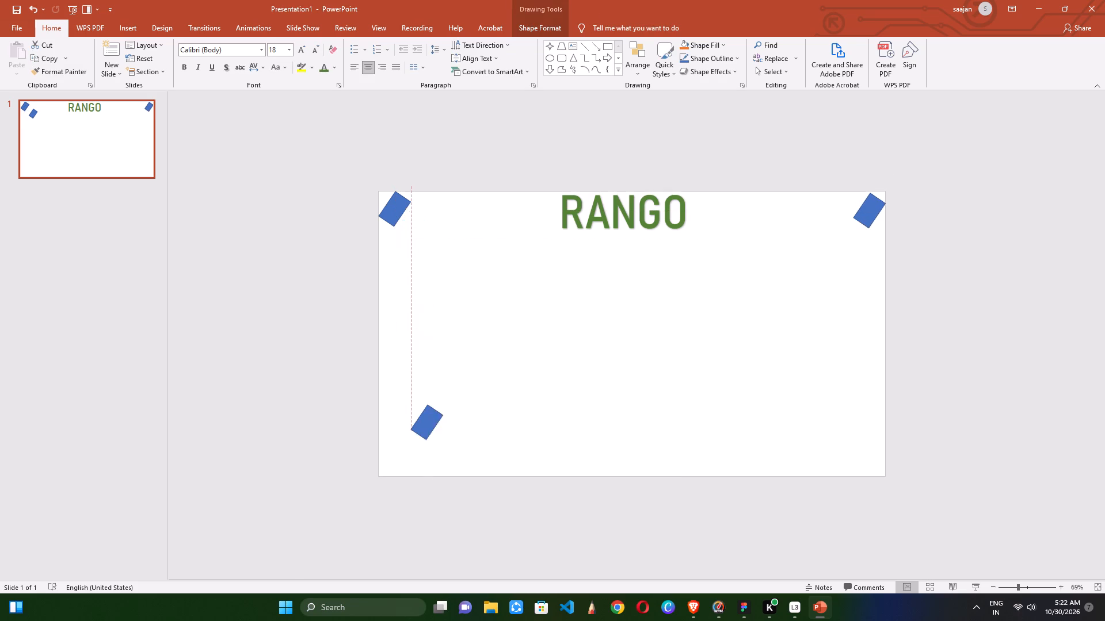
pyautogui.moveTo(436, 429); pyautogui.dragTo(403, 463)
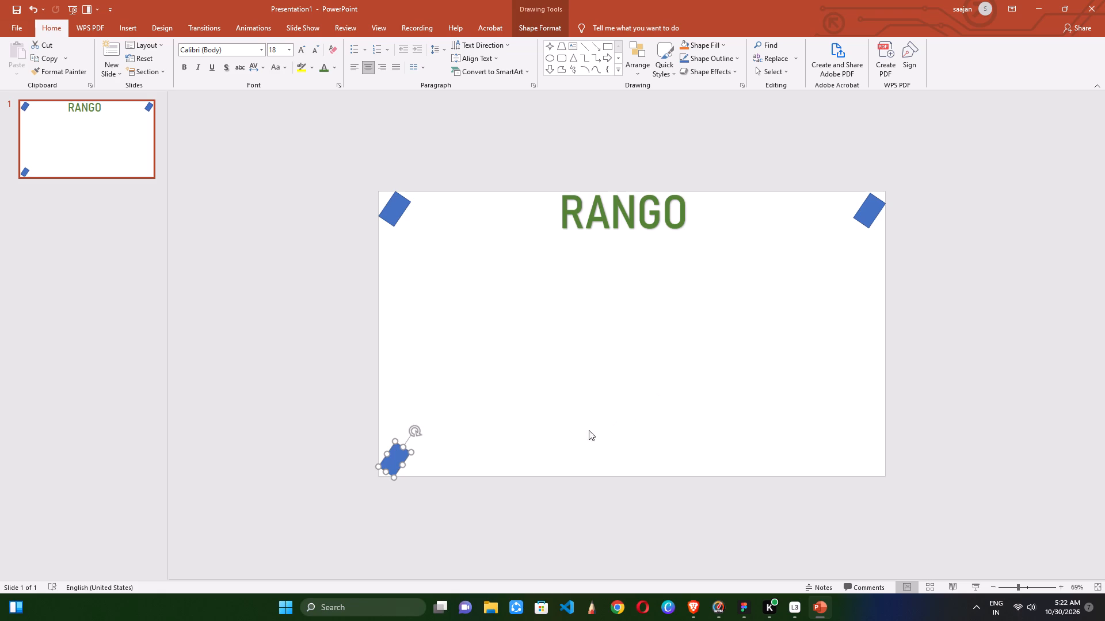
# Duplicate the bottom-left blue rectangle and move the copy to the slide's bottom-right corner, overhanging the right edge.
pyautogui.hotkey('ctrl', 'd')
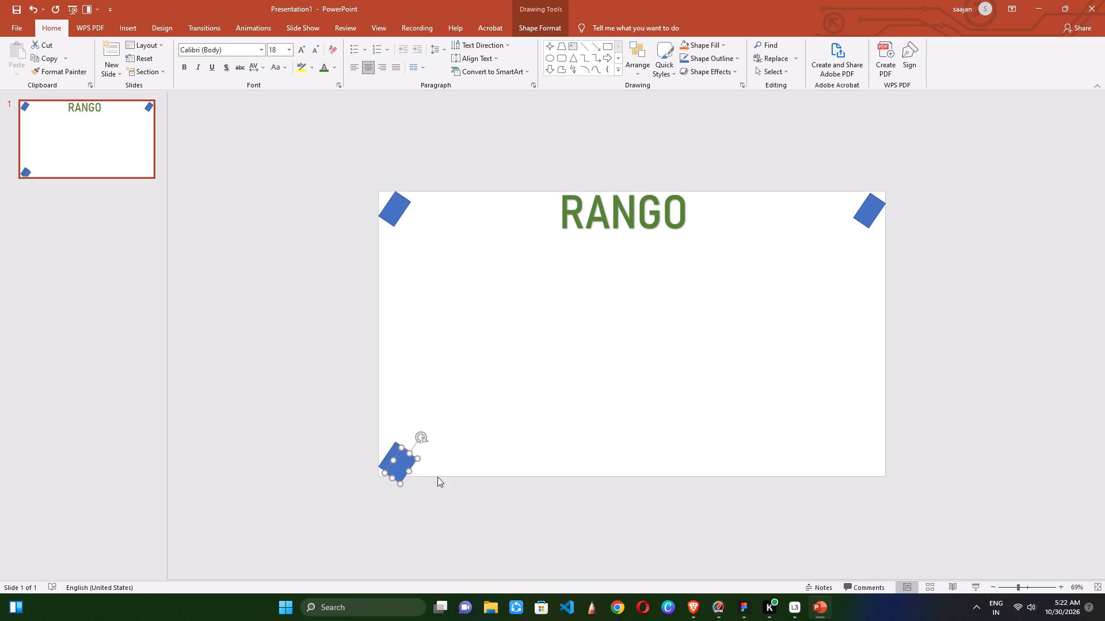
pyautogui.moveTo(401, 466); pyautogui.dragTo(422, 458)
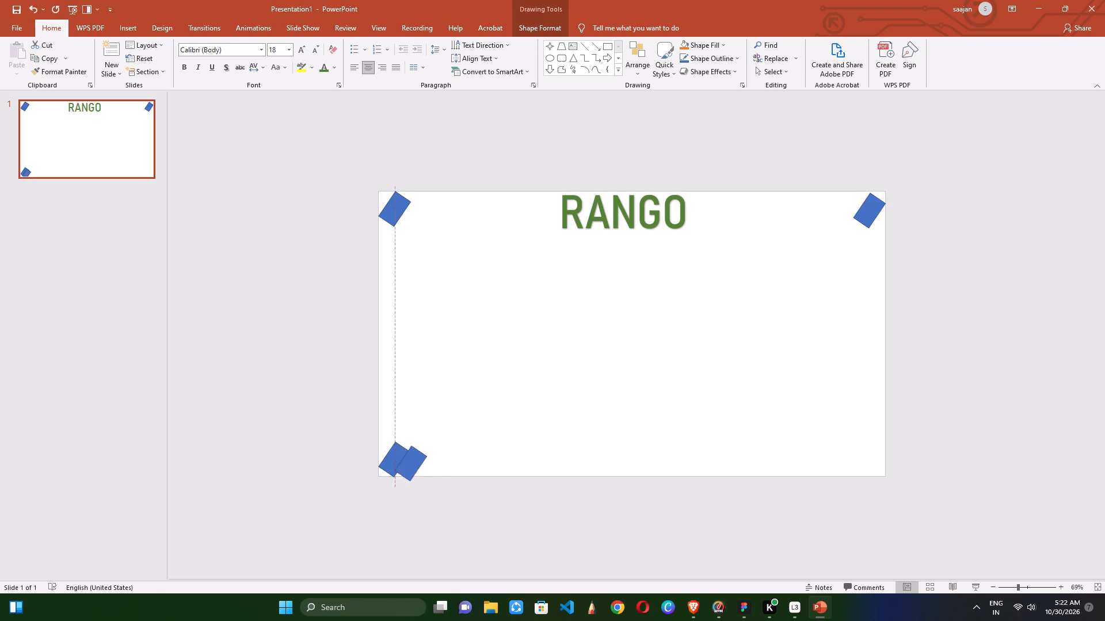
pyautogui.moveTo(422, 458); pyautogui.dragTo(879, 459)
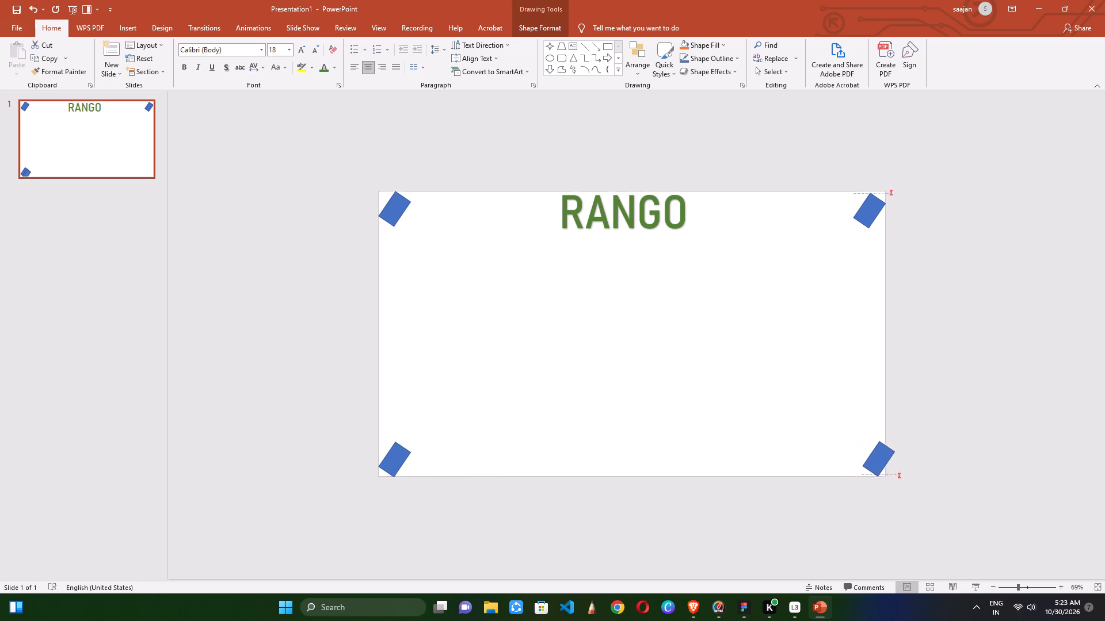
pyautogui.moveTo(879, 459); pyautogui.dragTo(882, 462)
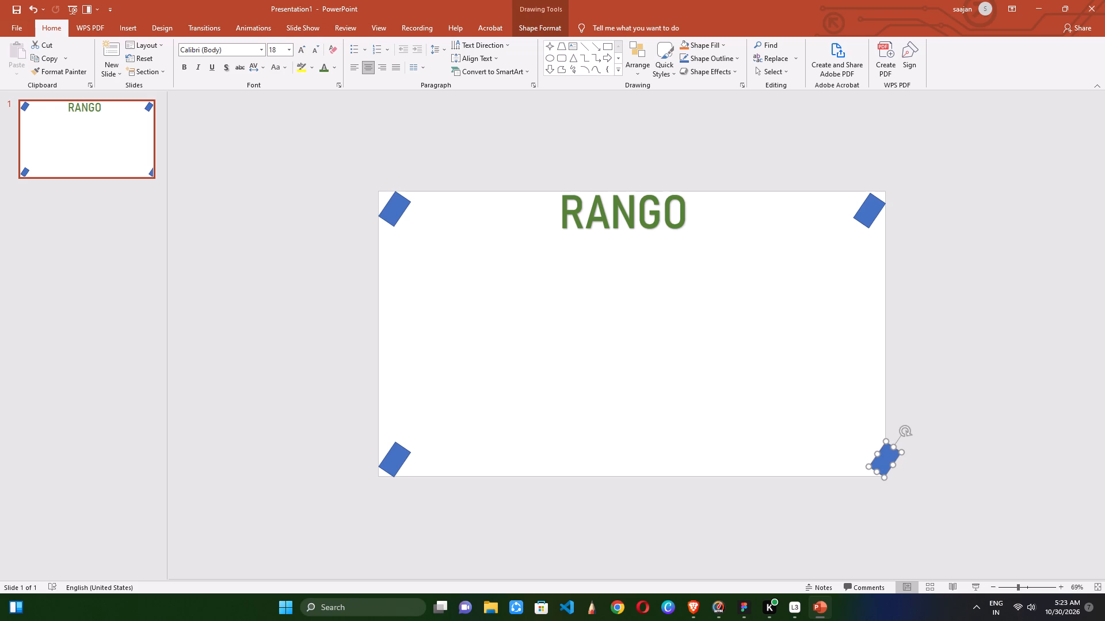
# Rotate the bottom-right rectangle counterclockwise so it tilts the opposite way, and fit it inside the slide's corner.
pyautogui.moveTo(905, 428); pyautogui.dragTo(858, 435)
pyautogui.moveTo(882, 457); pyautogui.dragTo(870, 457)
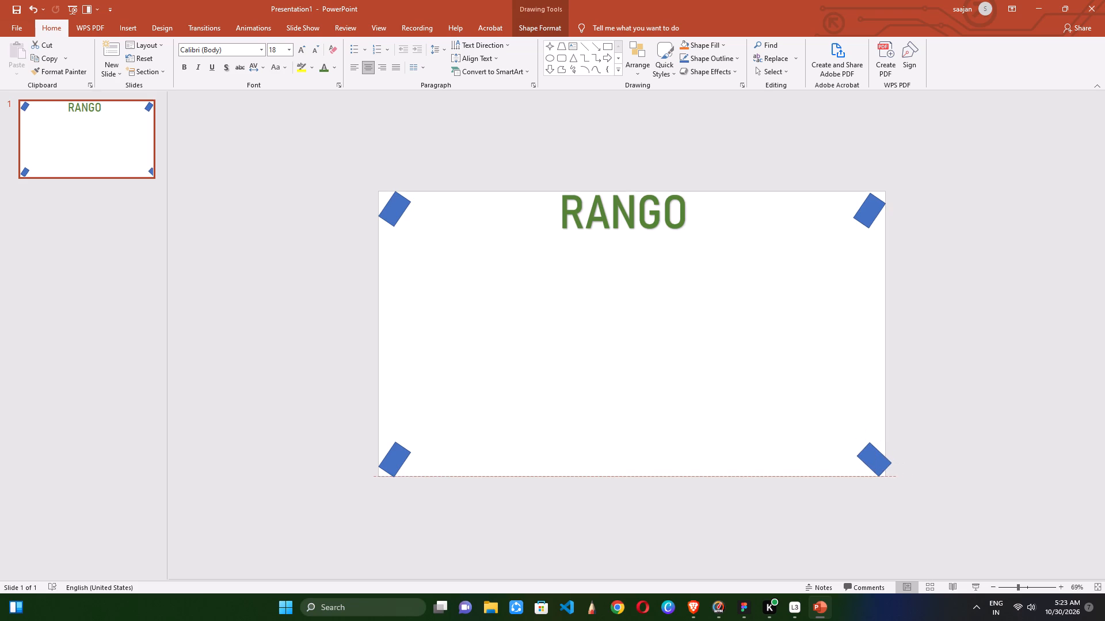
pyautogui.moveTo(870, 457); pyautogui.dragTo(864, 458)
pyautogui.click(899, 388)
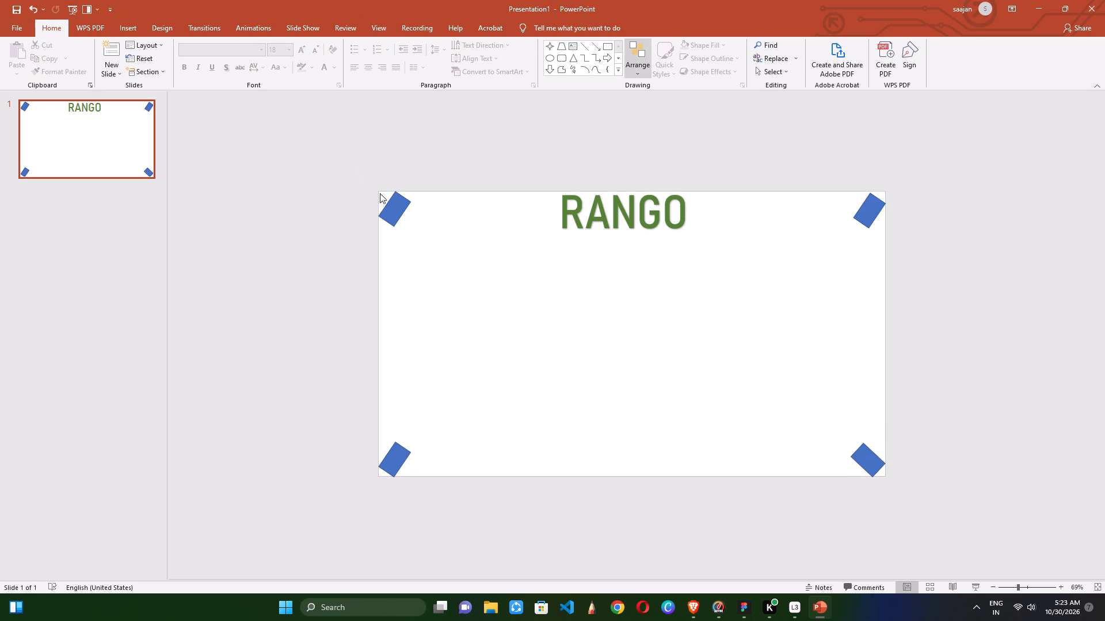
# Set the outline of the slide's top-left rectangle to the green theme color.
pyautogui.click(401, 209)
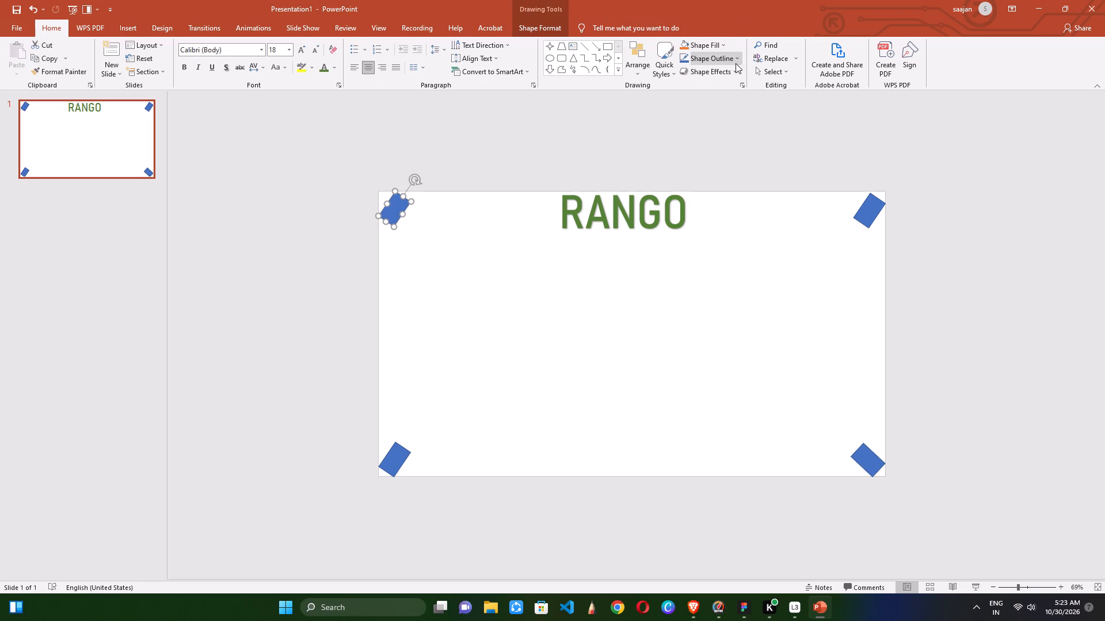
pyautogui.click(732, 49)
pyautogui.click(731, 54)
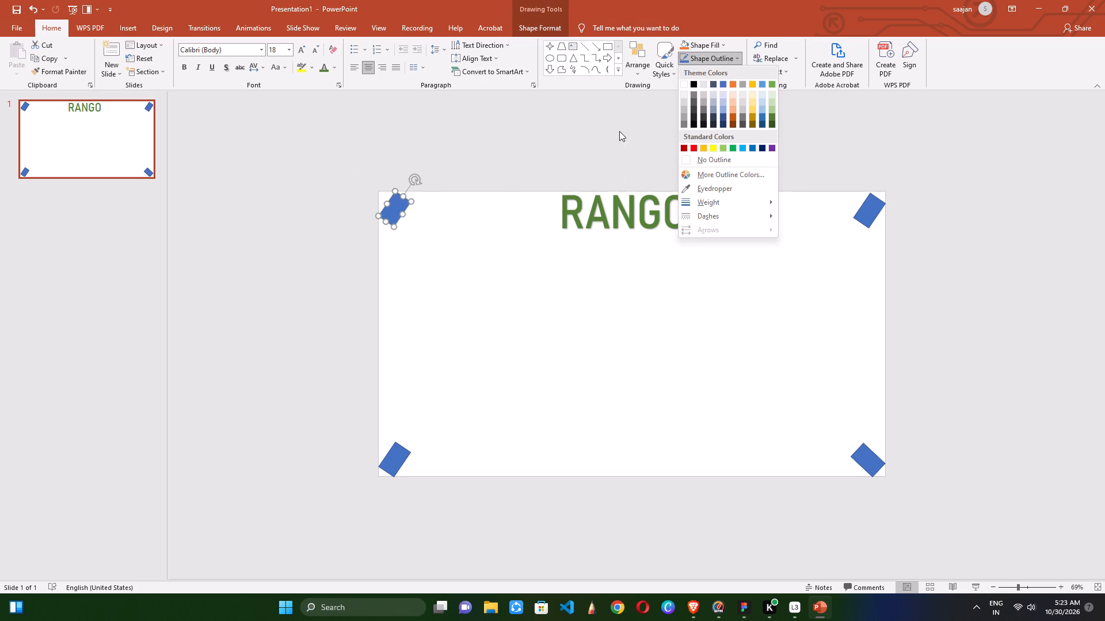
pyautogui.click(773, 84)
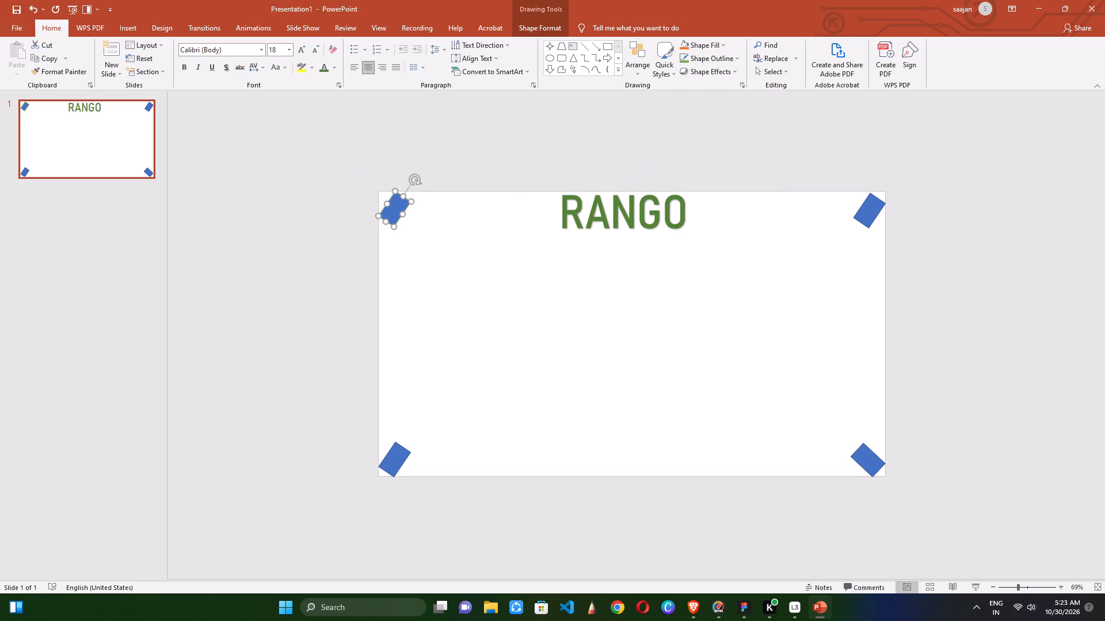
# Fill the slide's top-left rectangle with the green theme color.
pyautogui.click(391, 208)
pyautogui.rightClick(391, 208)
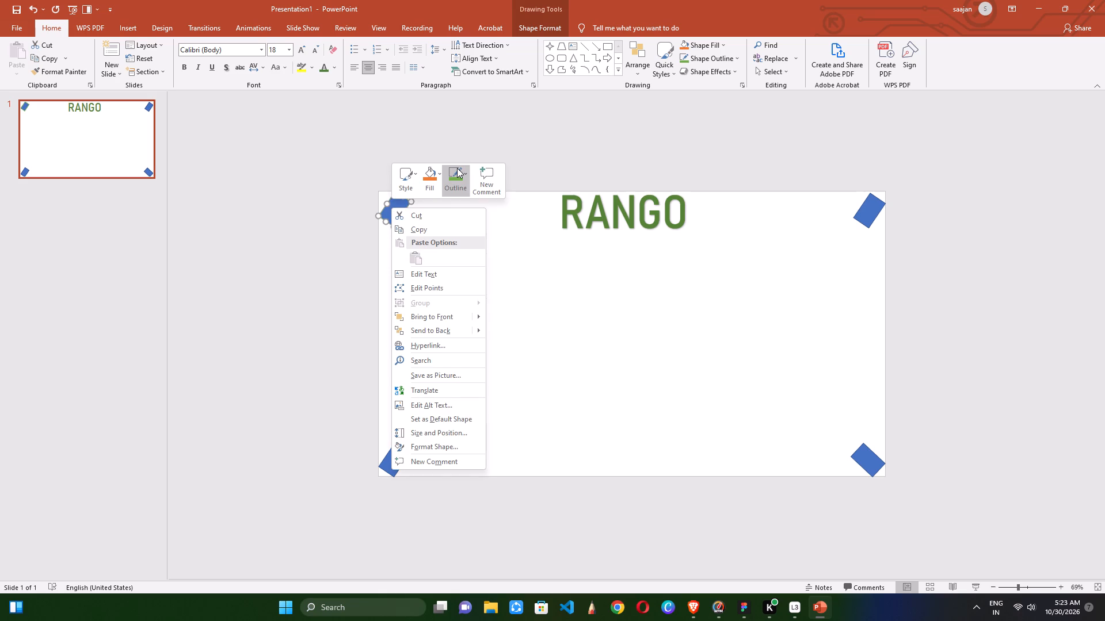
pyautogui.click(457, 168)
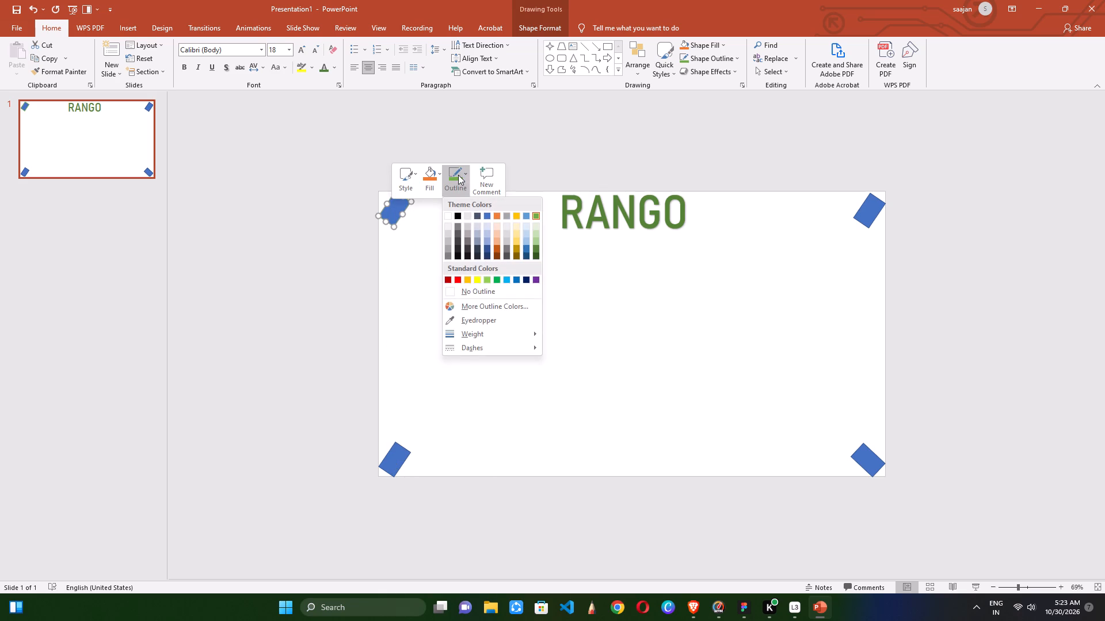
pyautogui.click(458, 175)
pyautogui.click(458, 176)
pyautogui.click(425, 174)
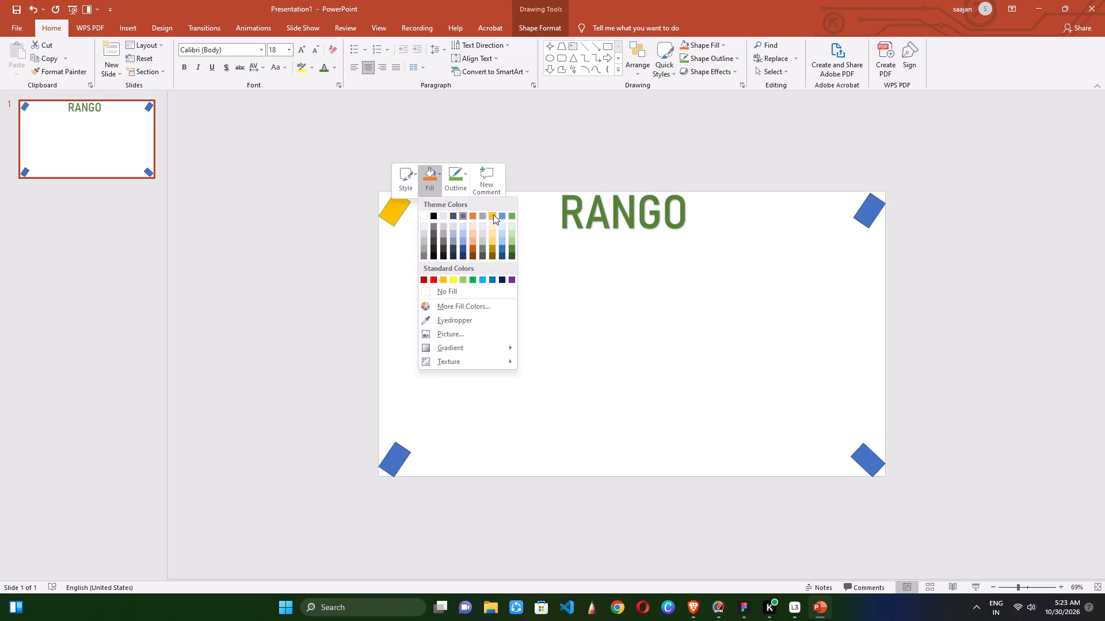
pyautogui.click(511, 218)
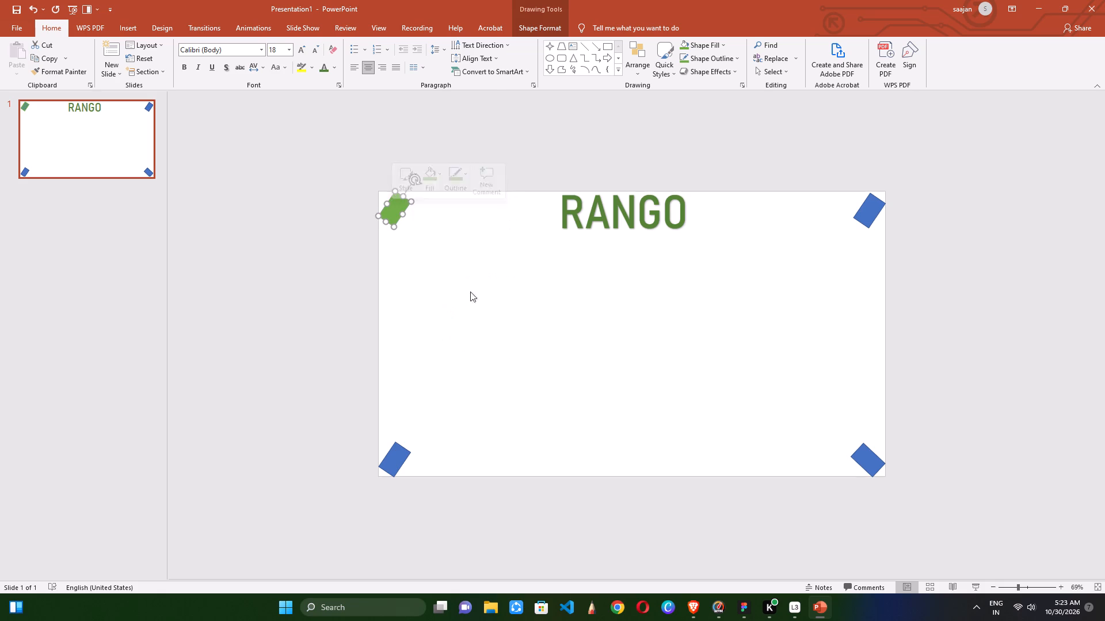
# Fill the rectangle in the slide's bottom-left corner with the green theme color.
pyautogui.click(390, 467)
pyautogui.rightClick(391, 461)
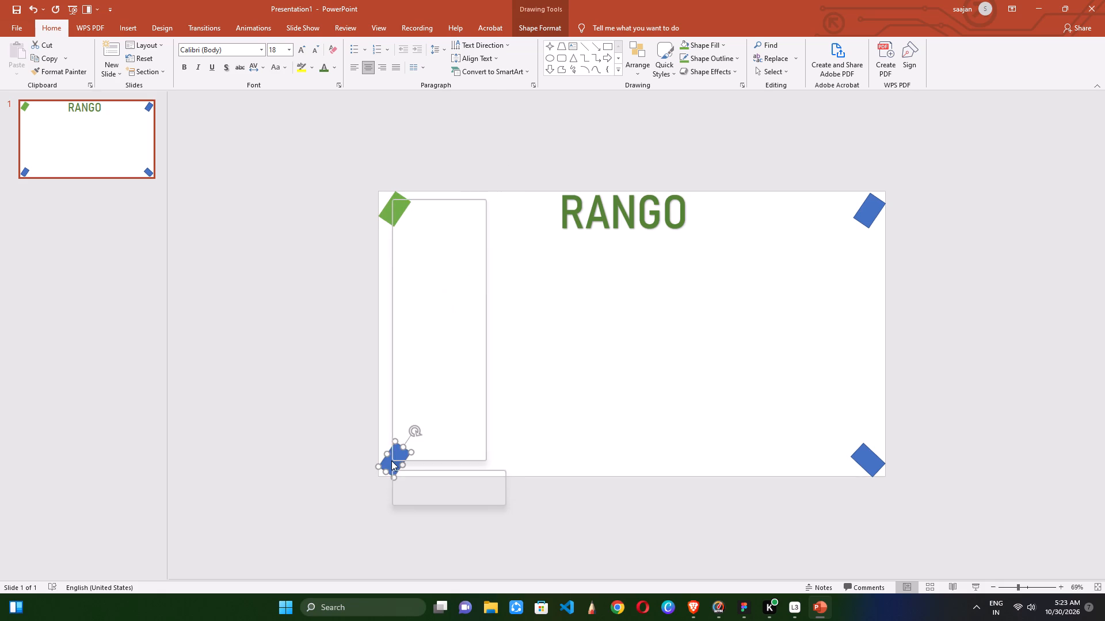
pyautogui.click(436, 481)
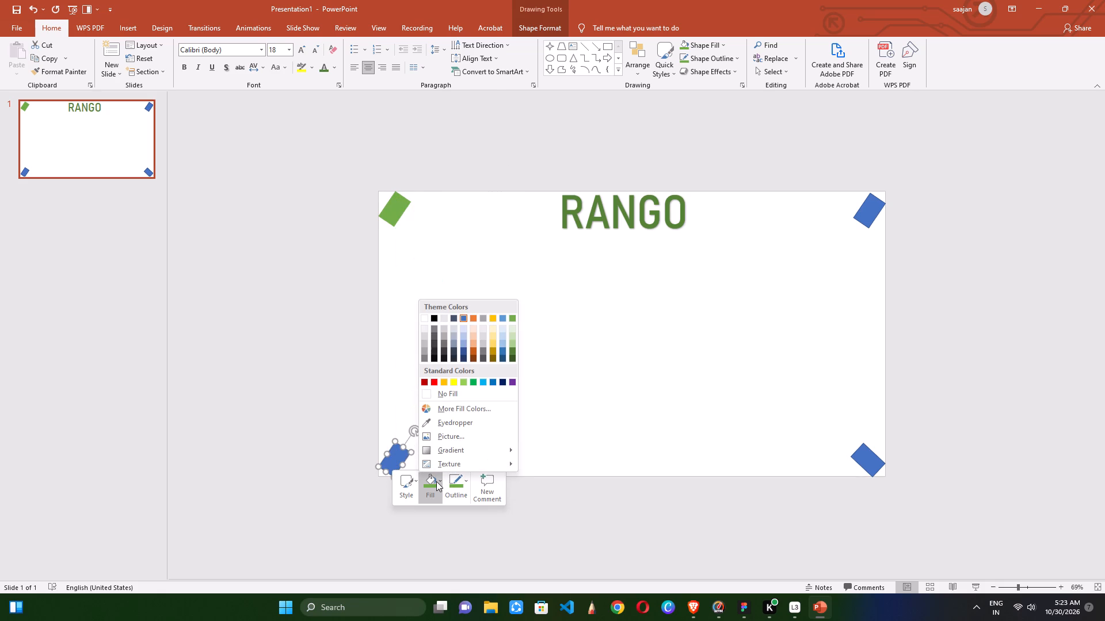
pyautogui.click(432, 492)
pyautogui.click(432, 492)
pyautogui.click(516, 319)
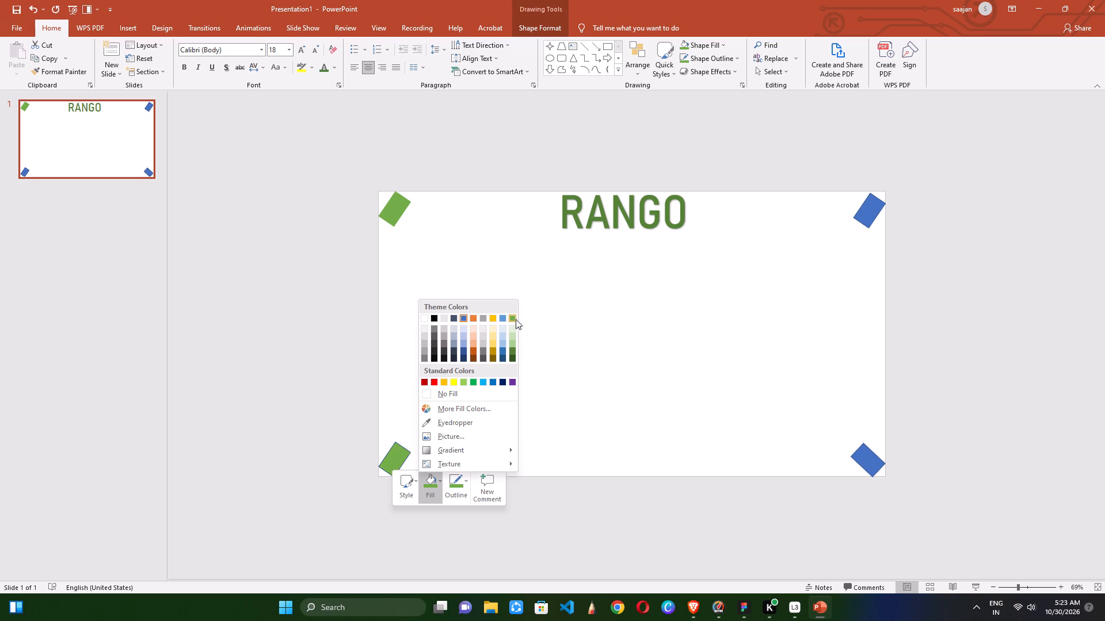
# Fill the rectangle in the slide's top-right corner with the green theme color.
pyautogui.click(871, 210)
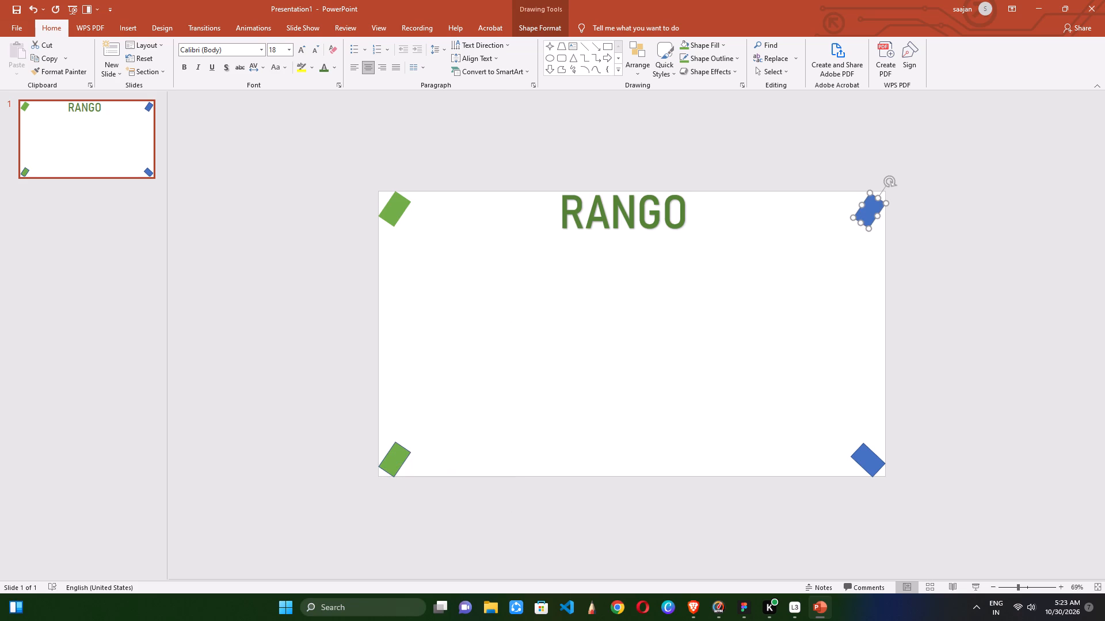
pyautogui.rightClick(866, 212)
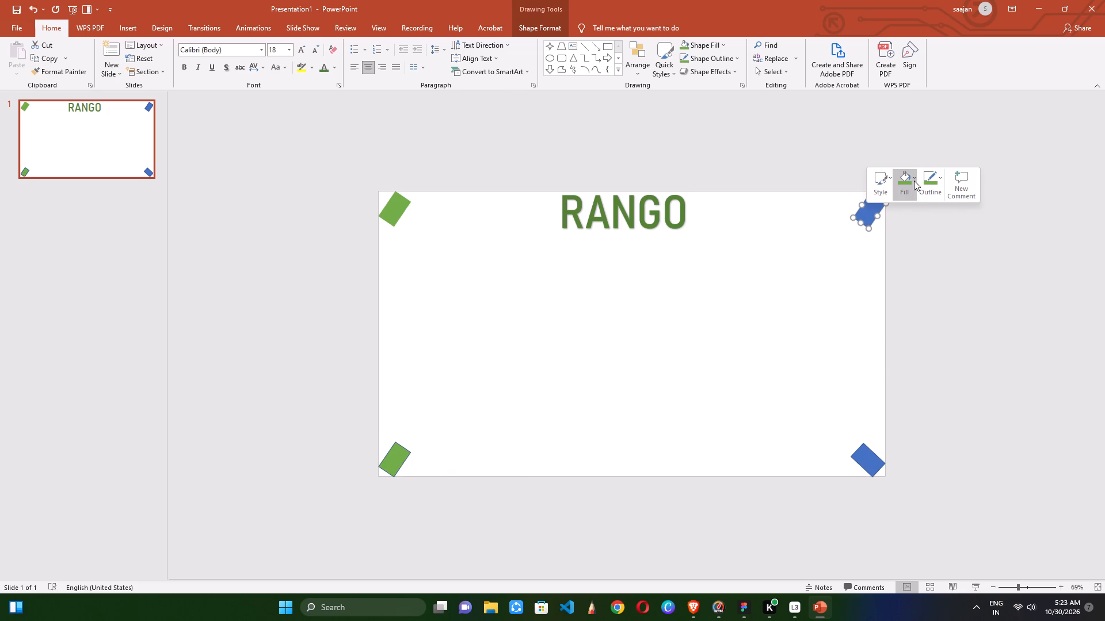
pyautogui.click(914, 181)
pyautogui.click(984, 220)
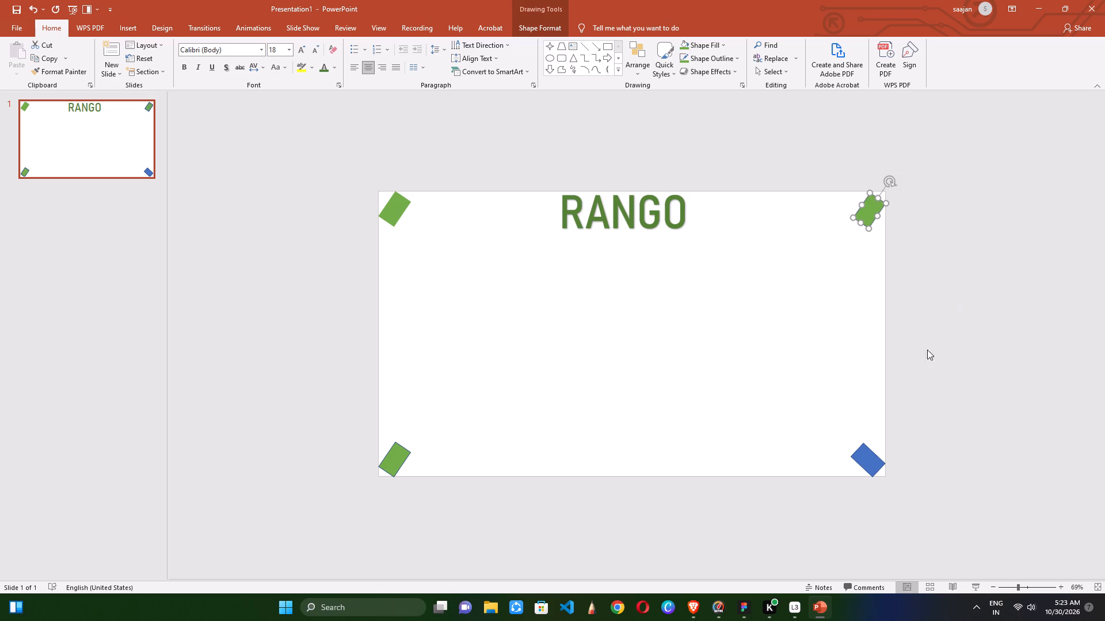
# Fill the rectangle in the slide's bottom-right corner with the green theme color.
pyautogui.click(868, 454)
pyautogui.rightClick(868, 454)
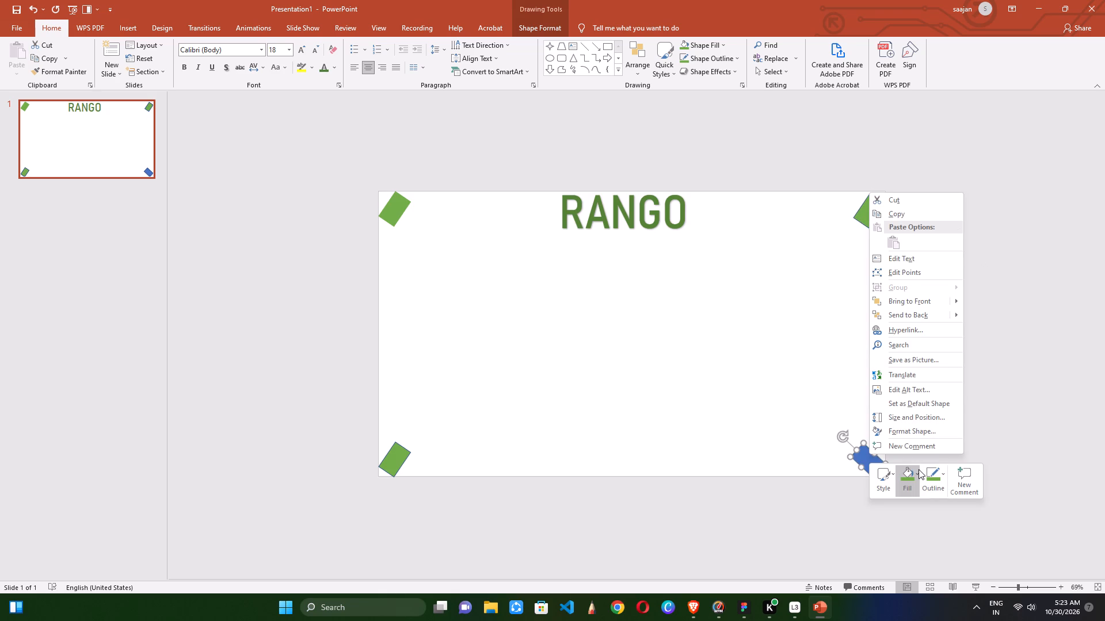
pyautogui.click(919, 469)
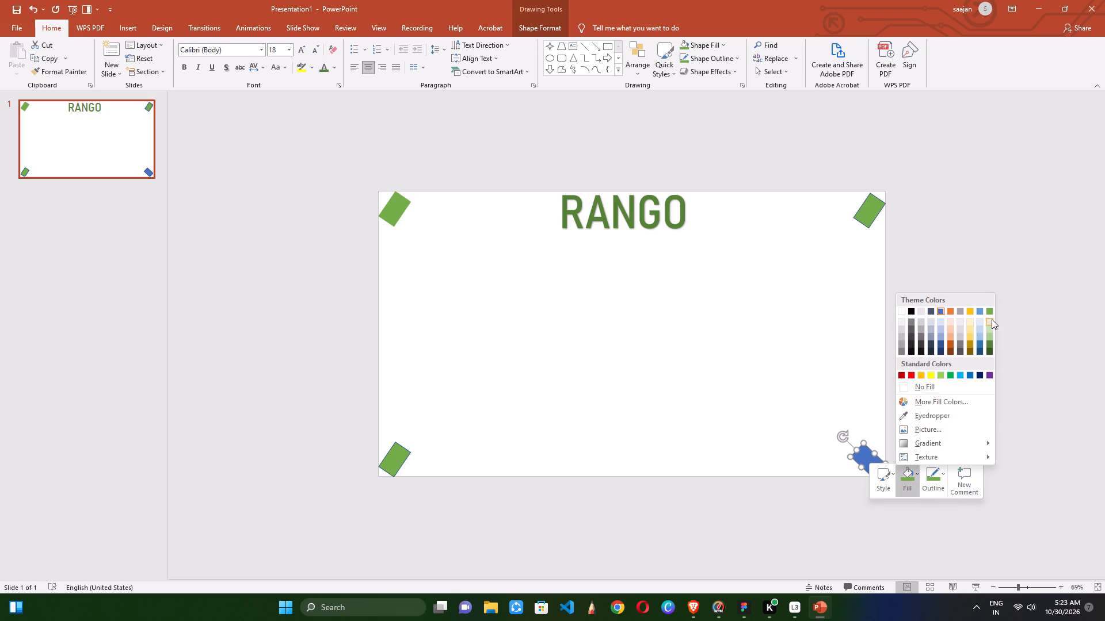
pyautogui.click(988, 310)
pyautogui.click(1005, 265)
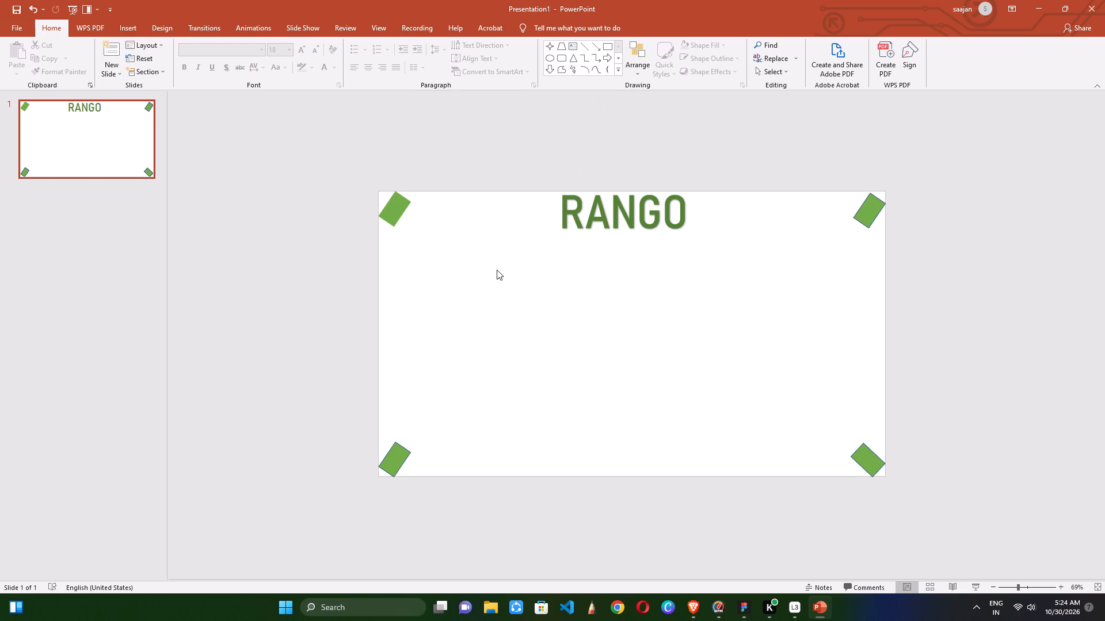
# Draw a rectangle about 13.03" wide and 5.27" high below the RANGO heading, aligned with the slide's right edge.
pyautogui.click(618, 71)
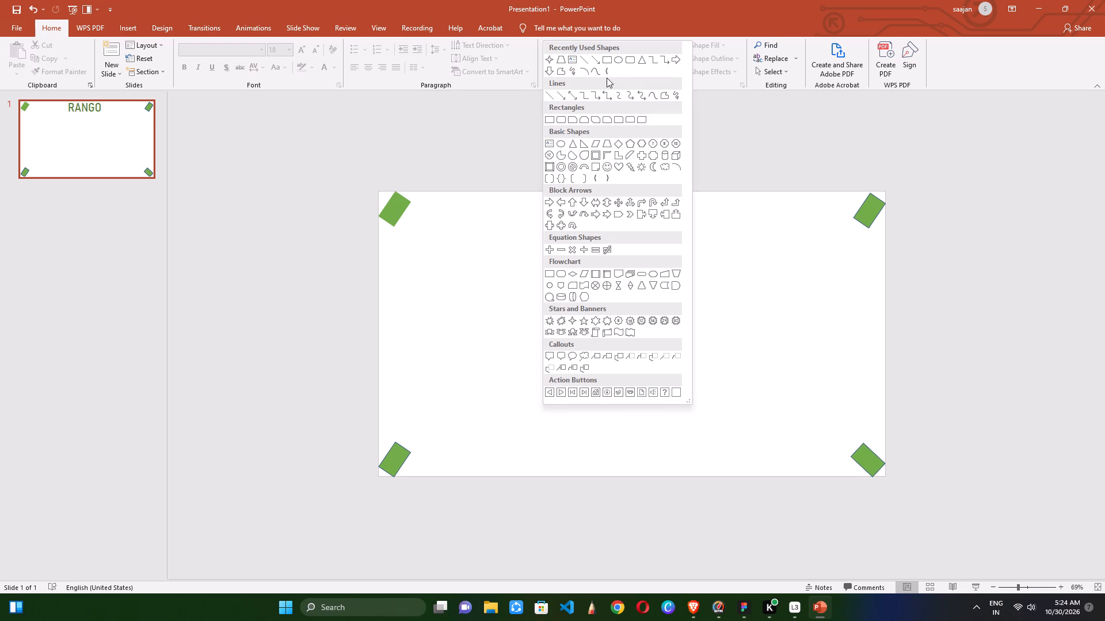
pyautogui.click(604, 62)
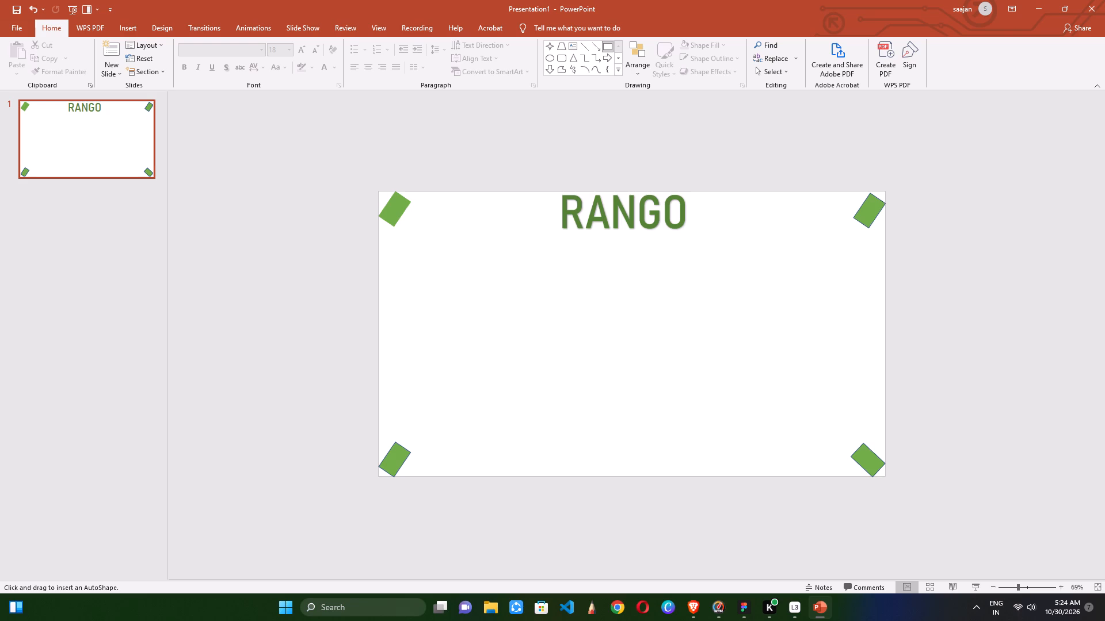
pyautogui.moveTo(395, 276); pyautogui.dragTo(718, 289)
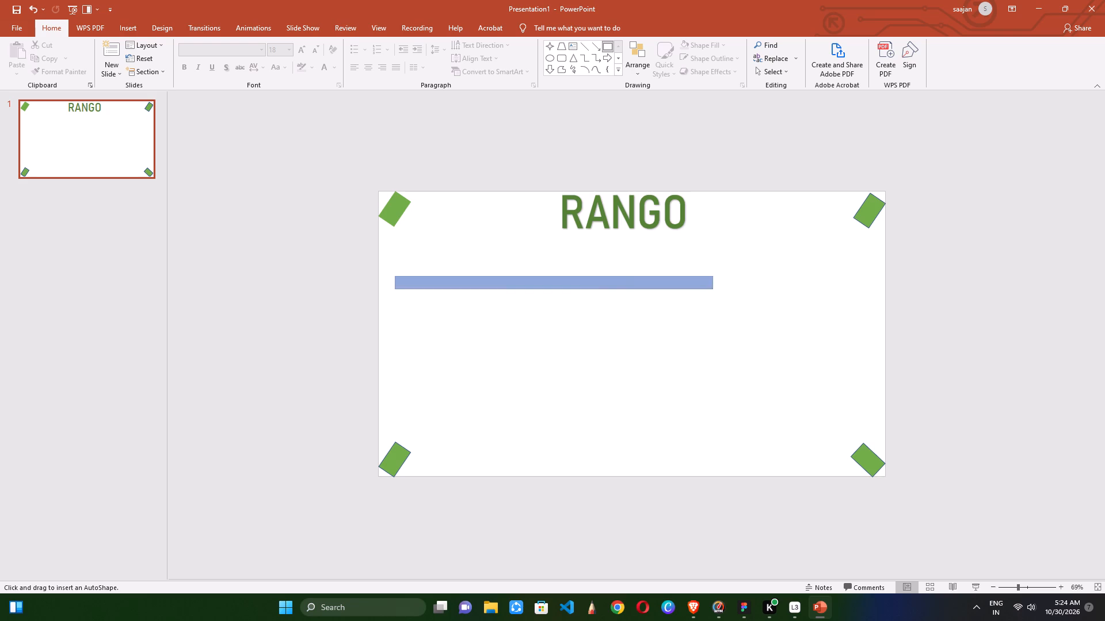
pyautogui.moveTo(718, 289); pyautogui.dragTo(885, 335)
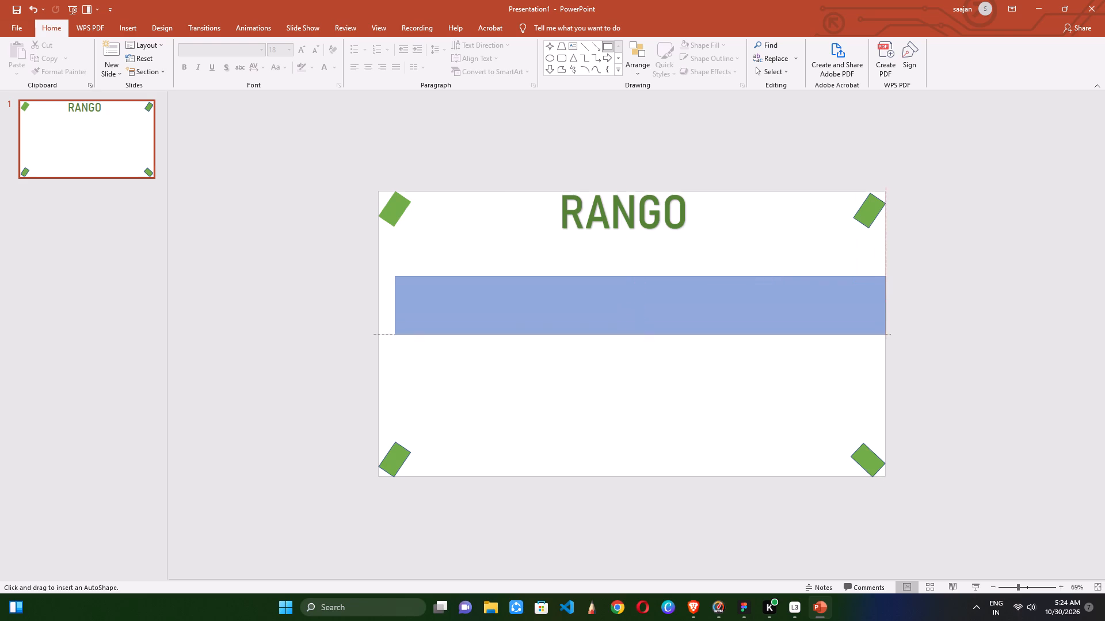
pyautogui.moveTo(885, 335); pyautogui.dragTo(890, 476)
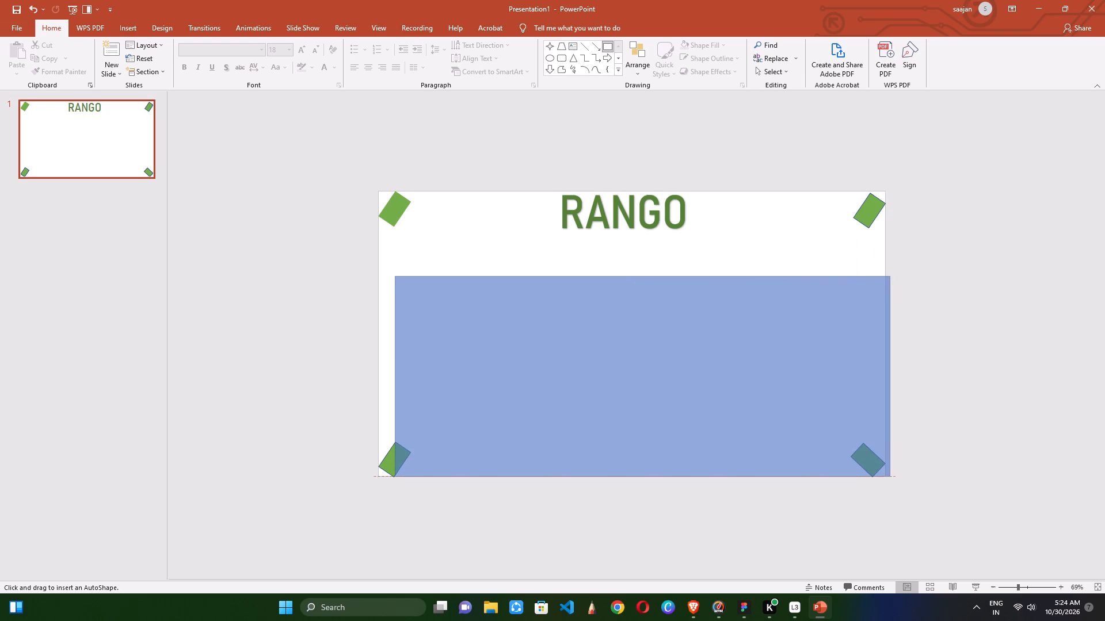
pyautogui.moveTo(890, 476); pyautogui.dragTo(890, 477)
pyautogui.moveTo(668, 416); pyautogui.dragTo(664, 389)
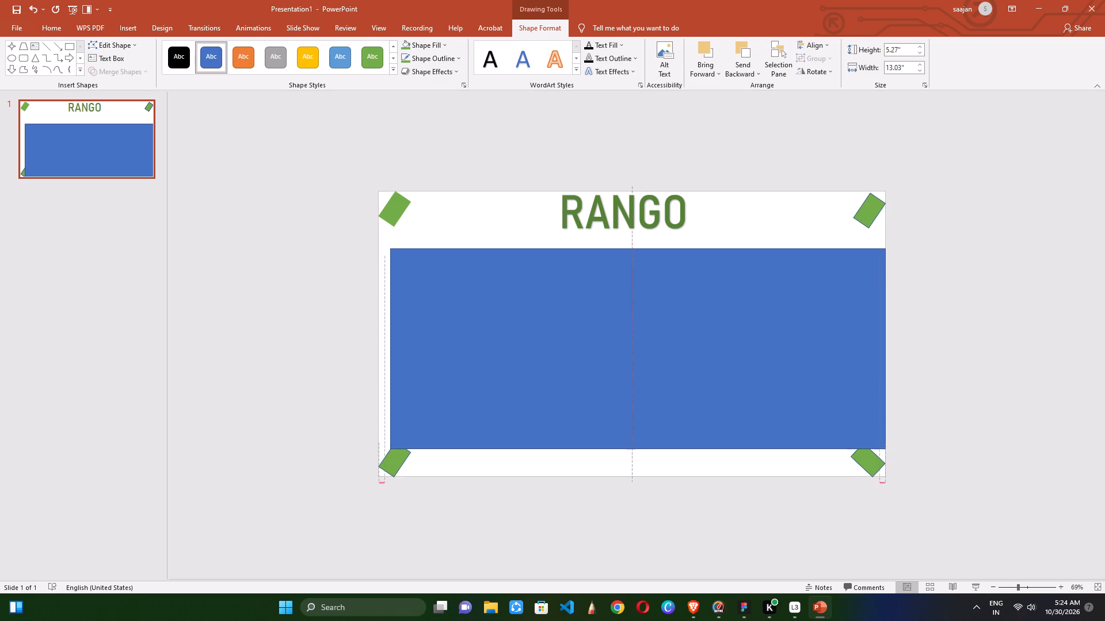
pyautogui.moveTo(664, 389); pyautogui.dragTo(661, 406)
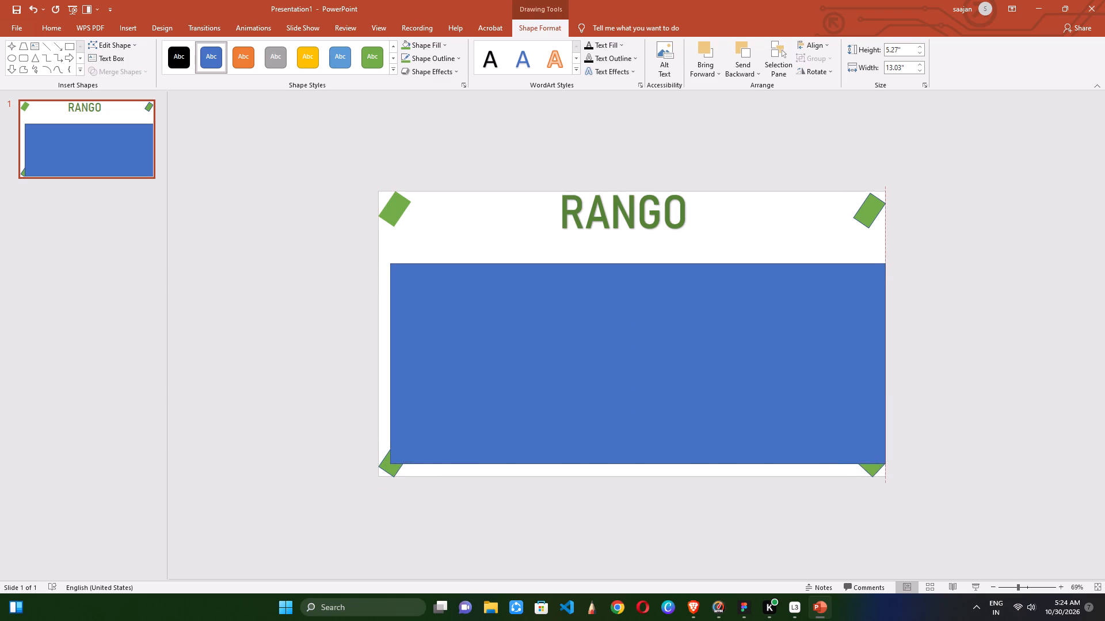
pyautogui.moveTo(661, 406); pyautogui.dragTo(661, 413)
# Send the large rectangle to the back, behind the tilted corner rectangles.
pyautogui.rightClick(651, 374)
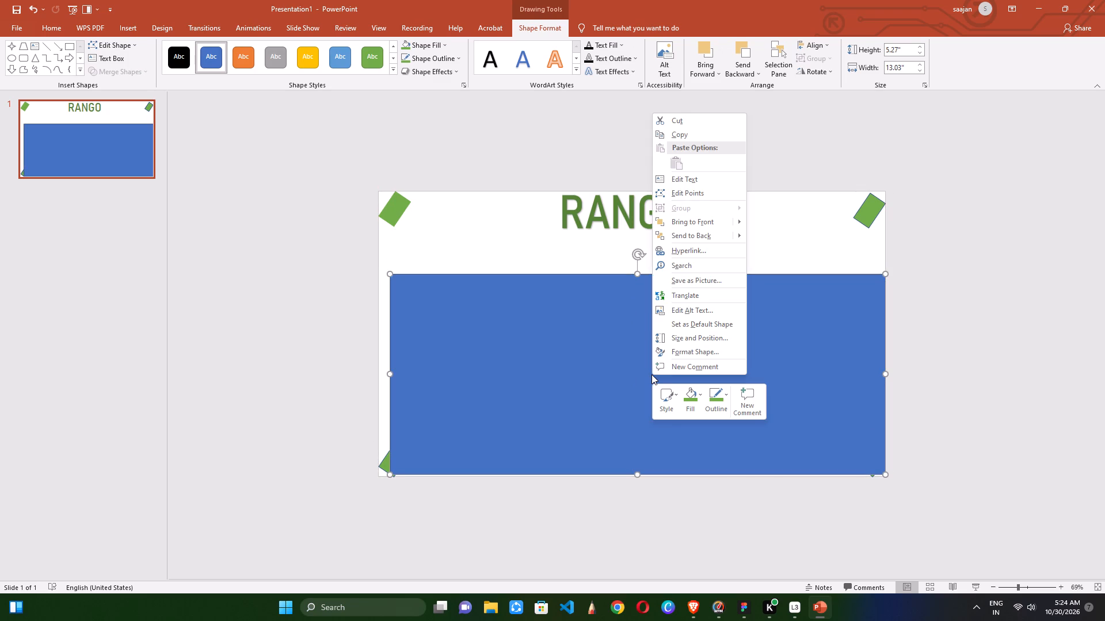
pyautogui.click(711, 232)
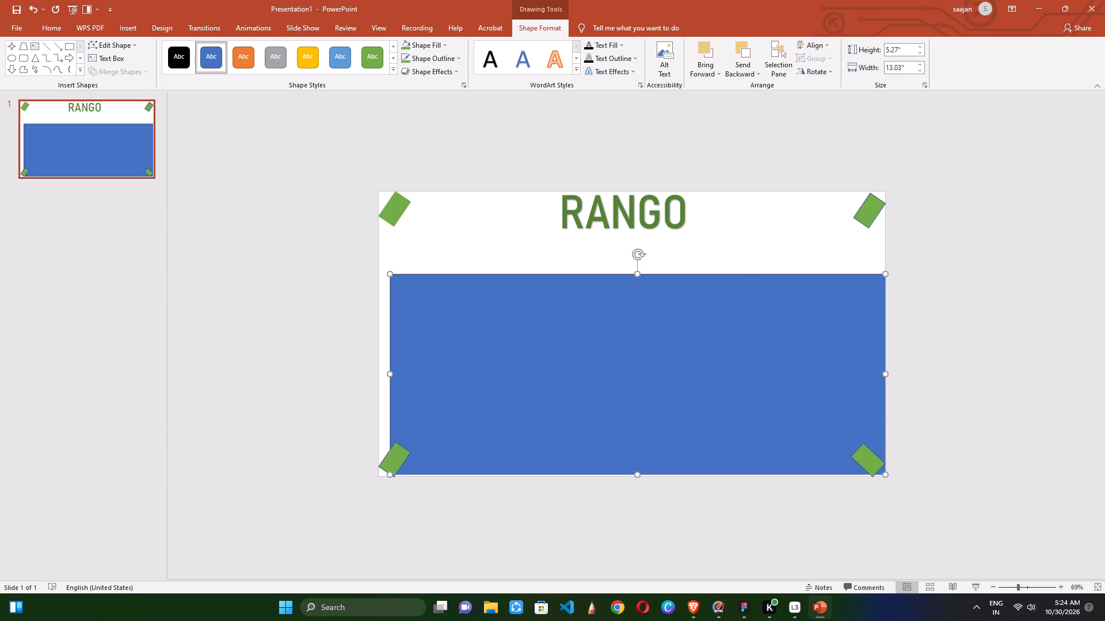
# Resize the large rectangle to about 13.34" wide and 5.26" high, spanning the slide's width down to its bottom edge.
pyautogui.moveTo(392, 274); pyautogui.dragTo(383, 275)
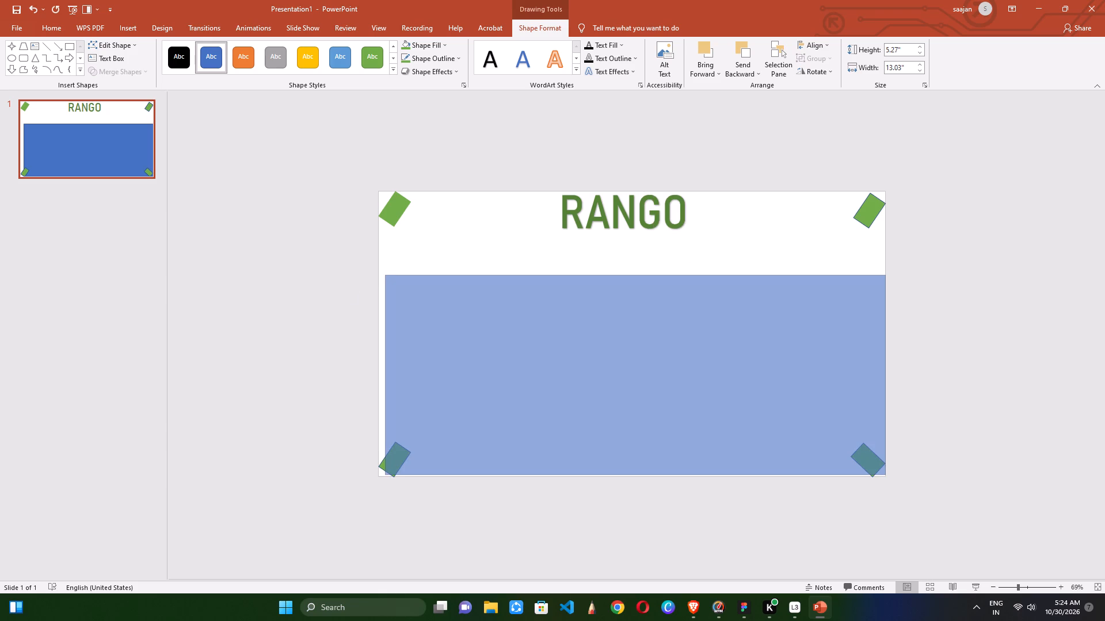
pyautogui.moveTo(383, 275); pyautogui.dragTo(380, 277)
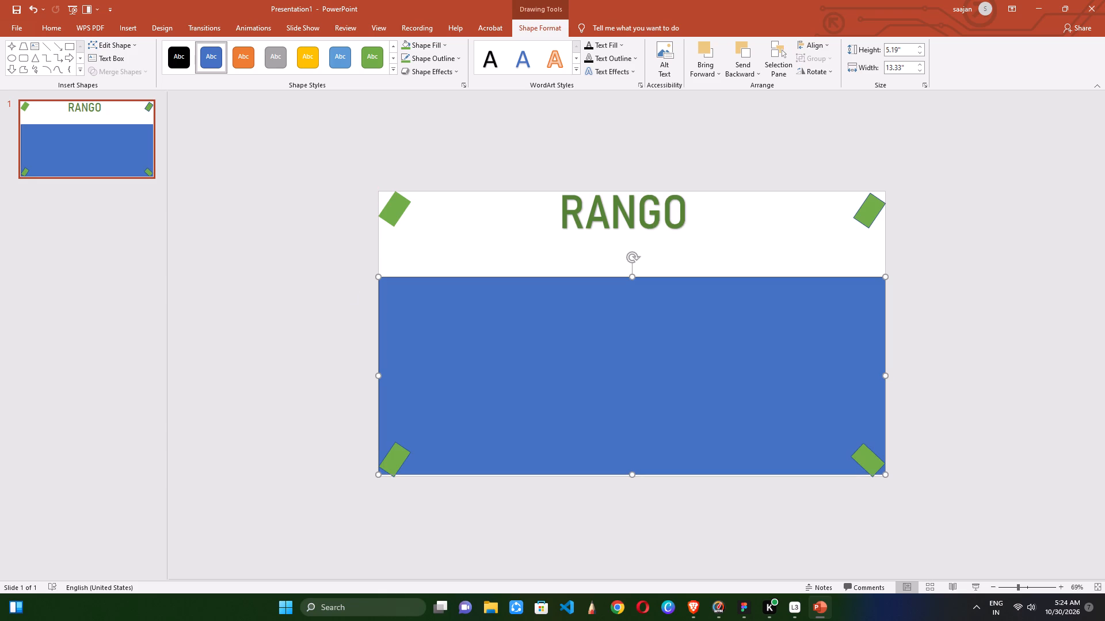
pyautogui.click(885, 477)
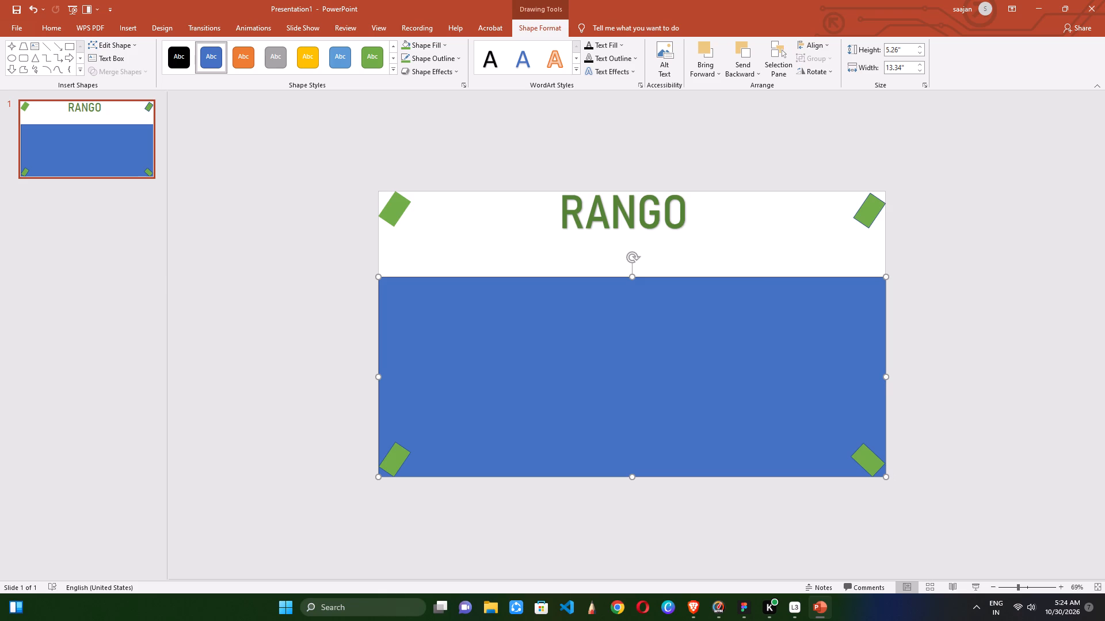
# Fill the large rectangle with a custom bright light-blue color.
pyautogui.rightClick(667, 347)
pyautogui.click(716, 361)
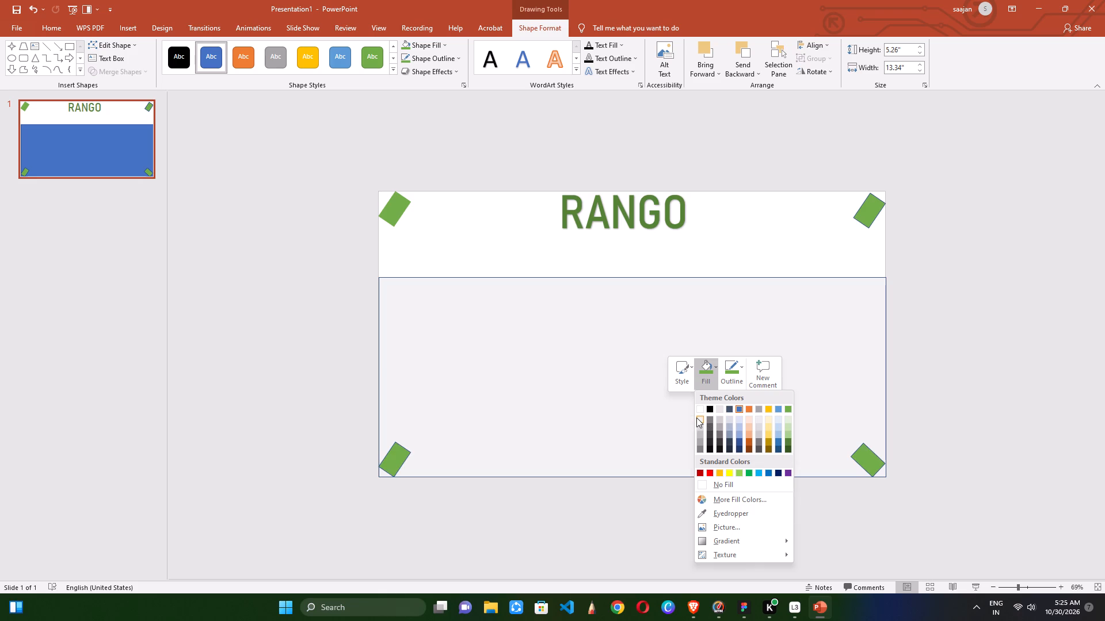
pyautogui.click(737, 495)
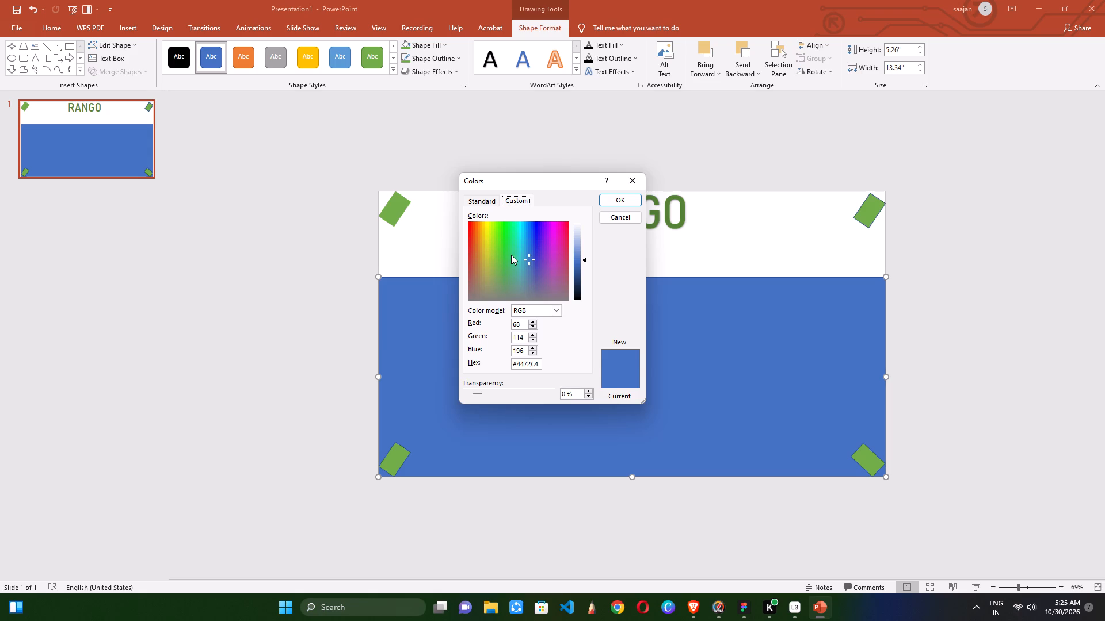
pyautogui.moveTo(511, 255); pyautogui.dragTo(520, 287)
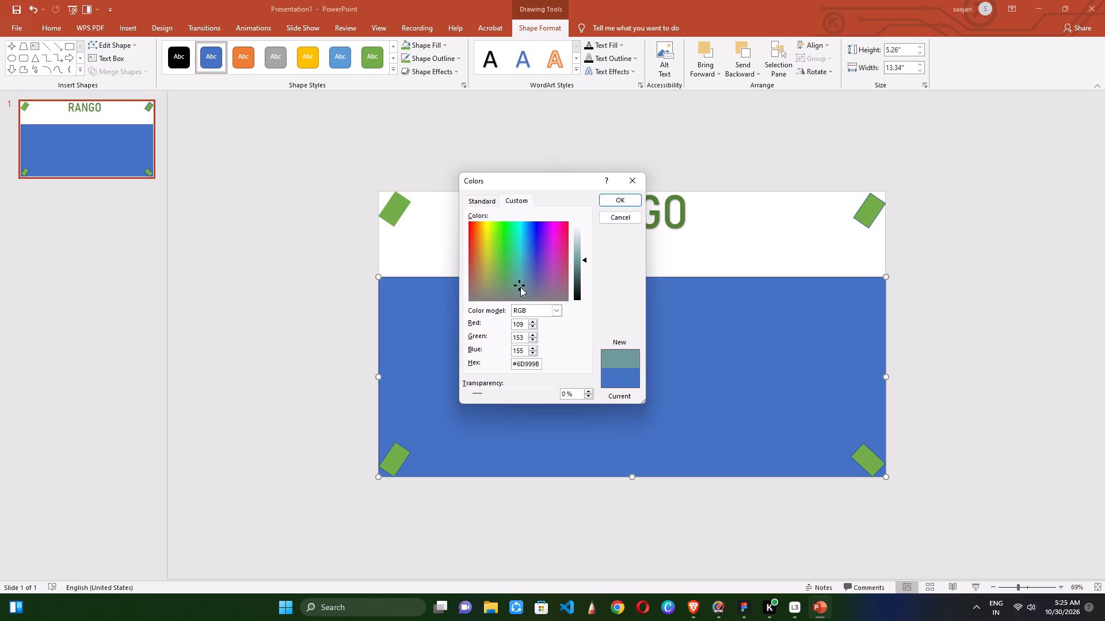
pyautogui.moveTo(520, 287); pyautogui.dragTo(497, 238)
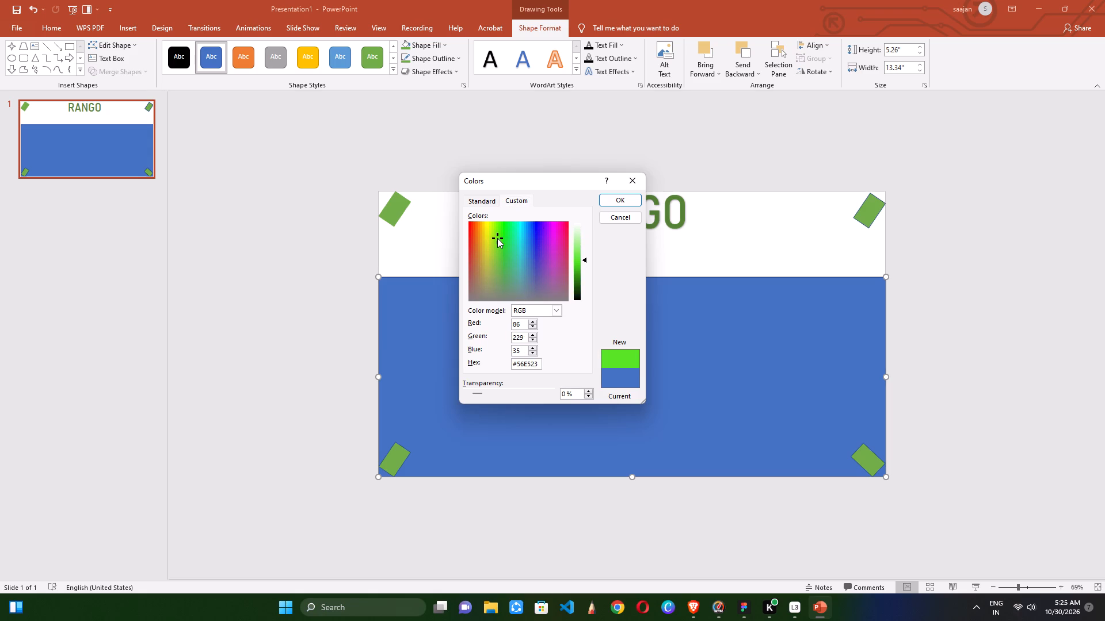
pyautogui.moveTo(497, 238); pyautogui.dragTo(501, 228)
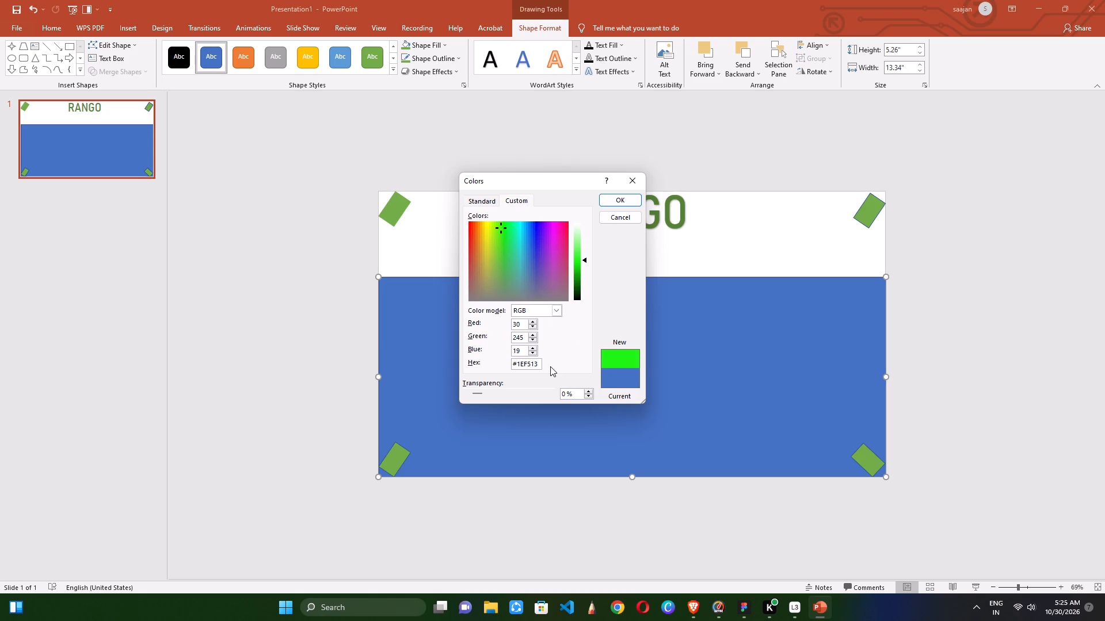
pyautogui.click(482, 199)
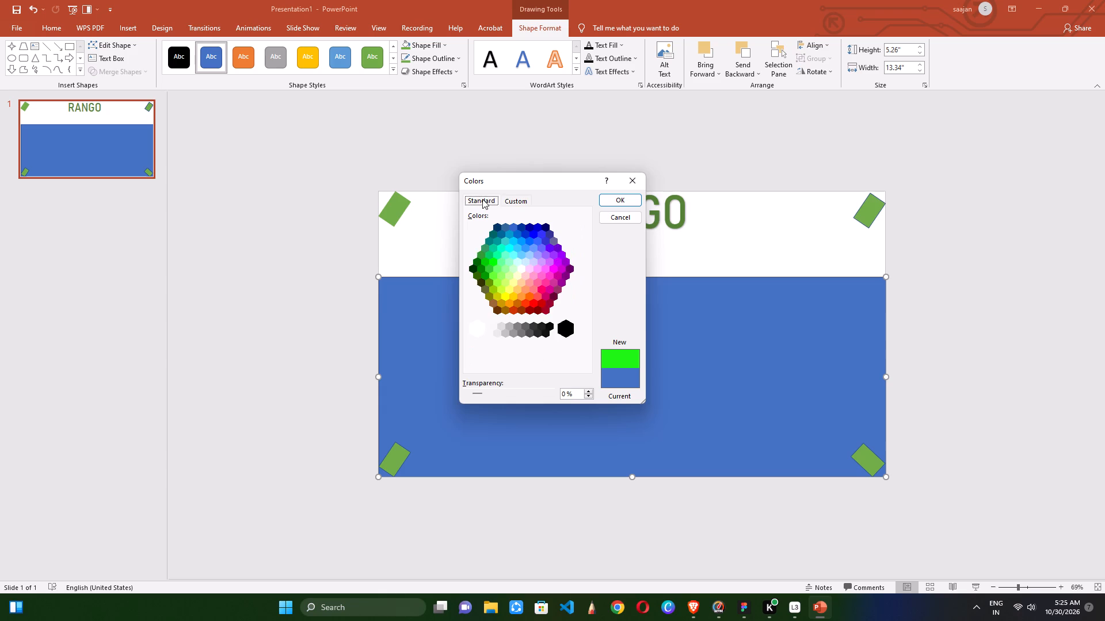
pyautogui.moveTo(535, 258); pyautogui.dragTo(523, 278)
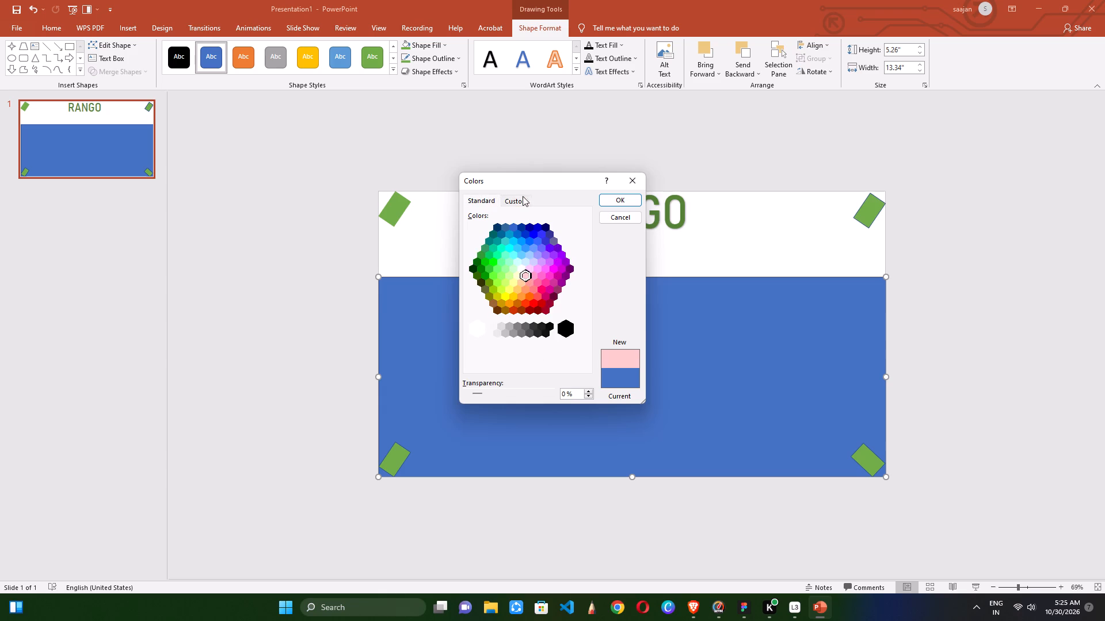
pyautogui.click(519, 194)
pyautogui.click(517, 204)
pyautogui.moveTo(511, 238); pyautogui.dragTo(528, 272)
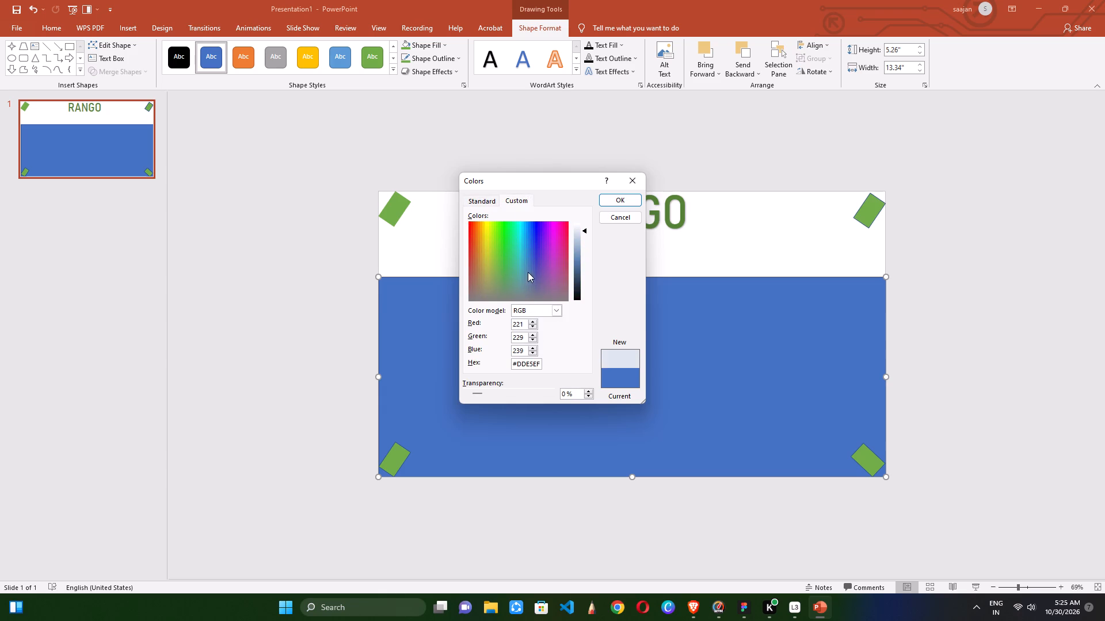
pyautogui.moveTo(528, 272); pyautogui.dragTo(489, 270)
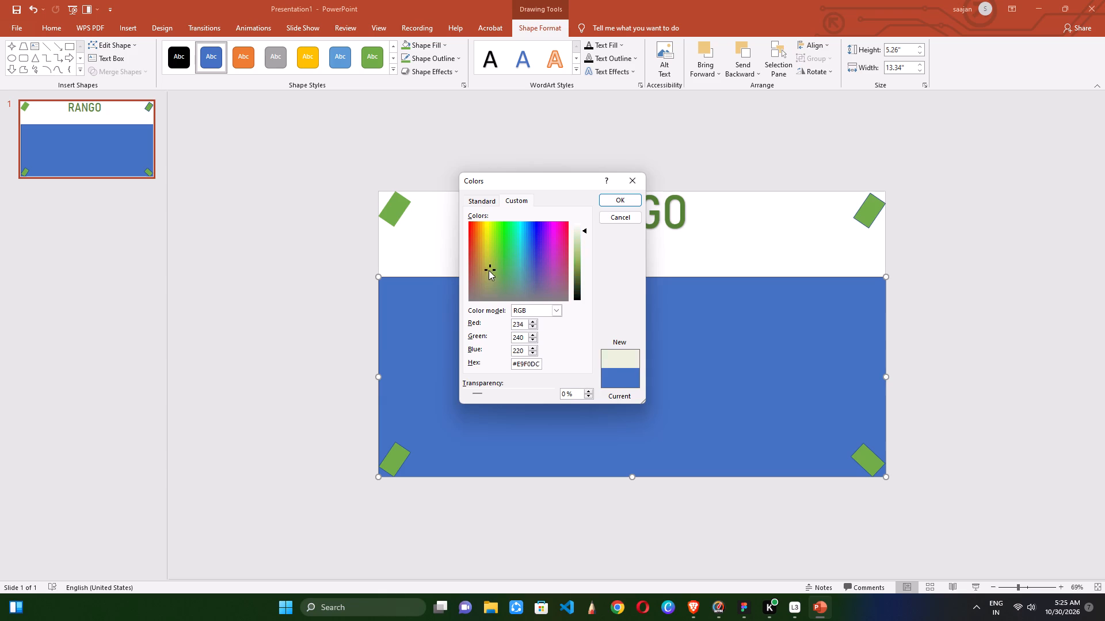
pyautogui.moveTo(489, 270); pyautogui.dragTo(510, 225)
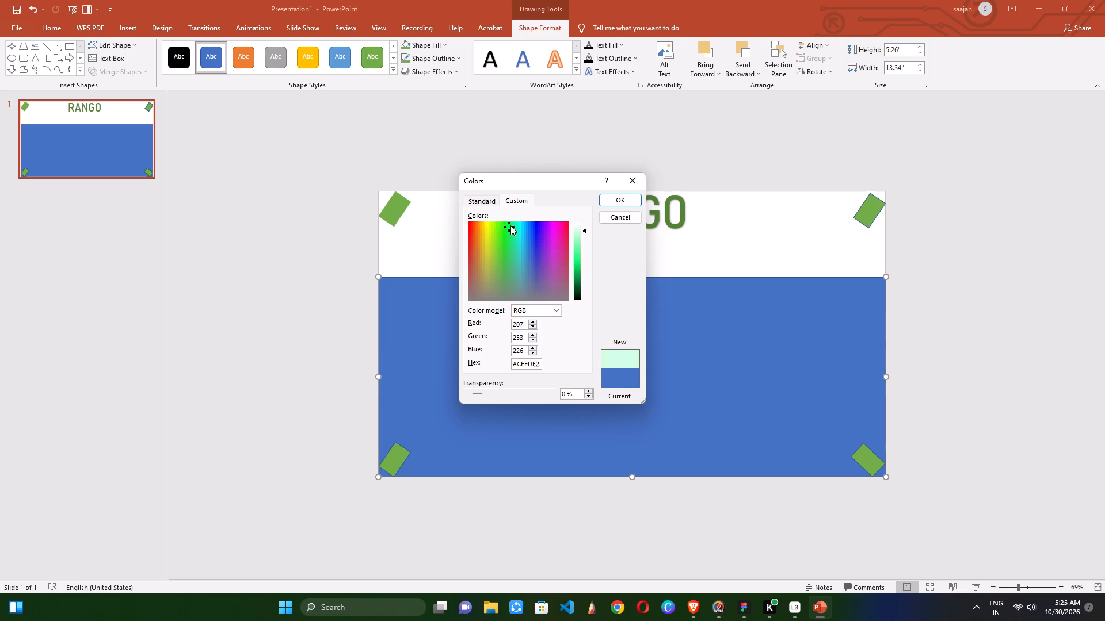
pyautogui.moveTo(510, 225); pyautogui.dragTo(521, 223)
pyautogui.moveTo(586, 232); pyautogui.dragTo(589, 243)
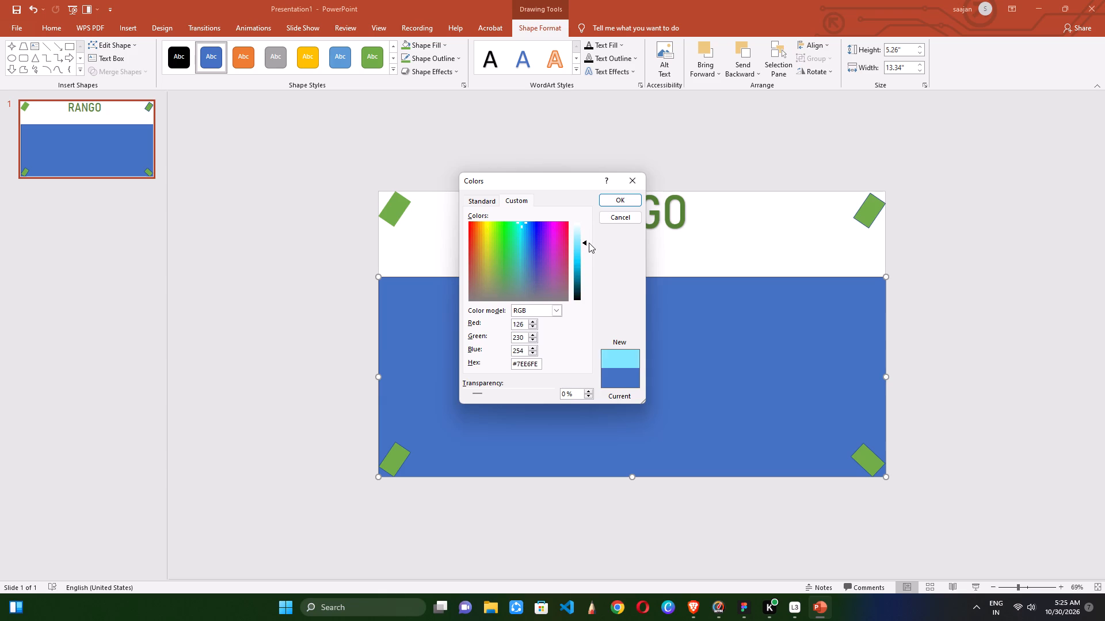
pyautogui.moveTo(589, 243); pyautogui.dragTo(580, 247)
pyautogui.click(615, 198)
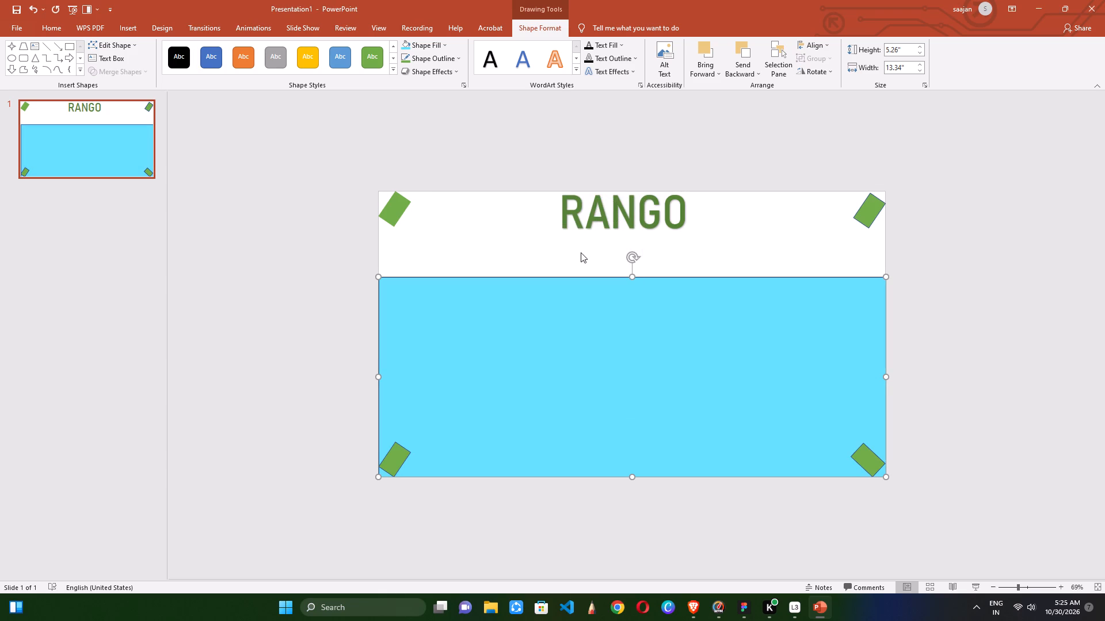
# Fill the large rectangle with the darkest shade of the green theme color.
pyautogui.rightClick(560, 319)
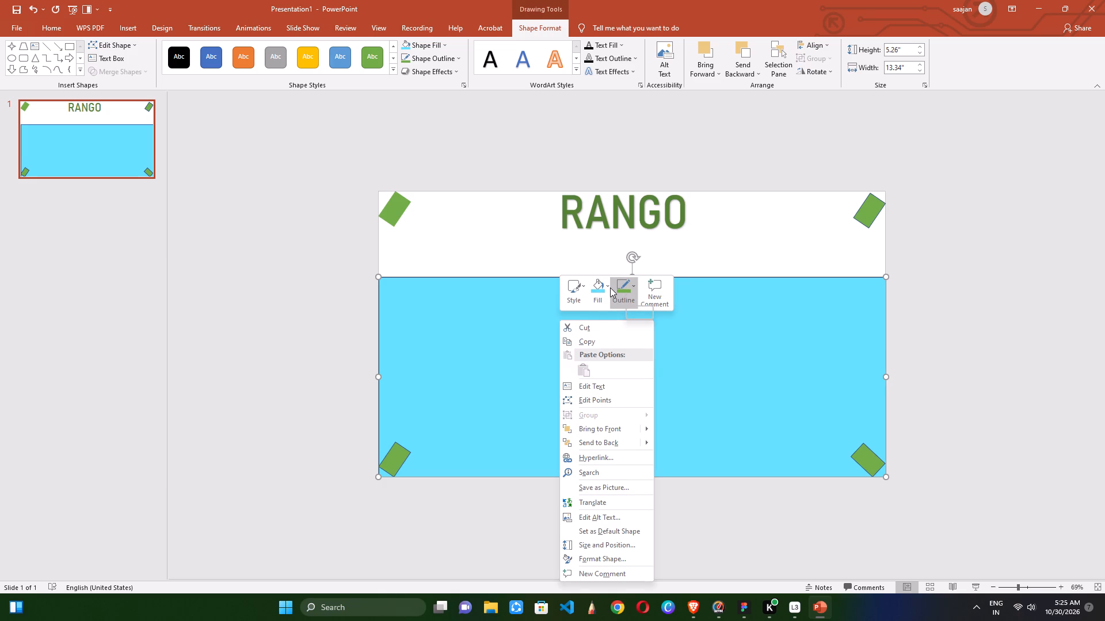
pyautogui.click(605, 287)
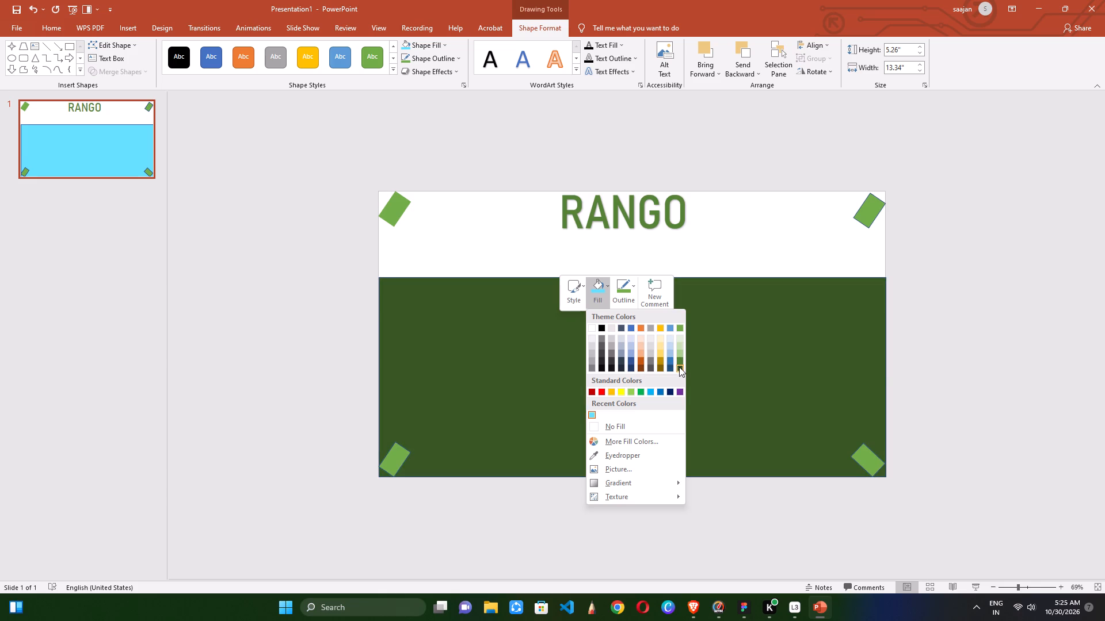
pyautogui.click(679, 367)
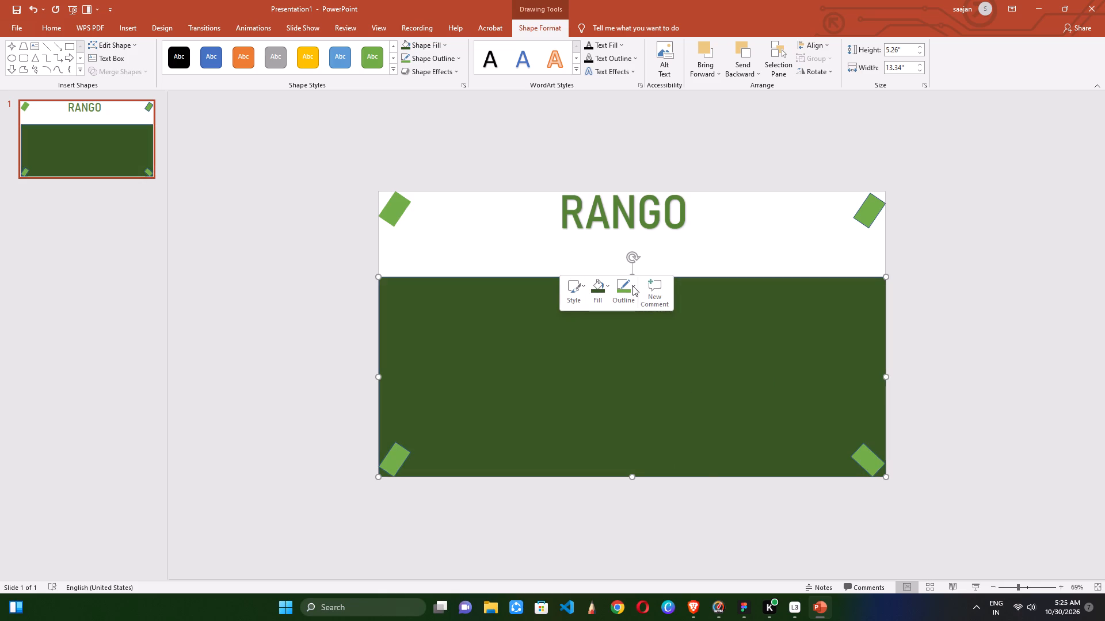
# Set the large rectangle's outline to the darkest shade of the green theme color.
pyautogui.click(632, 286)
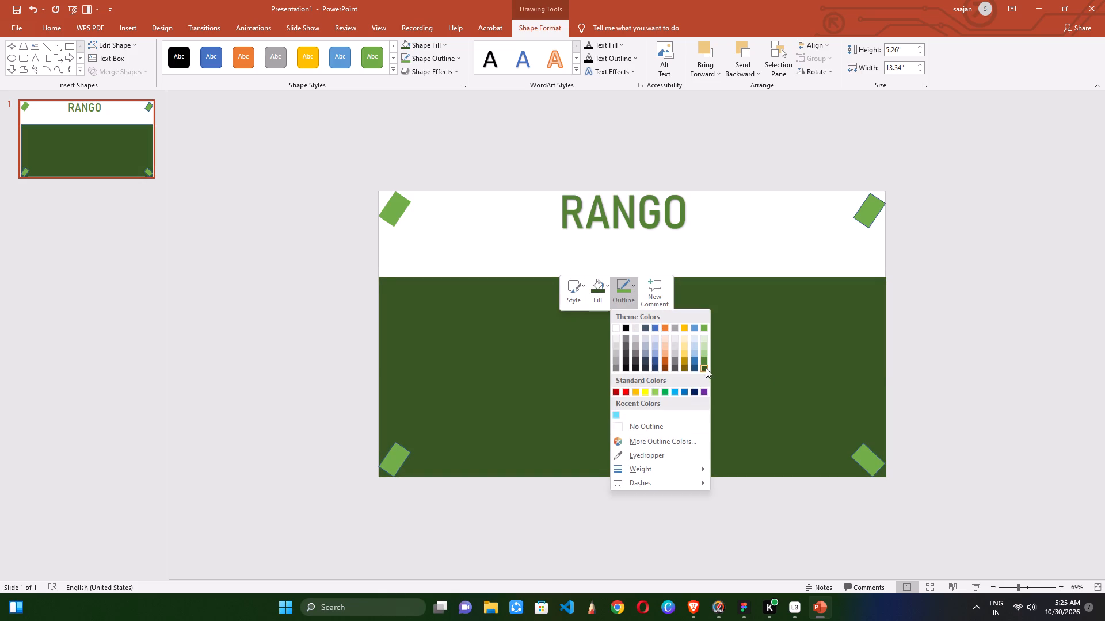
pyautogui.click(706, 368)
pyautogui.click(705, 368)
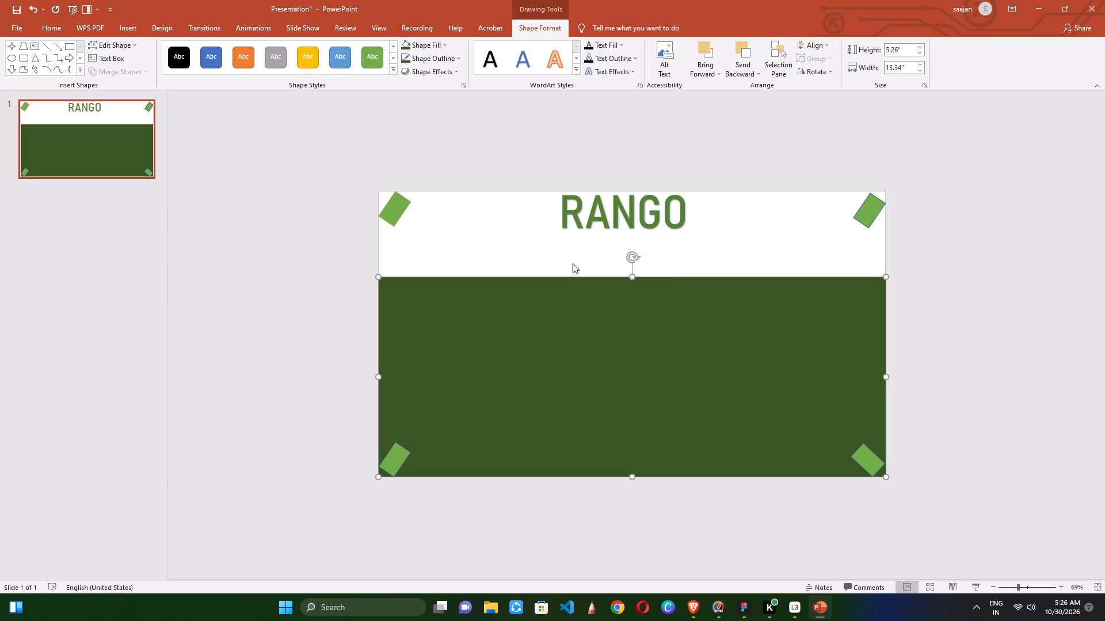
pyautogui.click(550, 256)
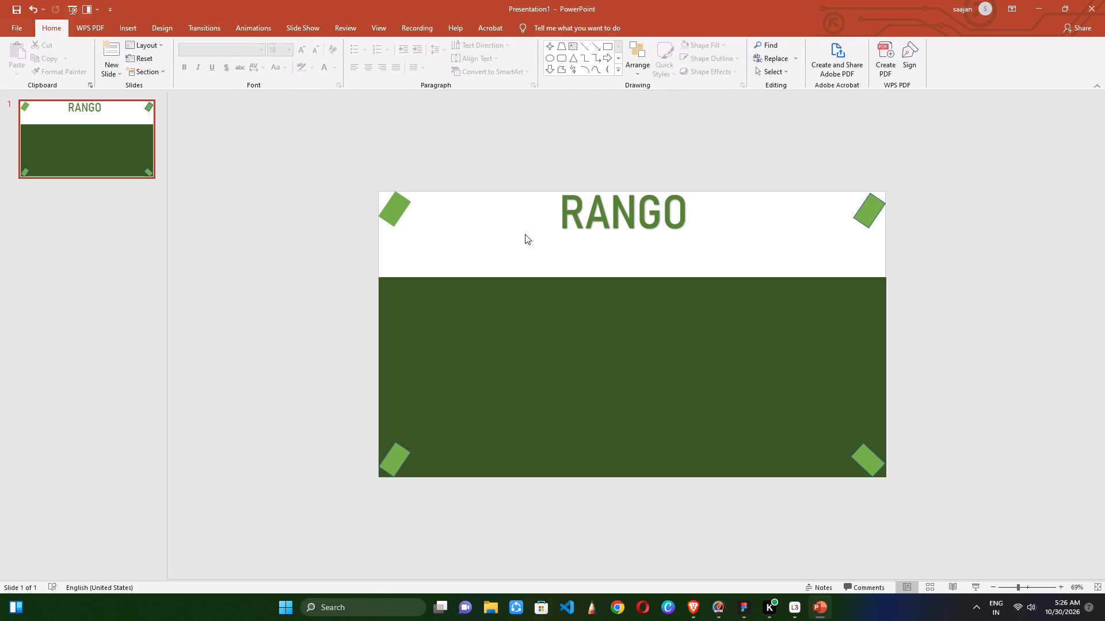
pyautogui.click(523, 231)
# Apply the semi-transparent green preset shape style without an outline to the large rectangle.
pyautogui.click(477, 316)
pyautogui.rightClick(477, 316)
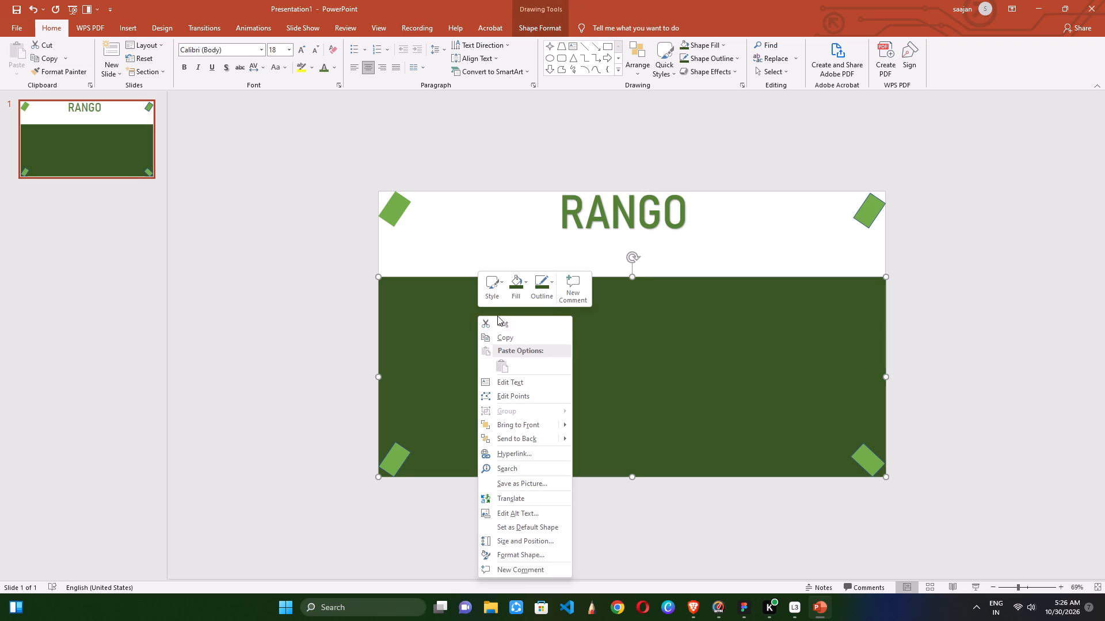
pyautogui.click(523, 285)
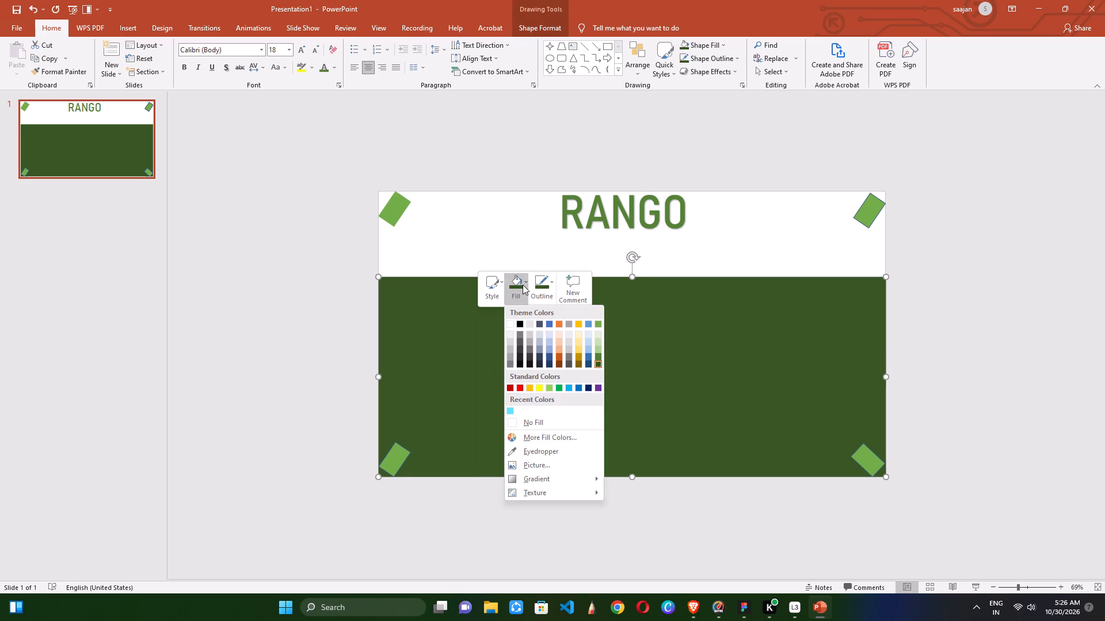
pyautogui.click(495, 285)
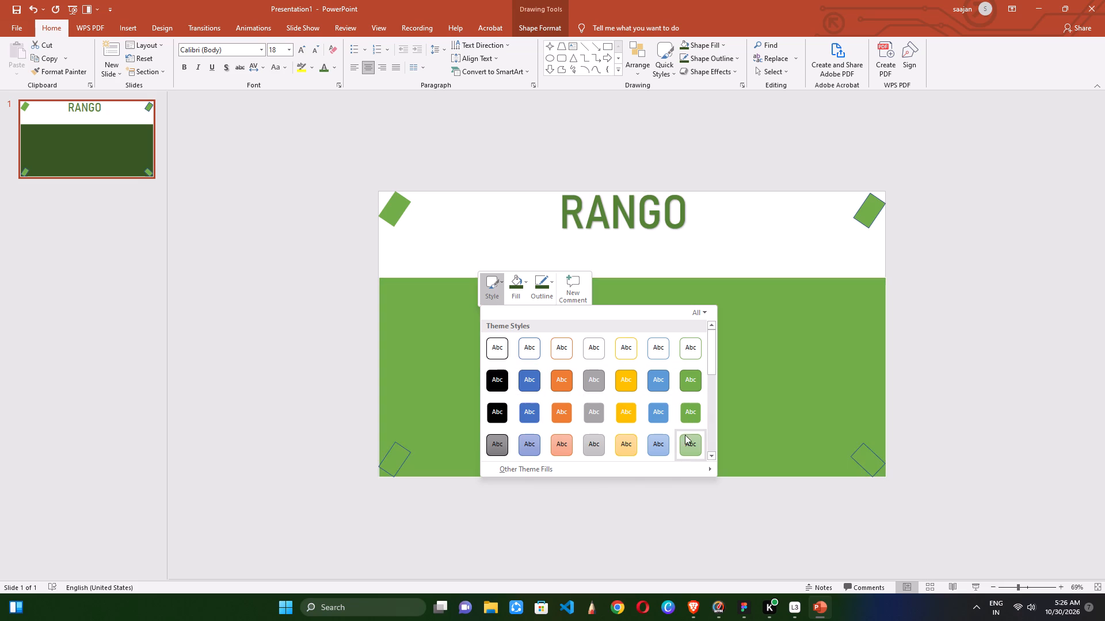
pyautogui.scroll(-3, 678, 445)
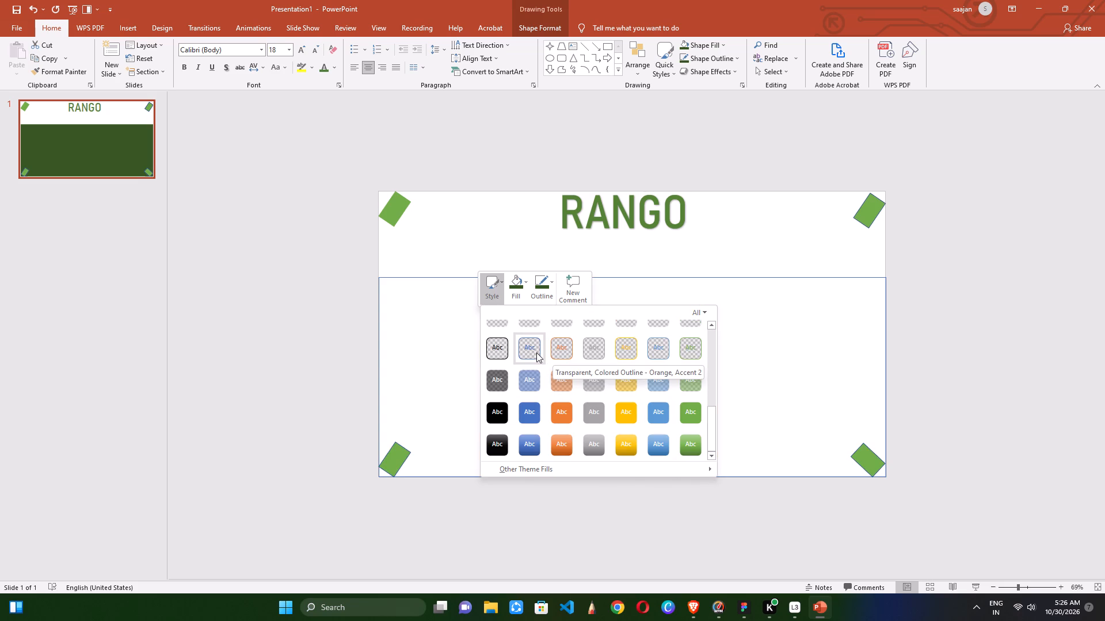
pyautogui.click(695, 379)
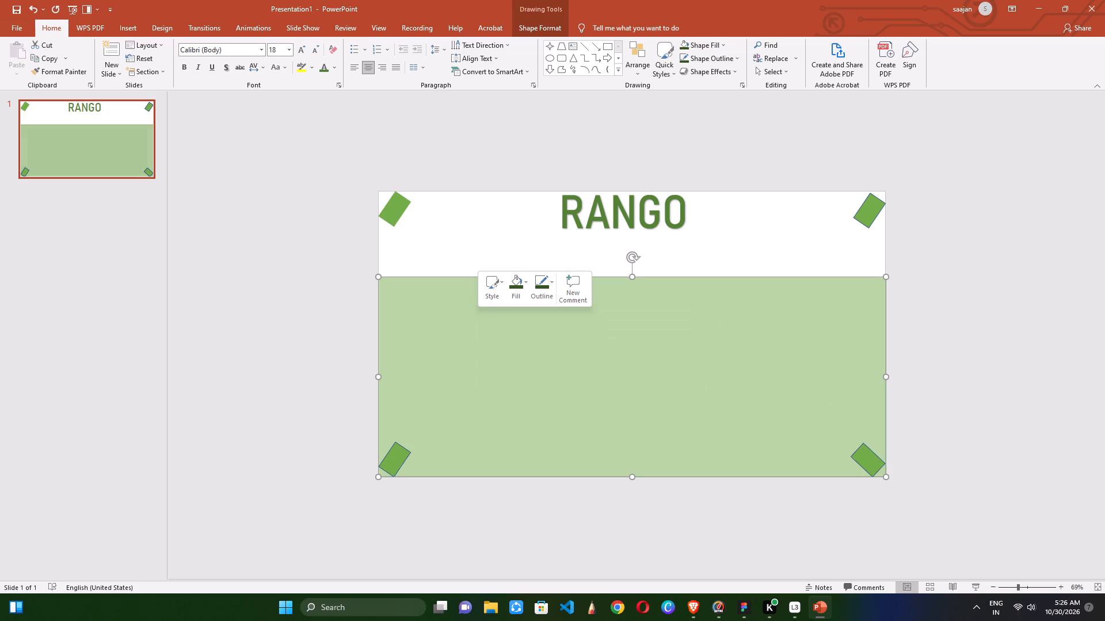
pyautogui.click(687, 374)
pyautogui.doubleClick(508, 313)
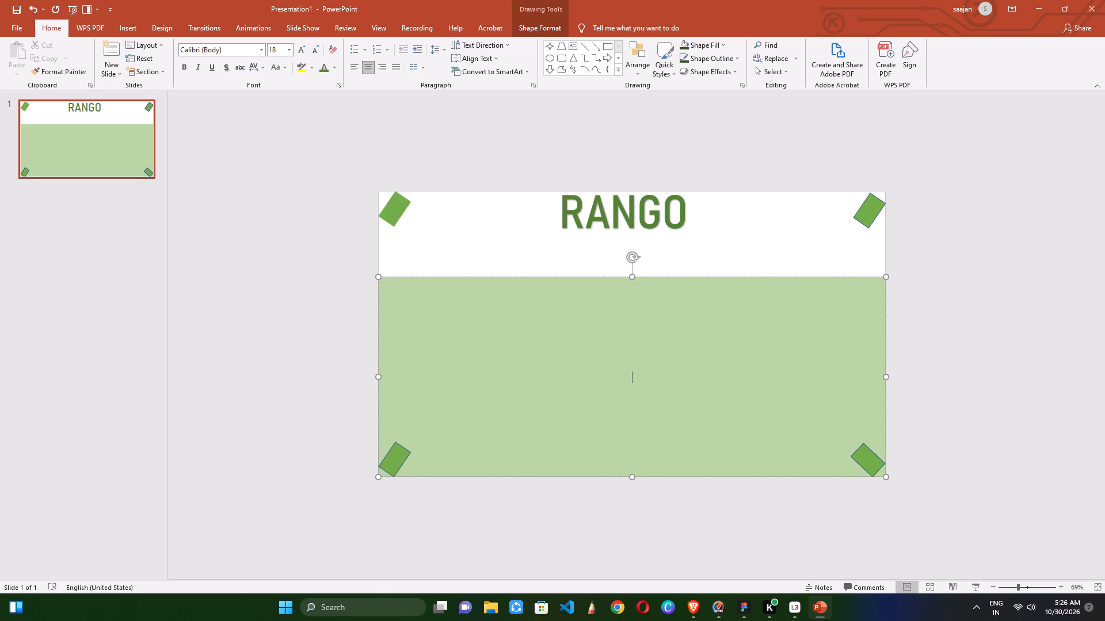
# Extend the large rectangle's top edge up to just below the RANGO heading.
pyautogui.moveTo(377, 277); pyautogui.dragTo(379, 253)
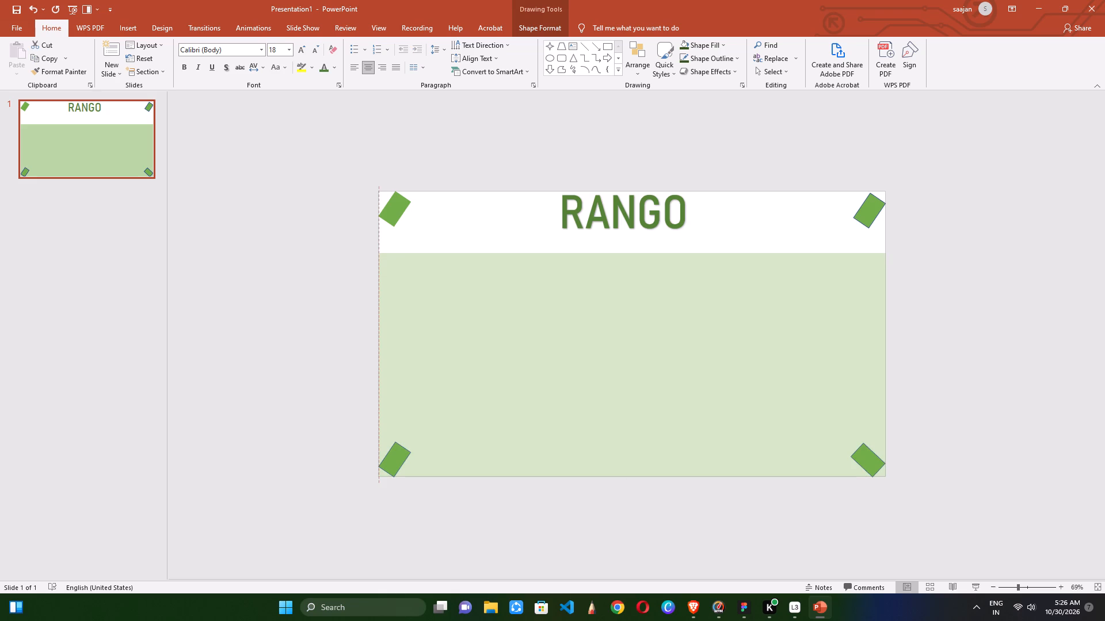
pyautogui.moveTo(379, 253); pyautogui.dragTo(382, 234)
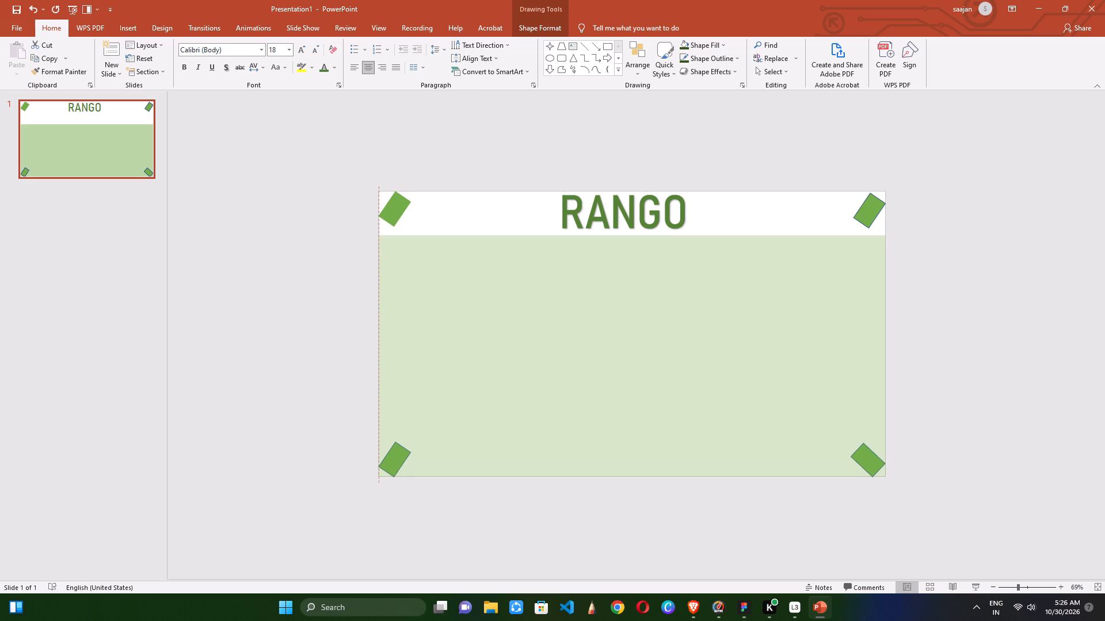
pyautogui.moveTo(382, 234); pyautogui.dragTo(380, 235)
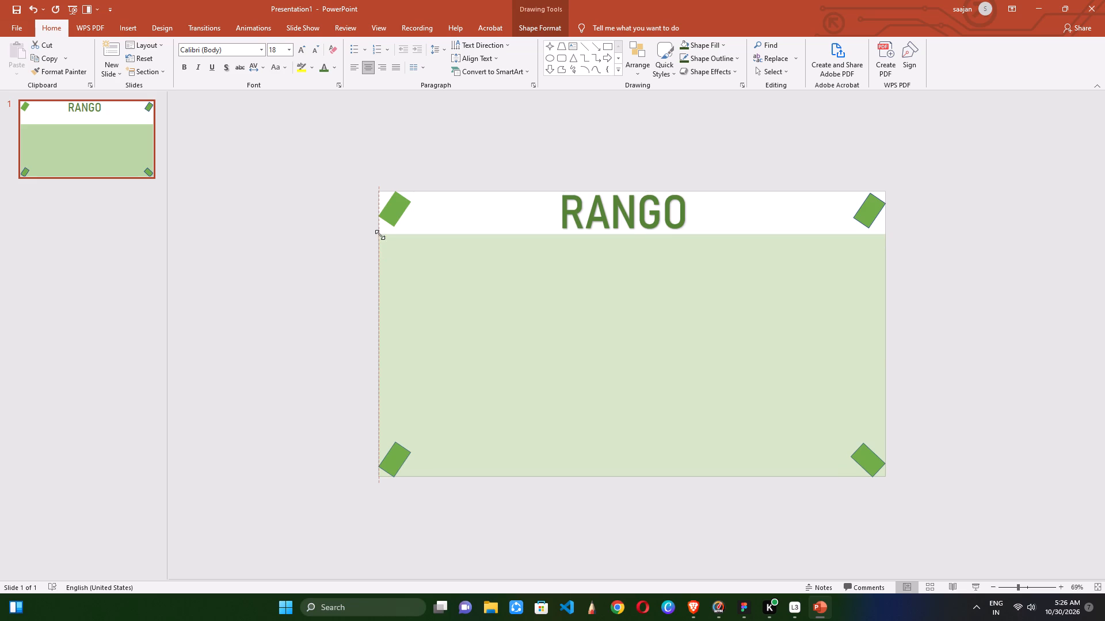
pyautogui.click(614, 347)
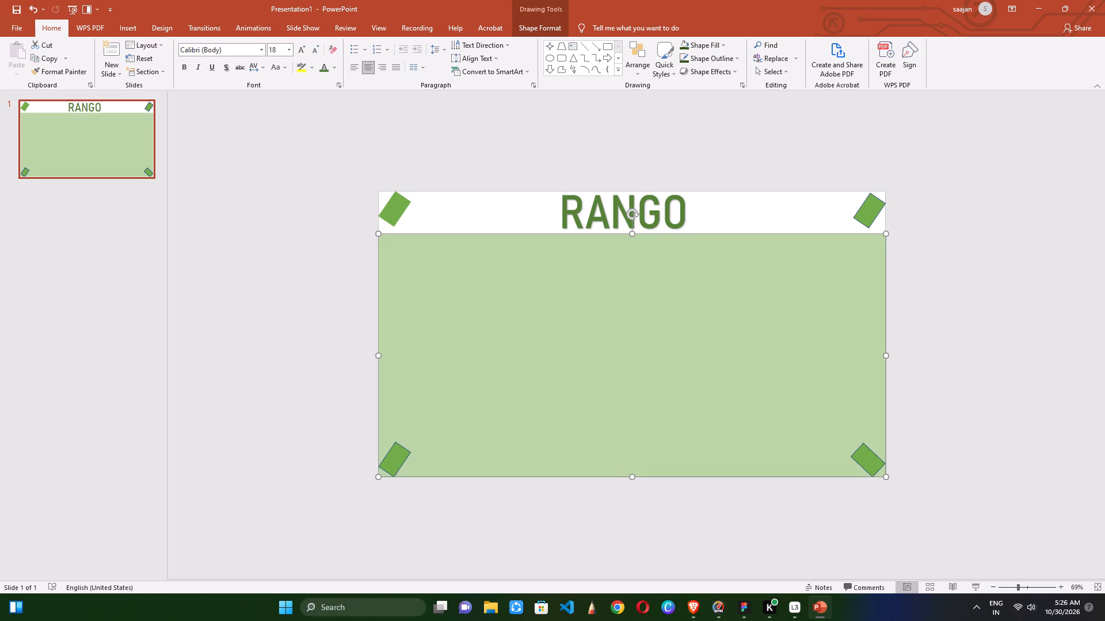
# Lower the large rectangle's top edge so it forms a band along the slide's bottom, just above the lower corner shapes.
pyautogui.moveTo(632, 235); pyautogui.dragTo(631, 254)
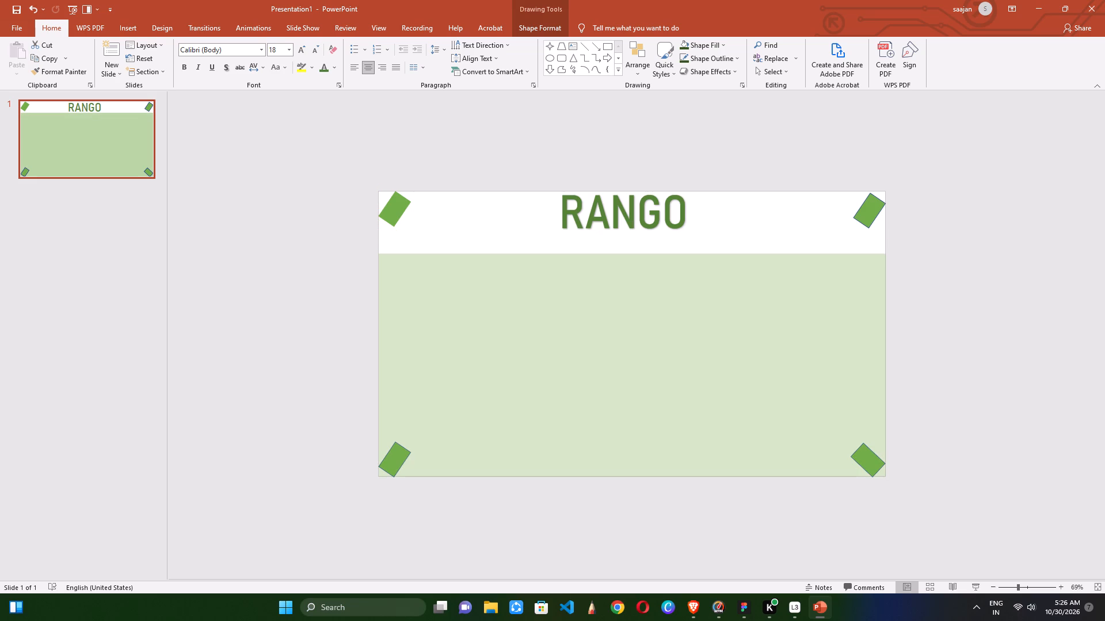
pyautogui.moveTo(631, 254); pyautogui.dragTo(629, 302)
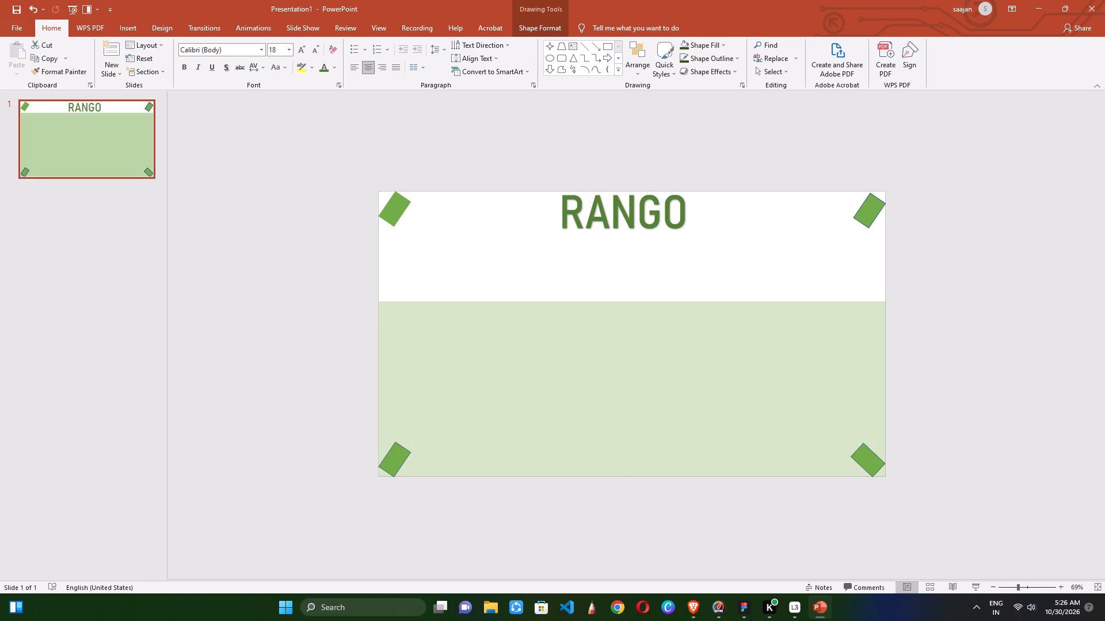
pyautogui.moveTo(629, 302); pyautogui.dragTo(633, 392)
pyautogui.click(703, 342)
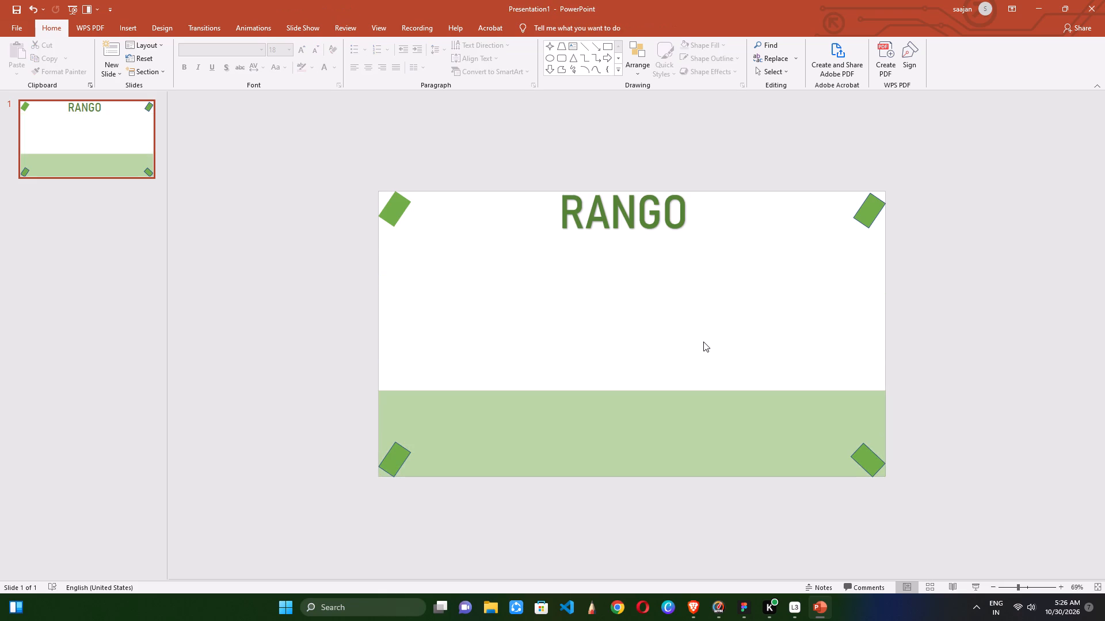
pyautogui.click(647, 420)
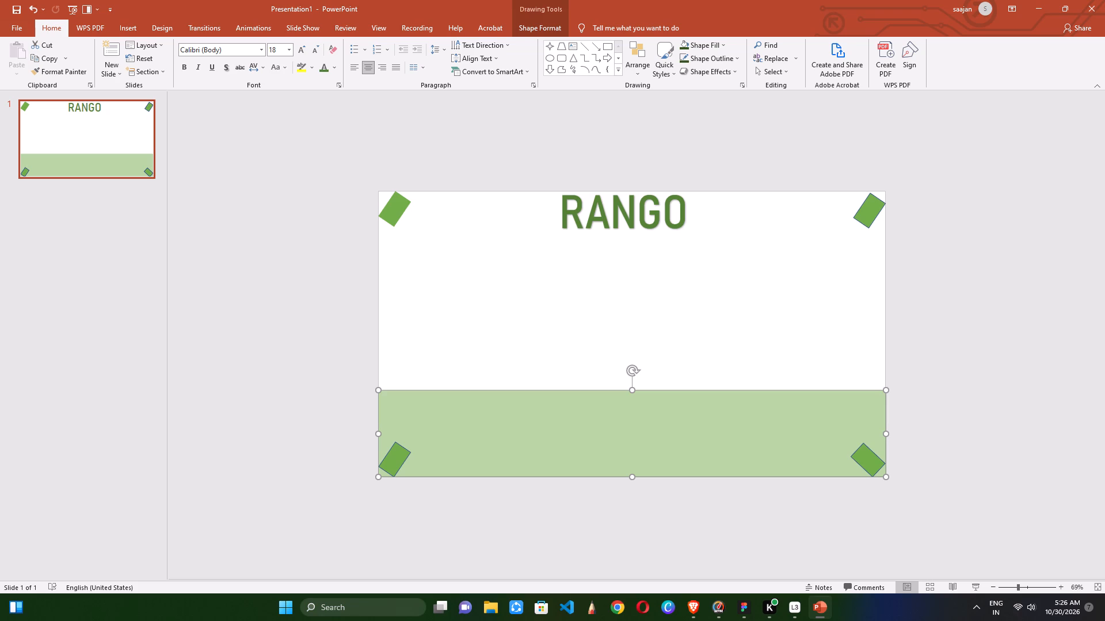
pyautogui.click(710, 300)
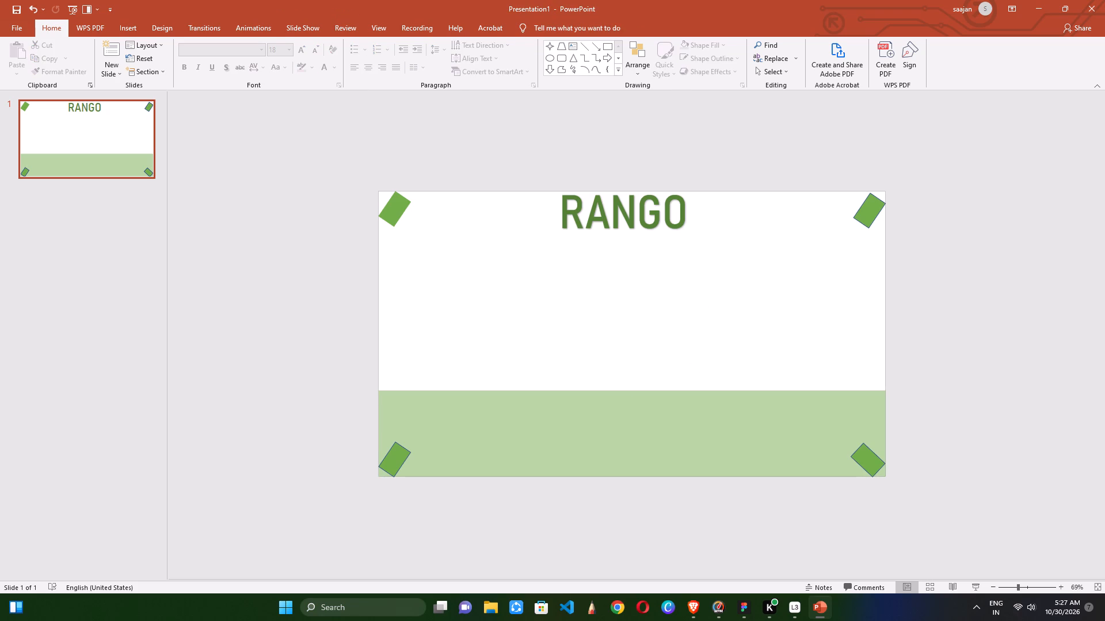
# Draw a rectangle about 4.64" wide and 1.25" high in the slide's top-left corner, sent behind the tilted corner shape.
pyautogui.click(622, 68)
pyautogui.click(612, 61)
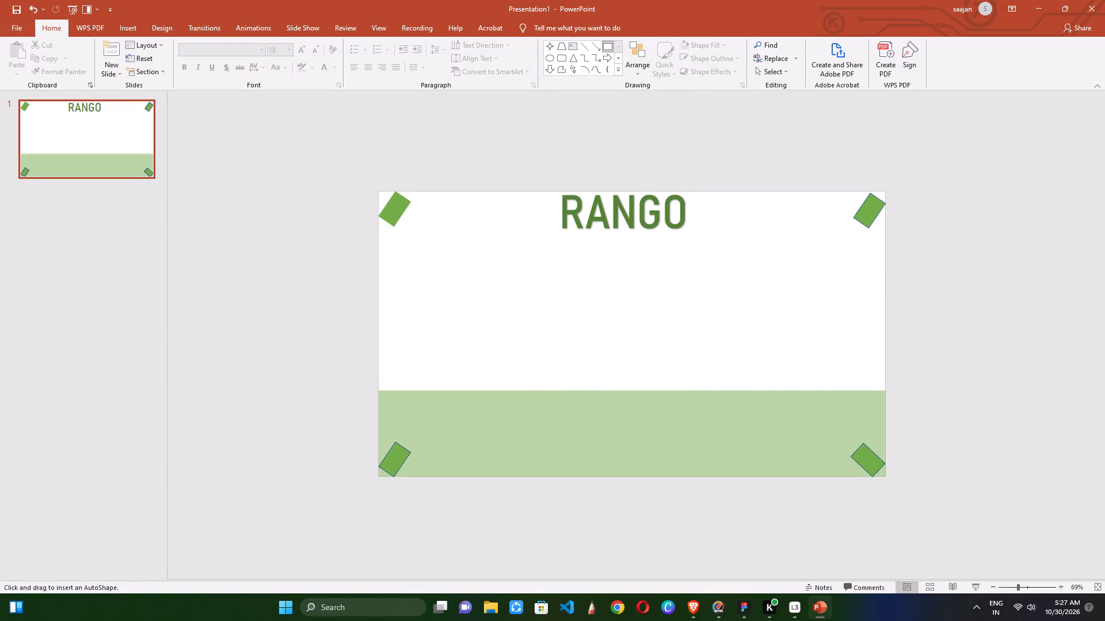
pyautogui.moveTo(382, 195); pyautogui.dragTo(383, 199)
pyautogui.moveTo(383, 199); pyautogui.dragTo(555, 239)
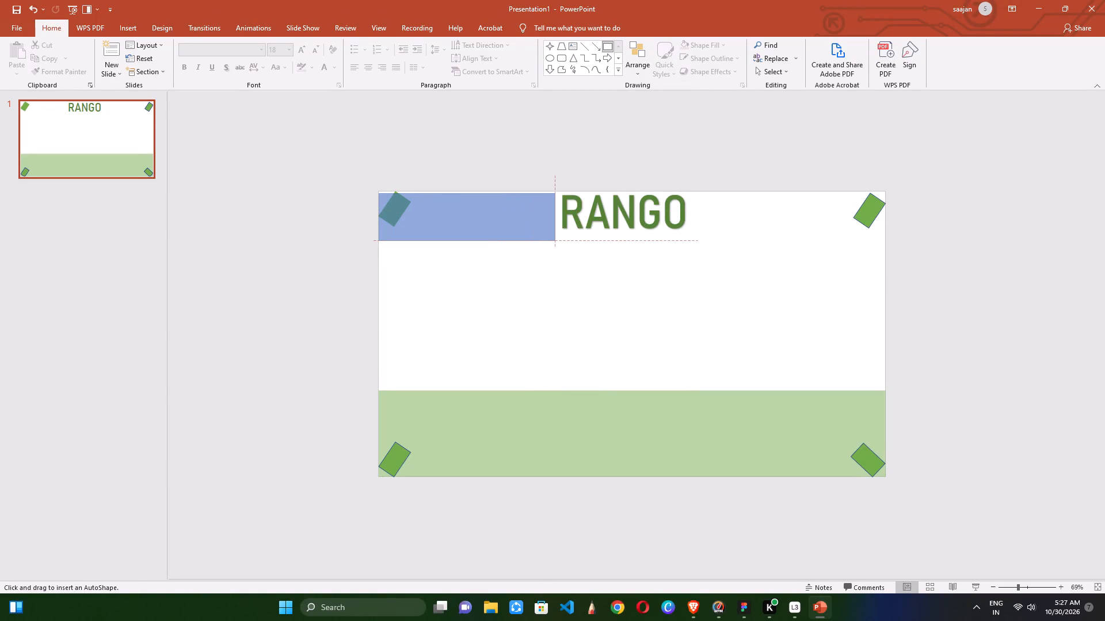
pyautogui.moveTo(555, 239); pyautogui.dragTo(578, 243)
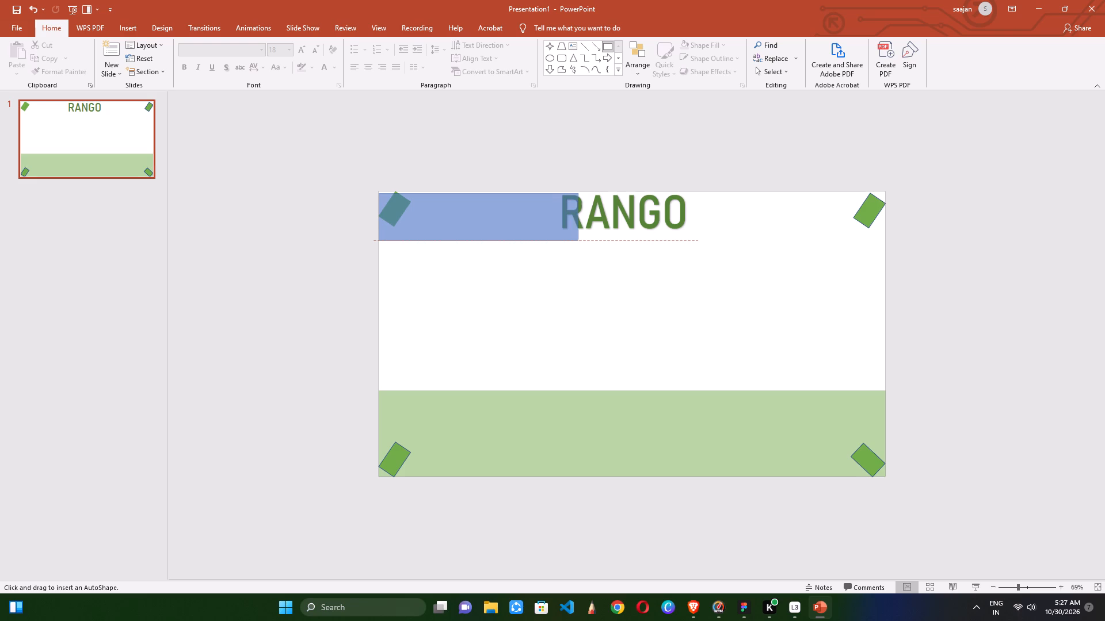
pyautogui.moveTo(578, 243); pyautogui.dragTo(555, 243)
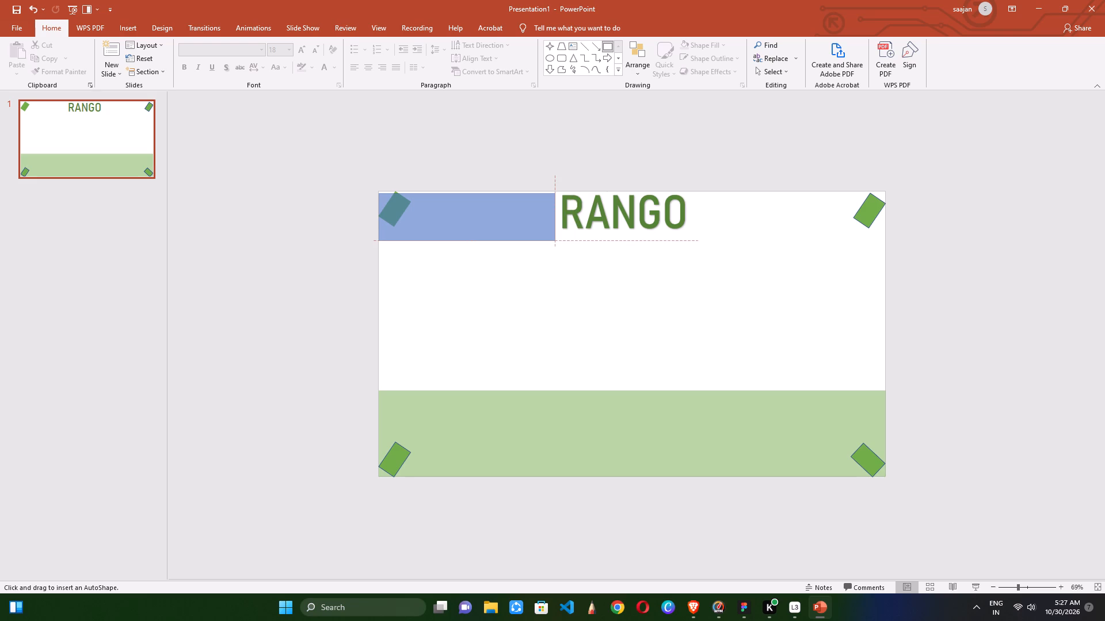
pyautogui.moveTo(555, 243); pyautogui.dragTo(554, 243)
pyautogui.click(508, 227)
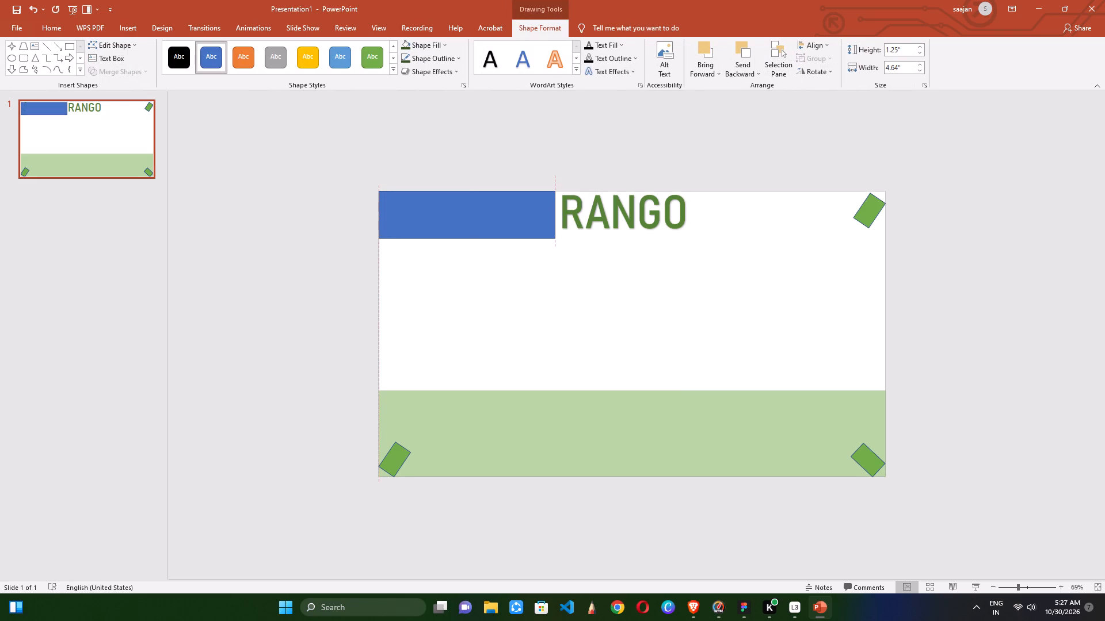
pyautogui.rightClick(507, 224)
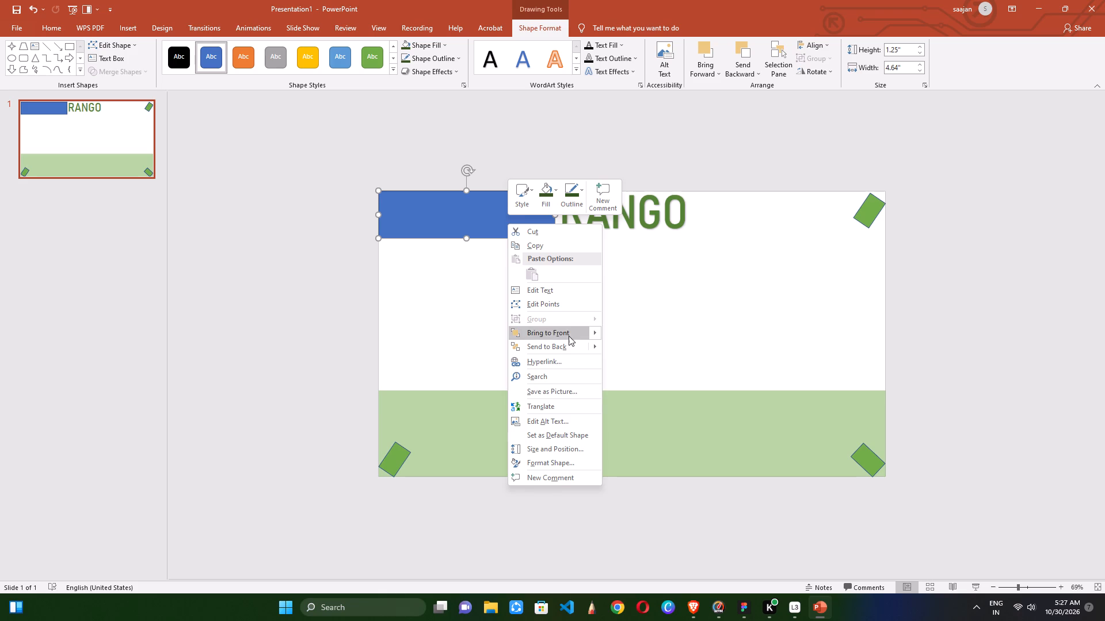
pyautogui.click(567, 343)
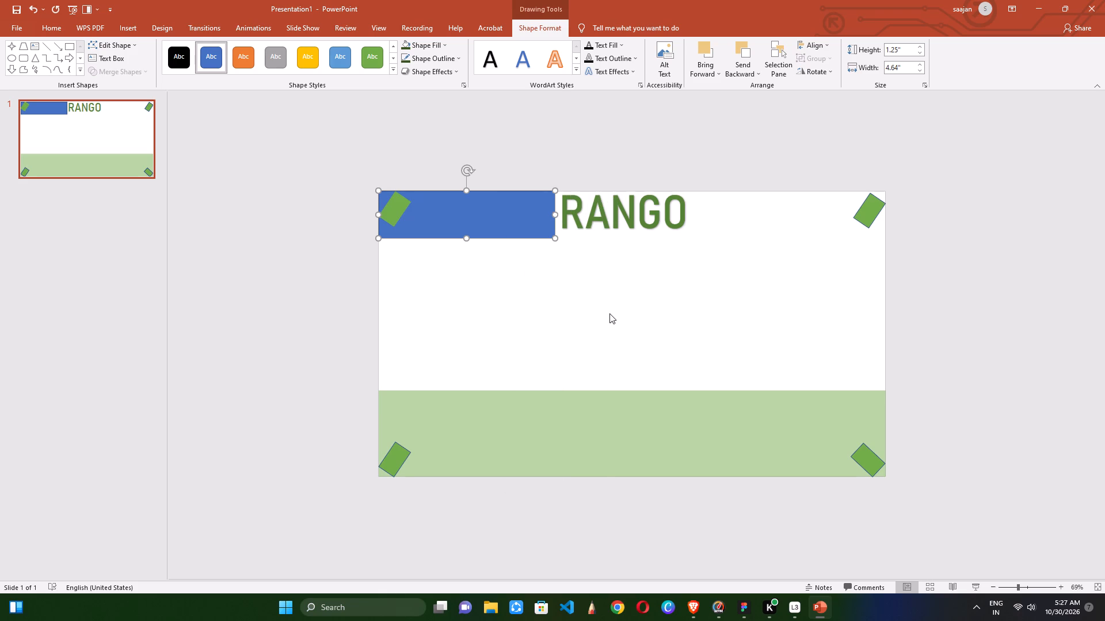
# Duplicate the blue rectangle into the slide's top-right corner and send the copy to the back.
pyautogui.hotkey('ctrl', 'd')
pyautogui.moveTo(506, 206); pyautogui.dragTo(811, 200)
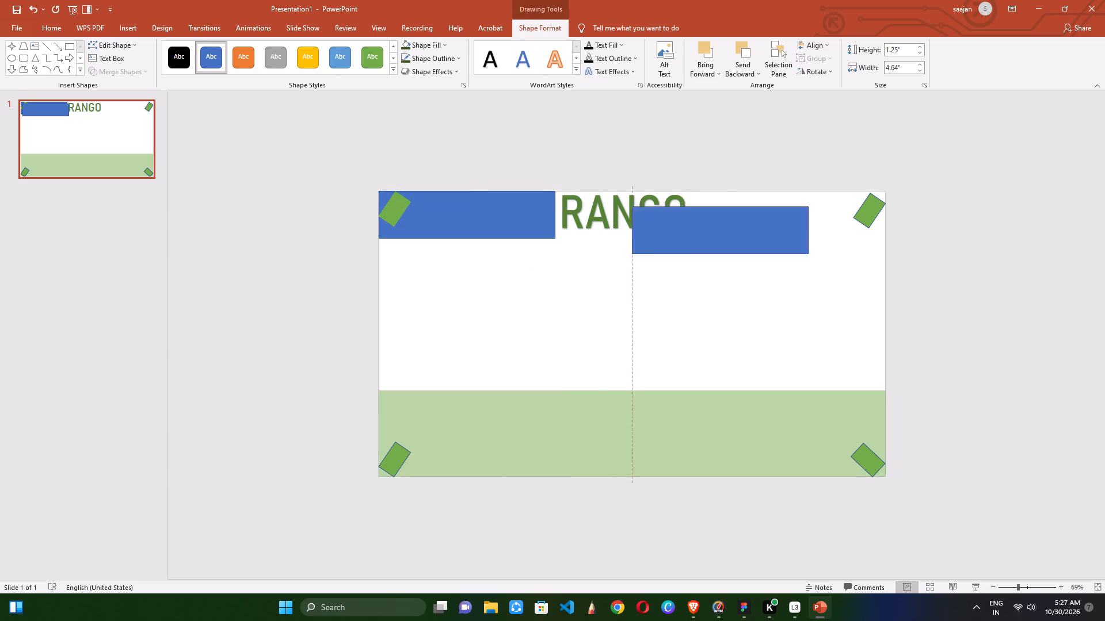
pyautogui.moveTo(811, 200); pyautogui.dragTo(828, 198)
pyautogui.rightClick(828, 198)
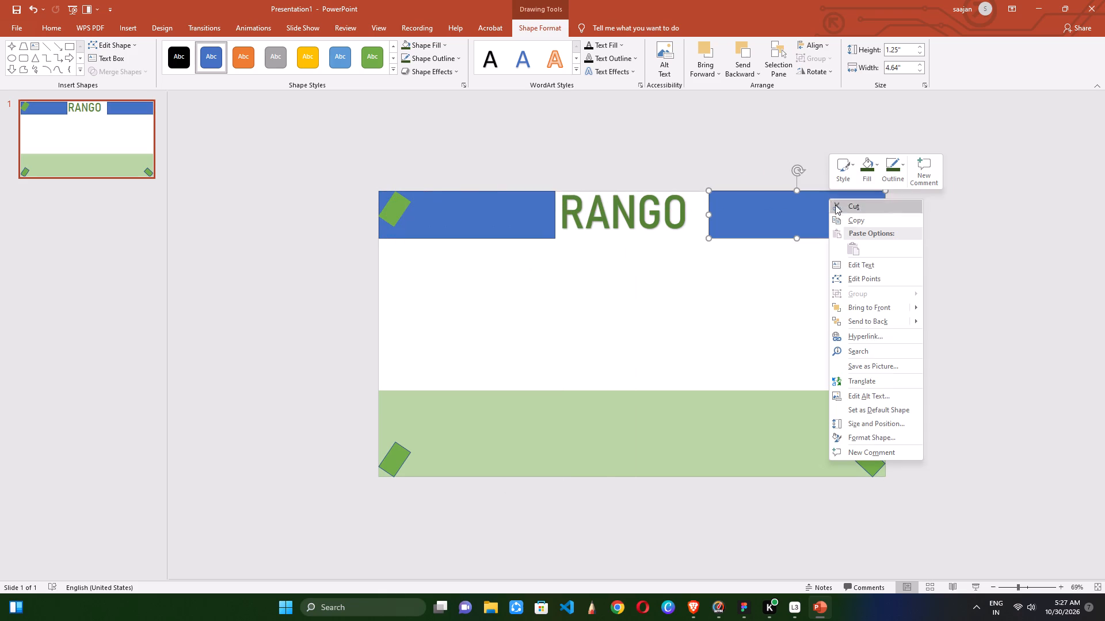
pyautogui.click(871, 323)
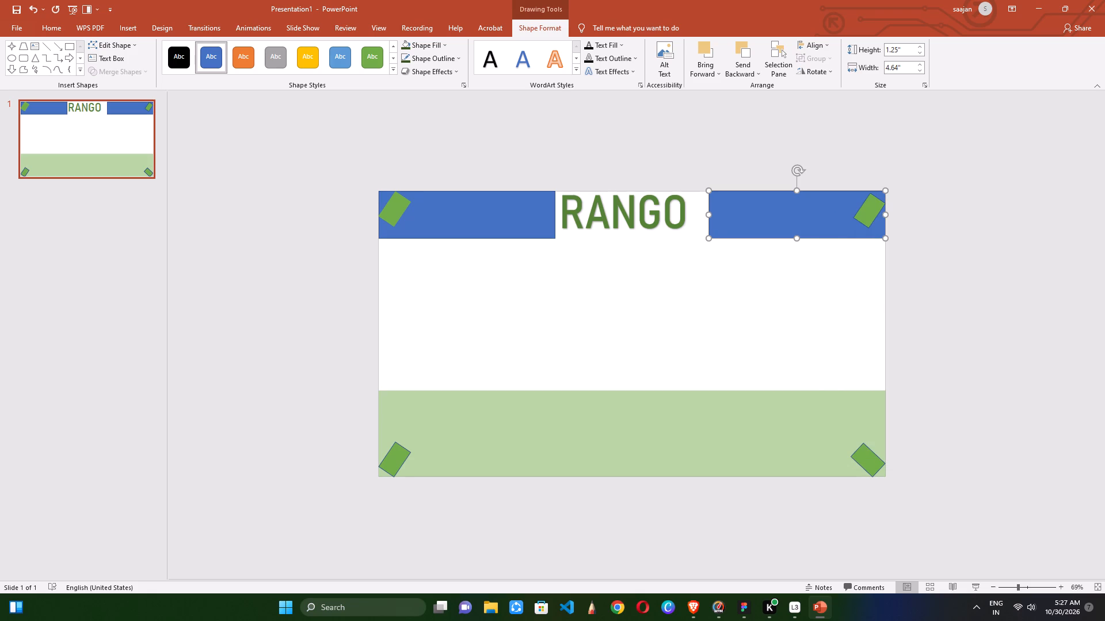
# Widen the top-right rectangle to about 5.09" so its inner edge reaches the RANGO heading.
pyautogui.moveTo(708, 216); pyautogui.dragTo(695, 217)
# Set both the outline and fill of the top-right rectangle to the second-lightest shade of the green theme color.
pyautogui.rightClick(724, 214)
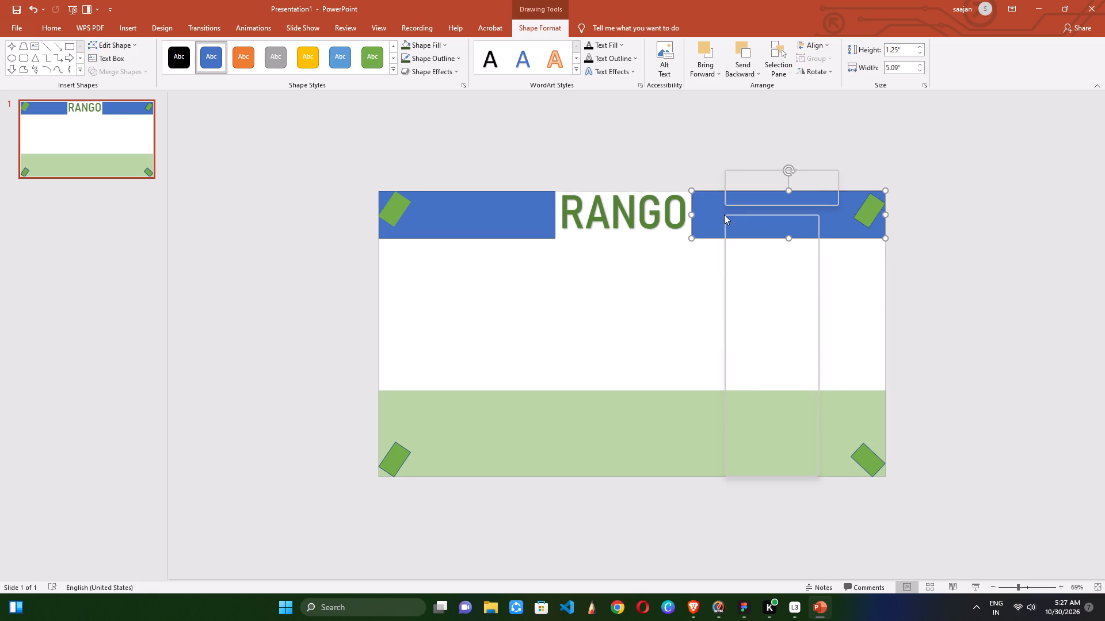
pyautogui.click(786, 182)
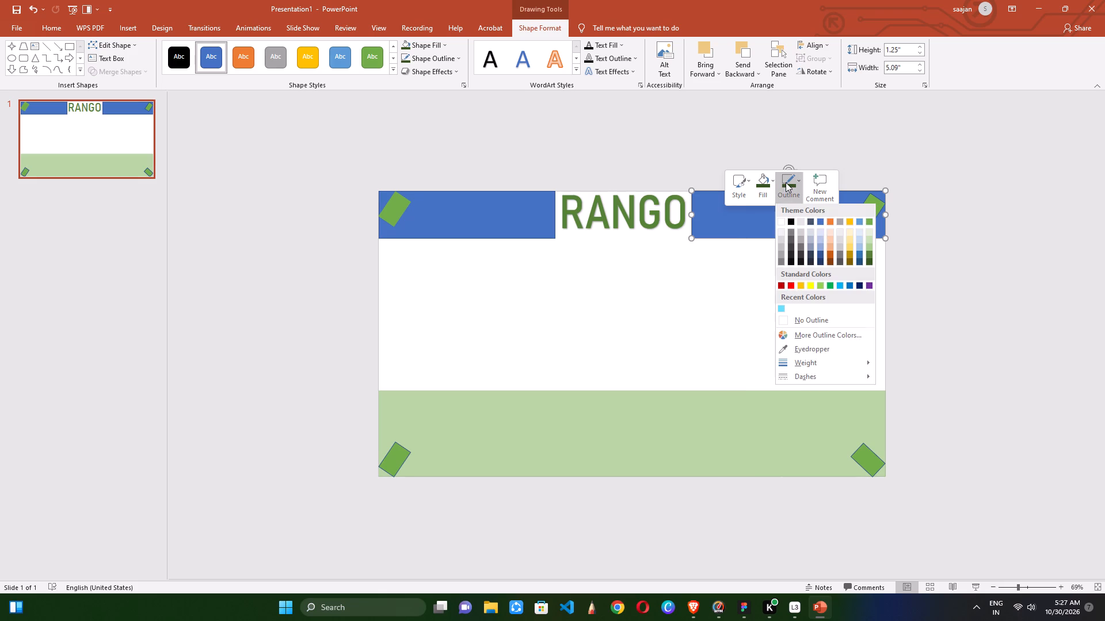
pyautogui.click(868, 241)
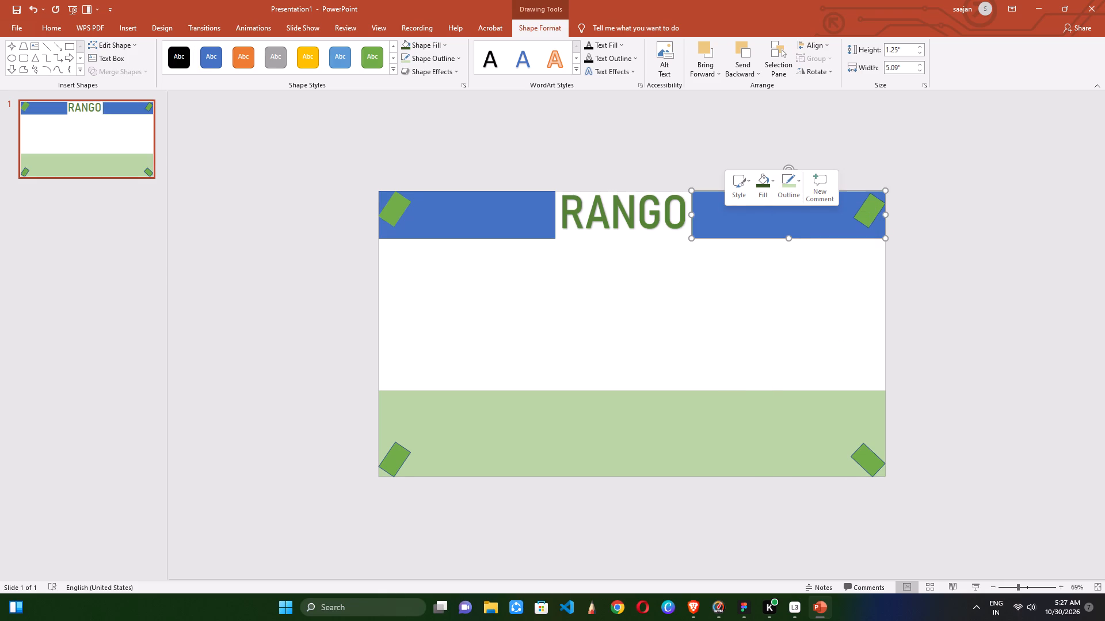
pyautogui.click(767, 184)
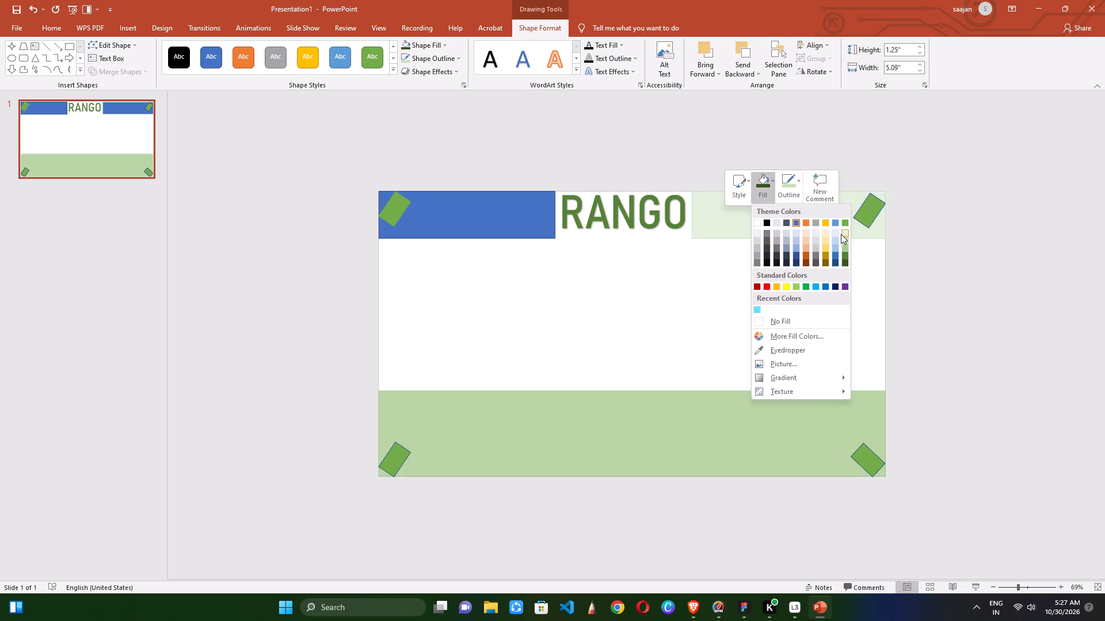
pyautogui.click(843, 241)
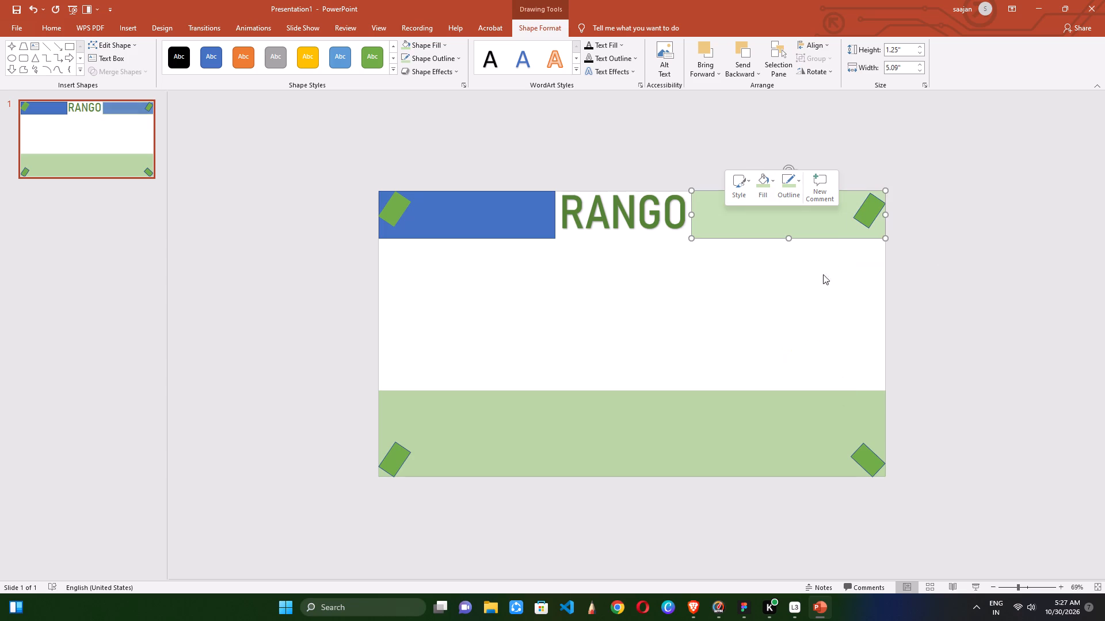
pyautogui.click(817, 280)
# Fill the blue rectangle beside the heading in the slide's top-left corner with the lightest shade of the green theme color.
pyautogui.click(451, 206)
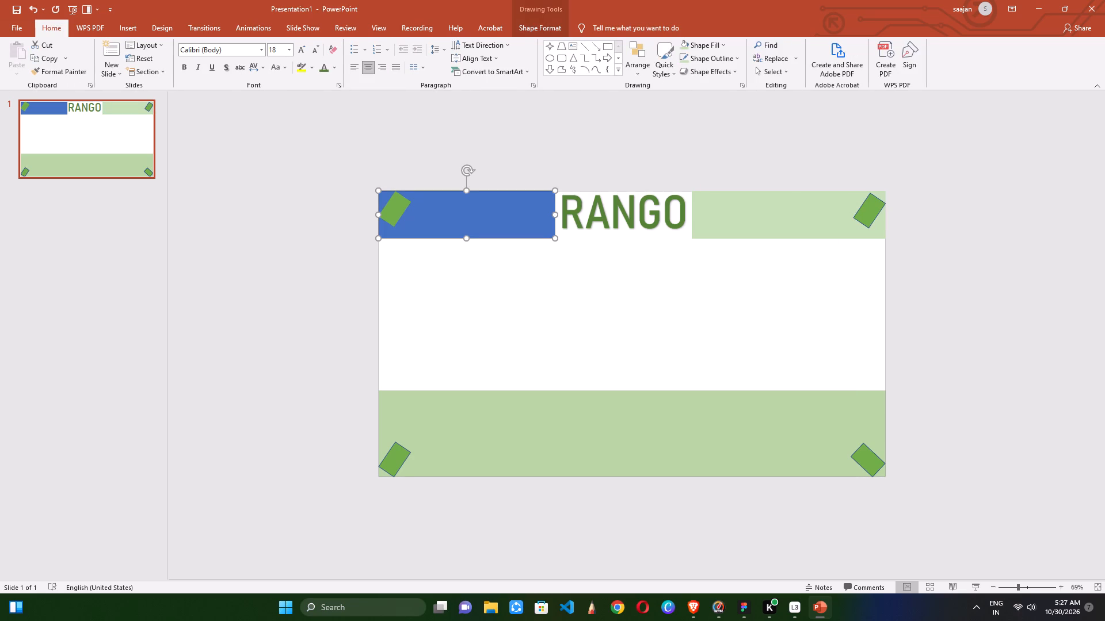
pyautogui.rightClick(451, 206)
pyautogui.click(487, 170)
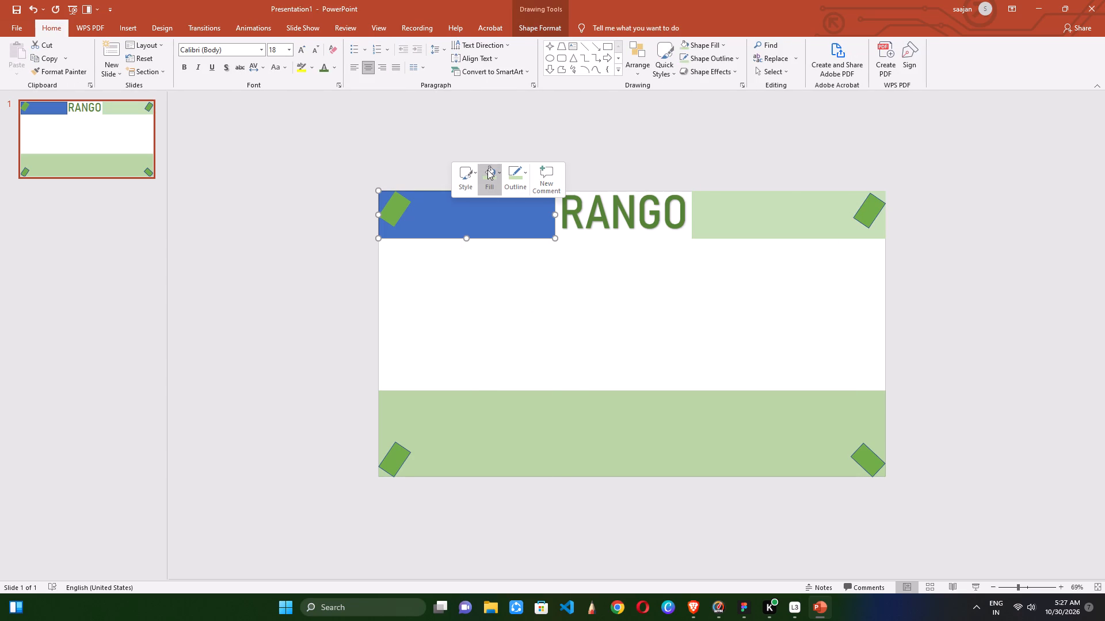
pyautogui.click(573, 223)
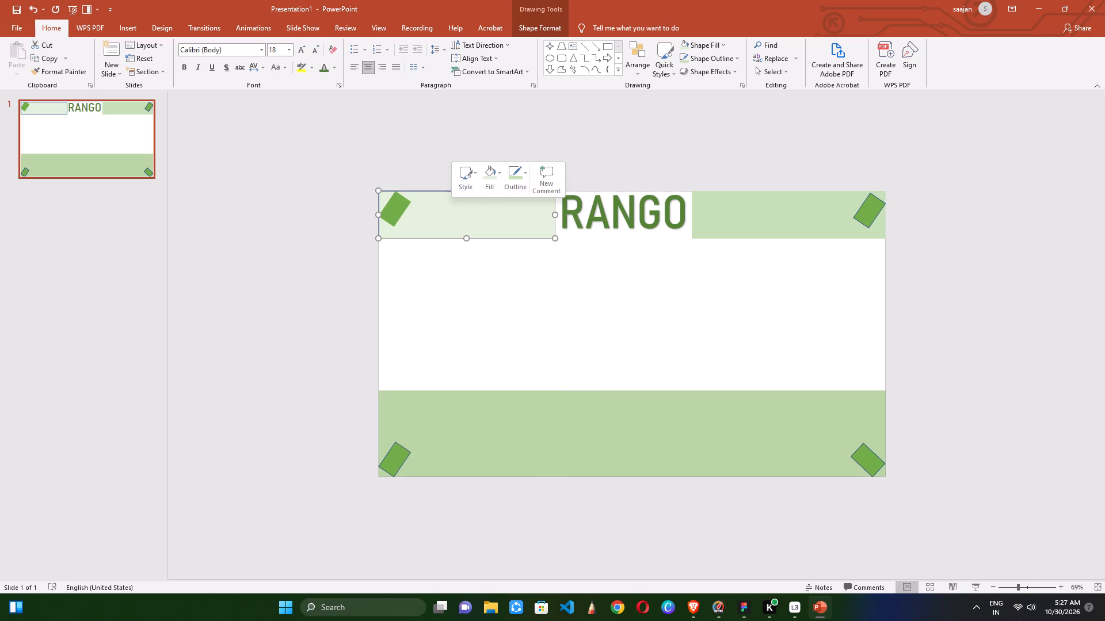
pyautogui.click(651, 317)
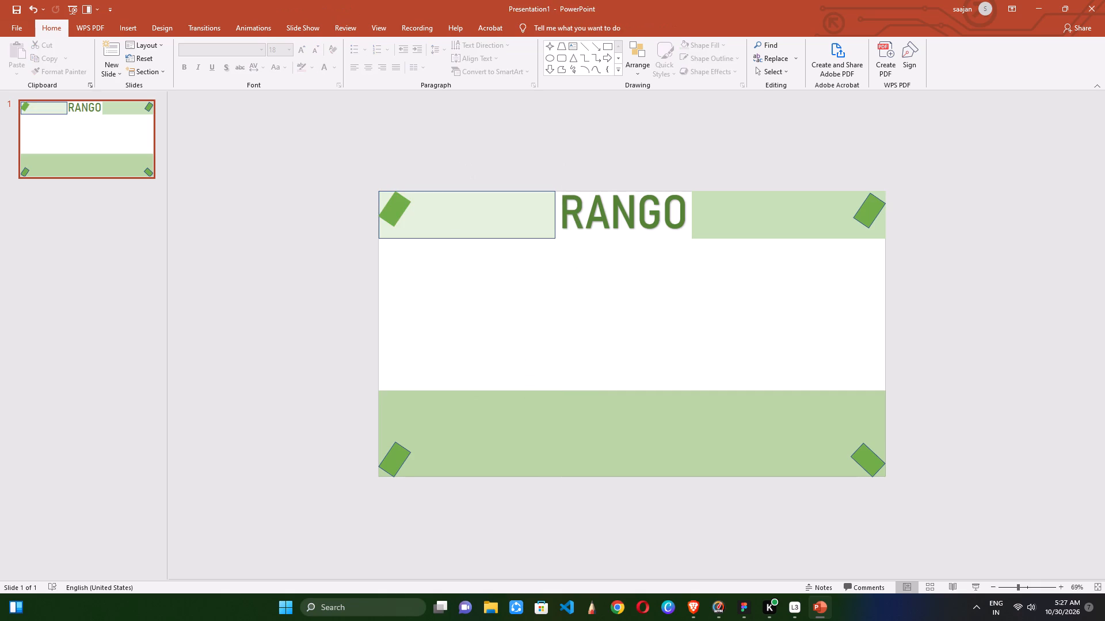
# Set the outline of the rectangle in the slide's top-left corner to the lightest shade of the green theme color.
pyautogui.rightClick(524, 218)
pyautogui.click(588, 189)
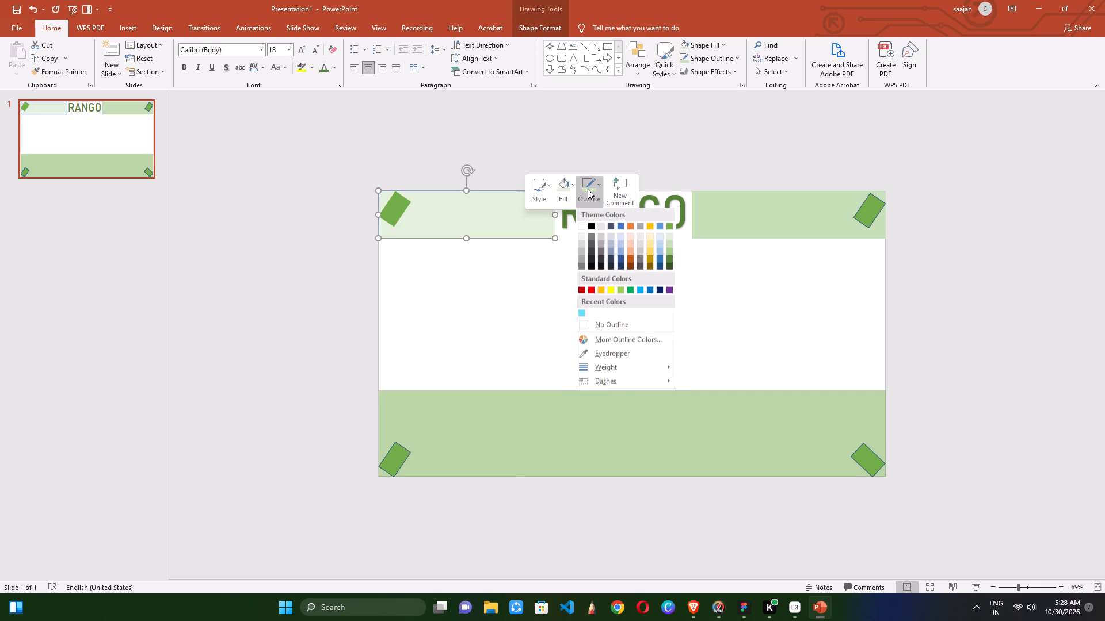
pyautogui.click(665, 237)
pyautogui.click(708, 262)
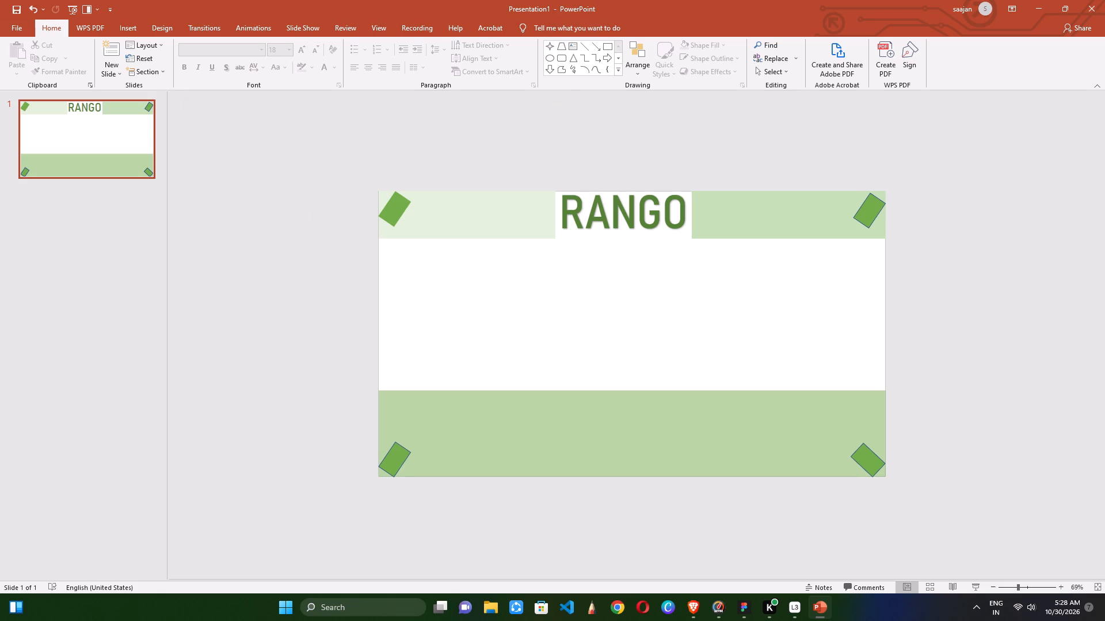
# Save the presentation in the Documents folder under the file name RANGO.pptx.
pyautogui.hotkey('ctrl', 's')
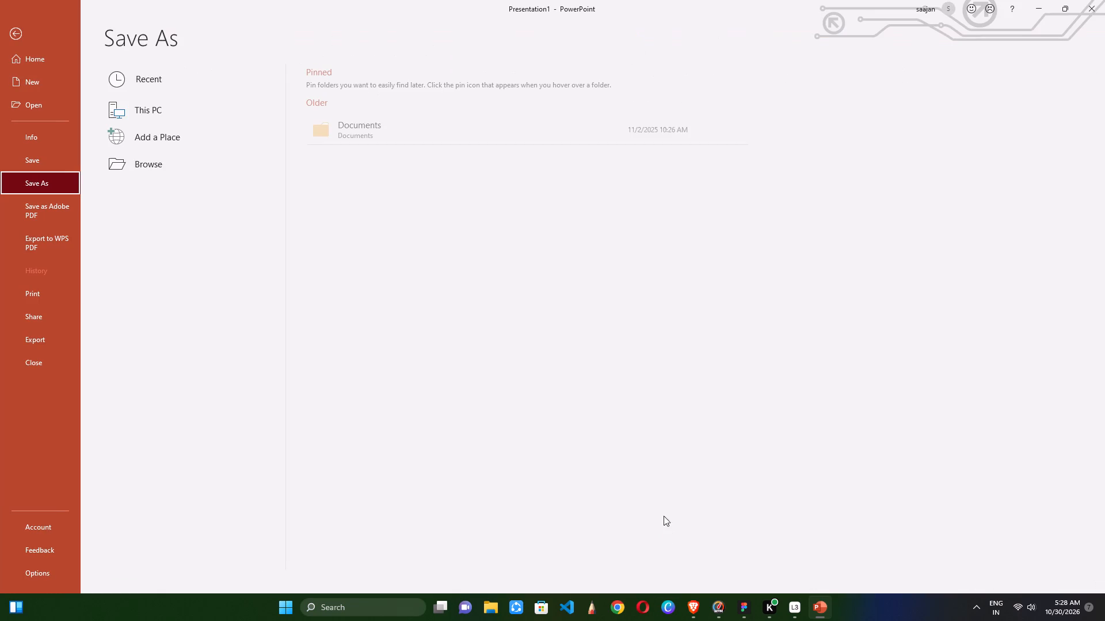
pyautogui.click(359, 124)
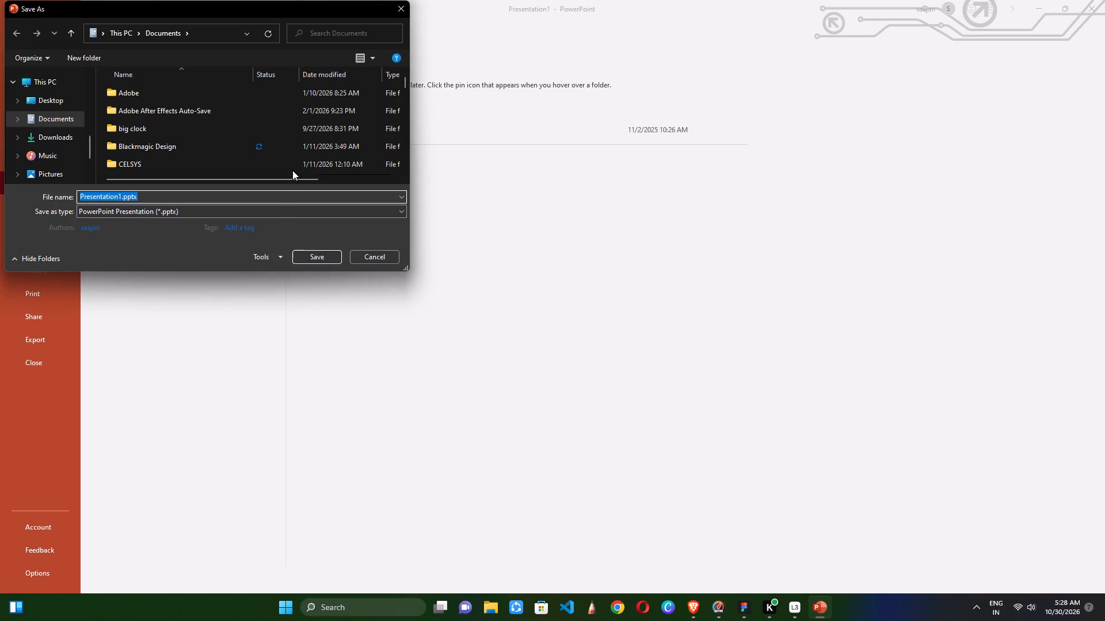
pyautogui.click(121, 197)
pyautogui.press('BackSpace')
pyautogui.press('BackSpace')
pyautogui.press('BackSpace')
pyautogui.press('BackSpace')
pyautogui.press('BackSpace')
pyautogui.press('BackSpace')
pyautogui.press('BackSpace')
pyautogui.press('BackSpace')
pyautogui.press('BackSpace')
pyautogui.press('BackSpace')
pyautogui.press('BackSpace')
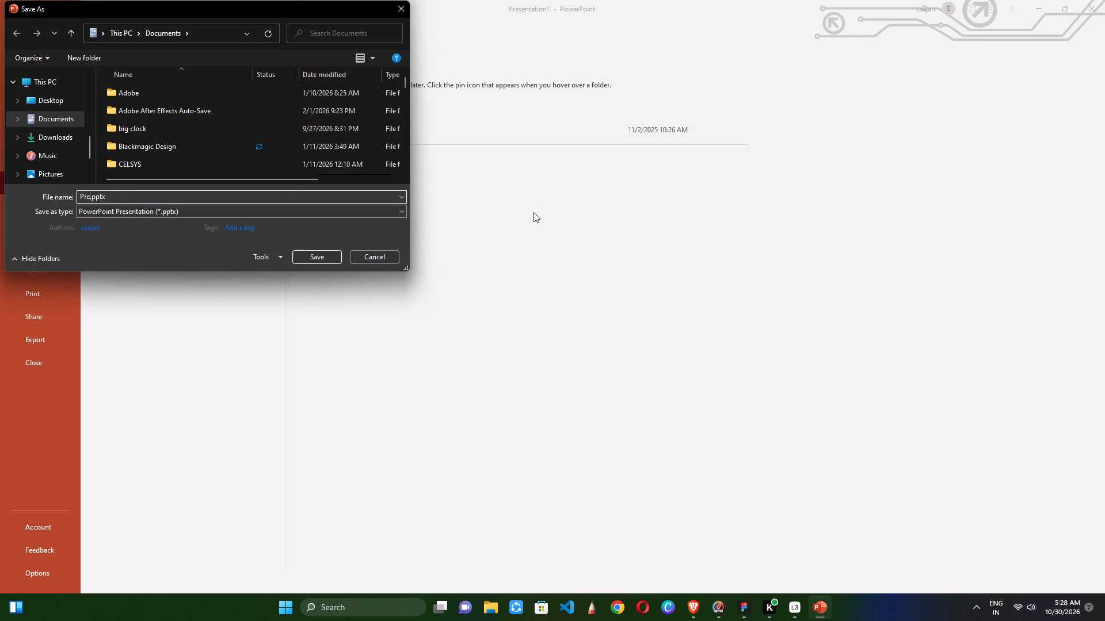
pyautogui.press('BackSpace')
pyautogui.press('BackSpace')
pyautogui.write('RANGO')
pyautogui.click(313, 251)
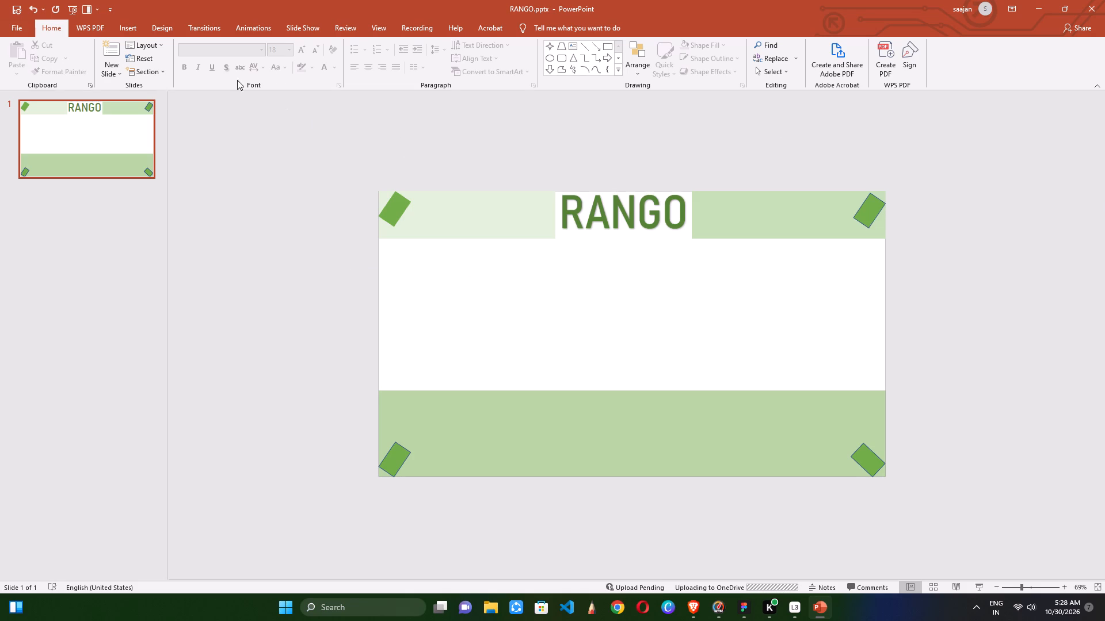
# Dismiss the upload notice and save the presentation again.
pyautogui.click(12, 28)
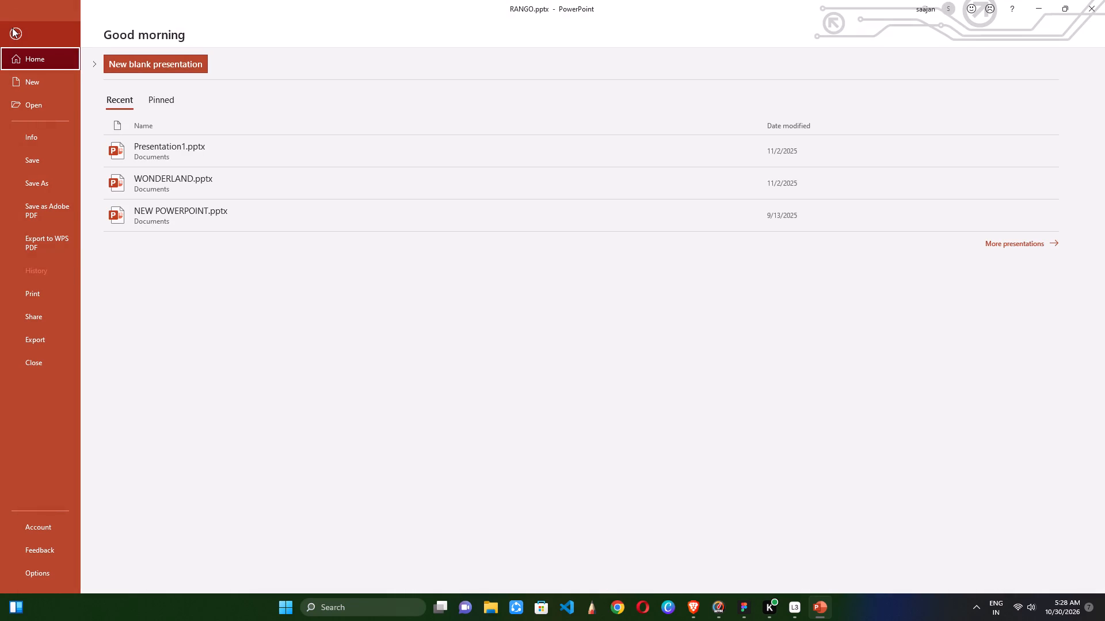
pyautogui.click(20, 31)
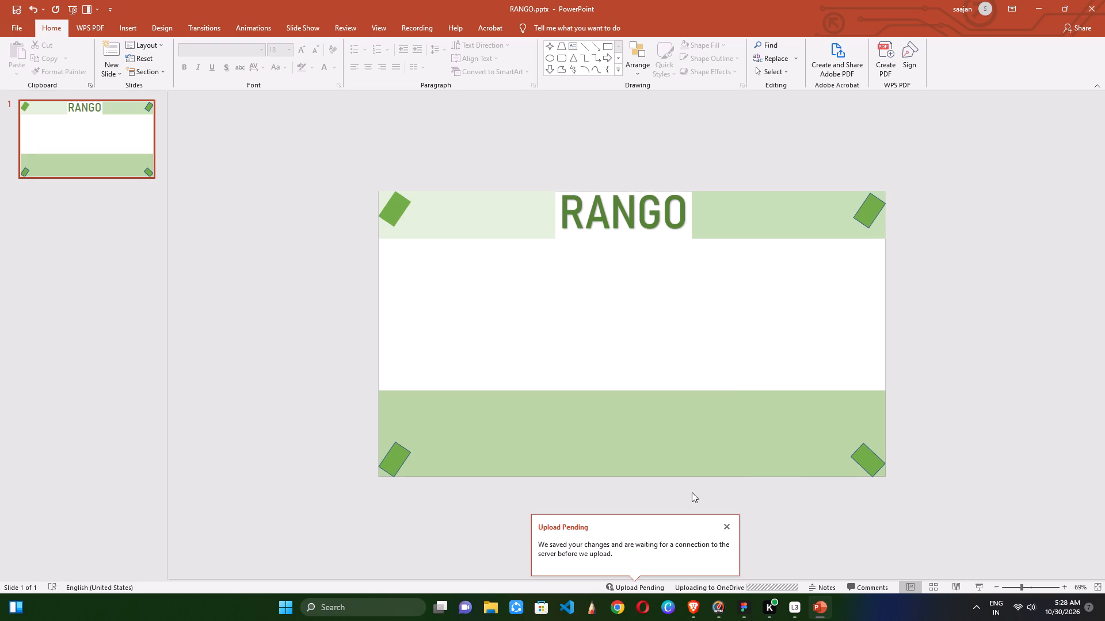
pyautogui.click(725, 525)
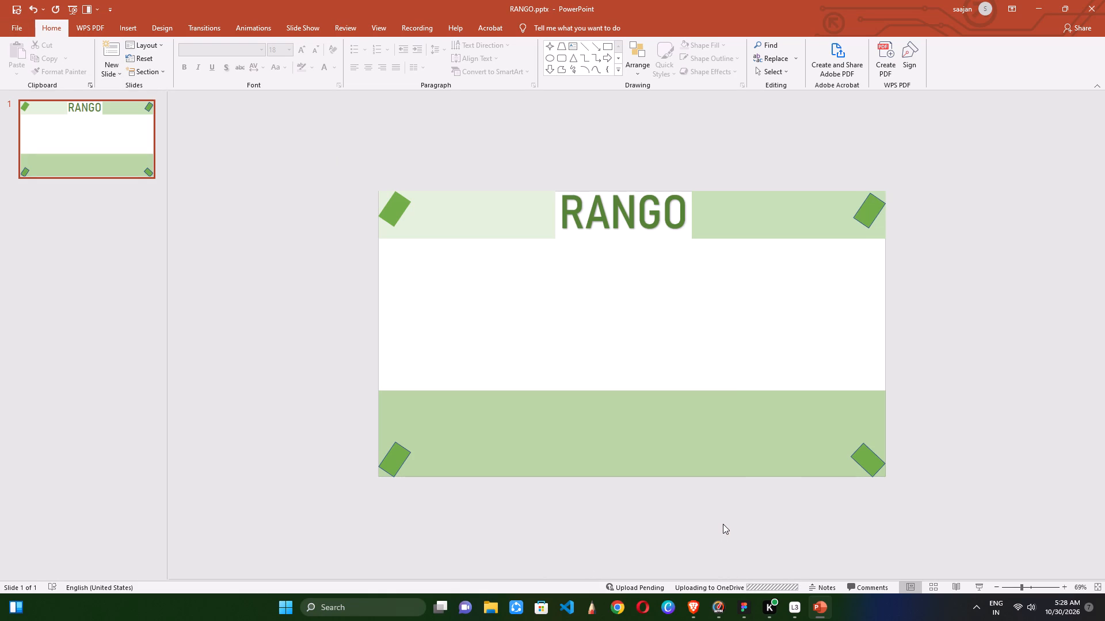
pyautogui.hotkey('ctrl', 's')
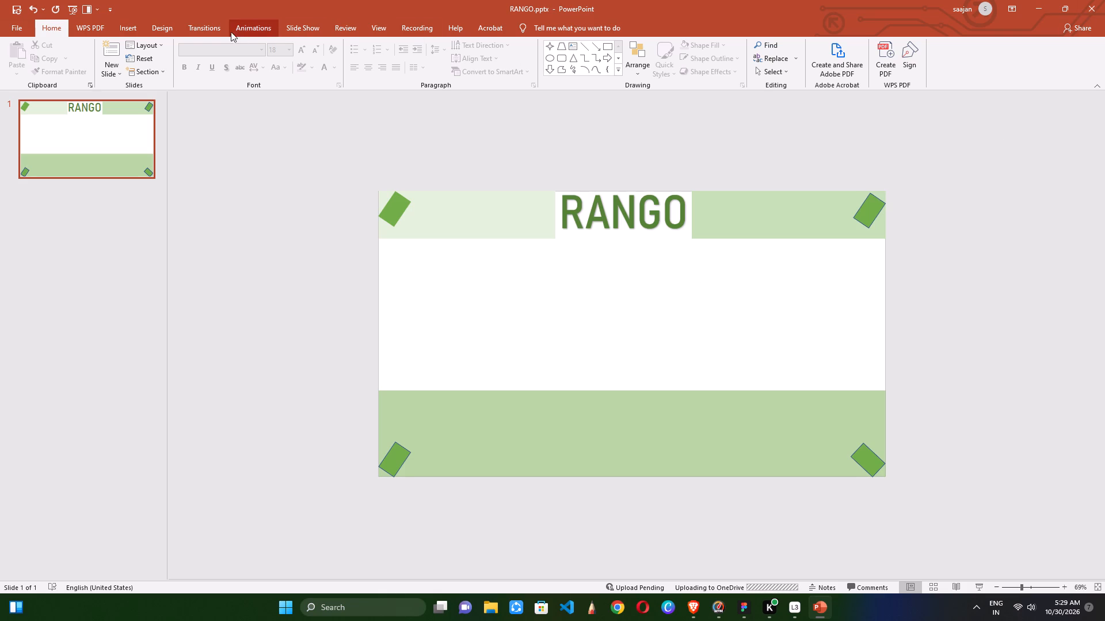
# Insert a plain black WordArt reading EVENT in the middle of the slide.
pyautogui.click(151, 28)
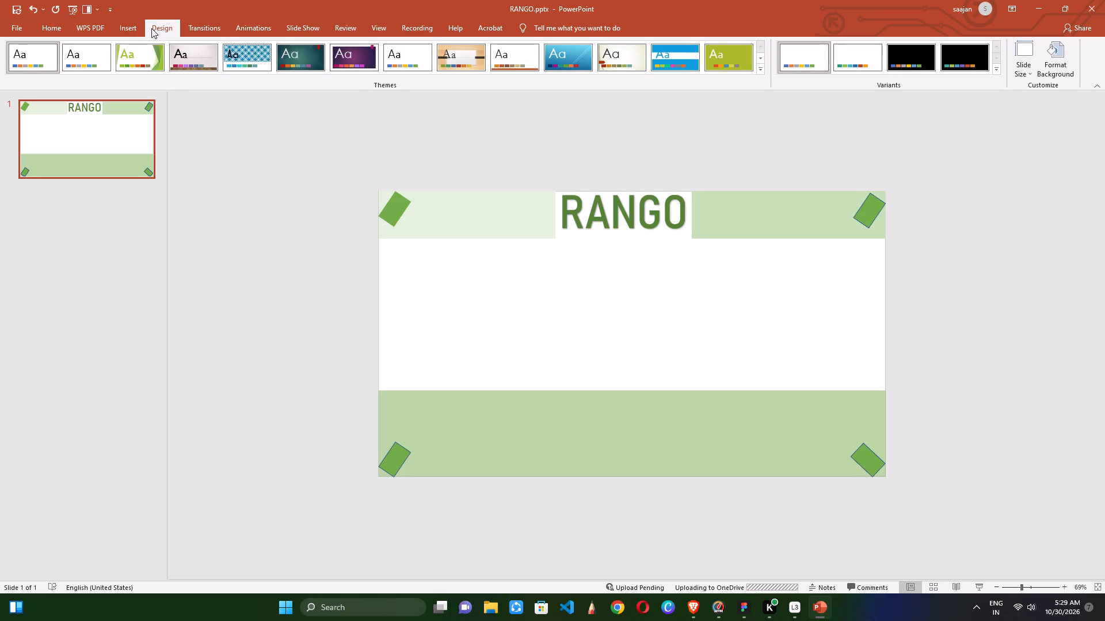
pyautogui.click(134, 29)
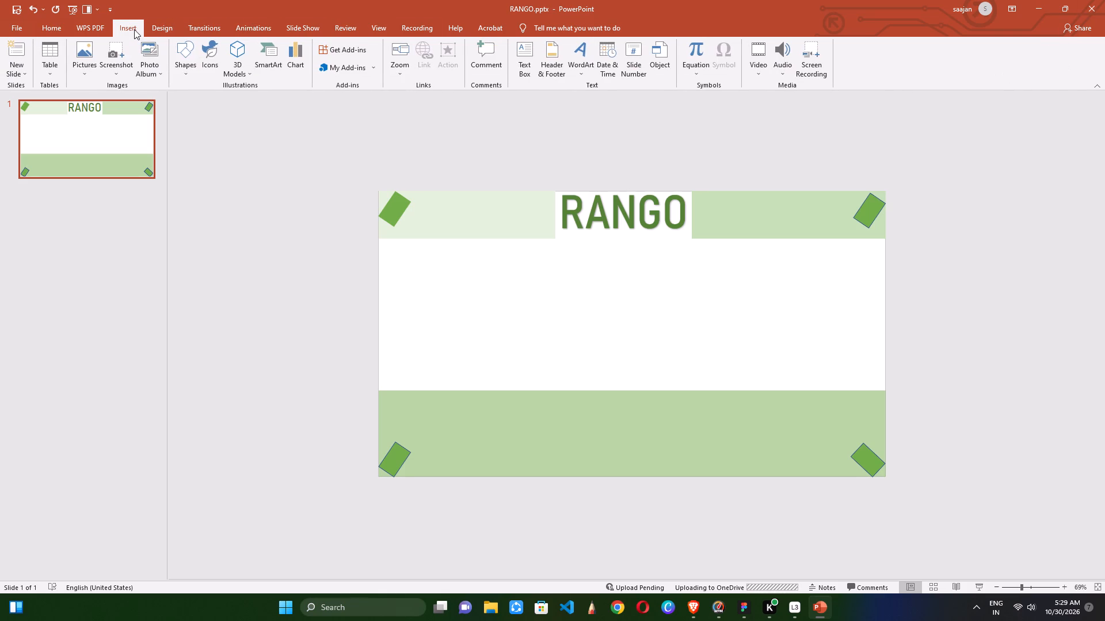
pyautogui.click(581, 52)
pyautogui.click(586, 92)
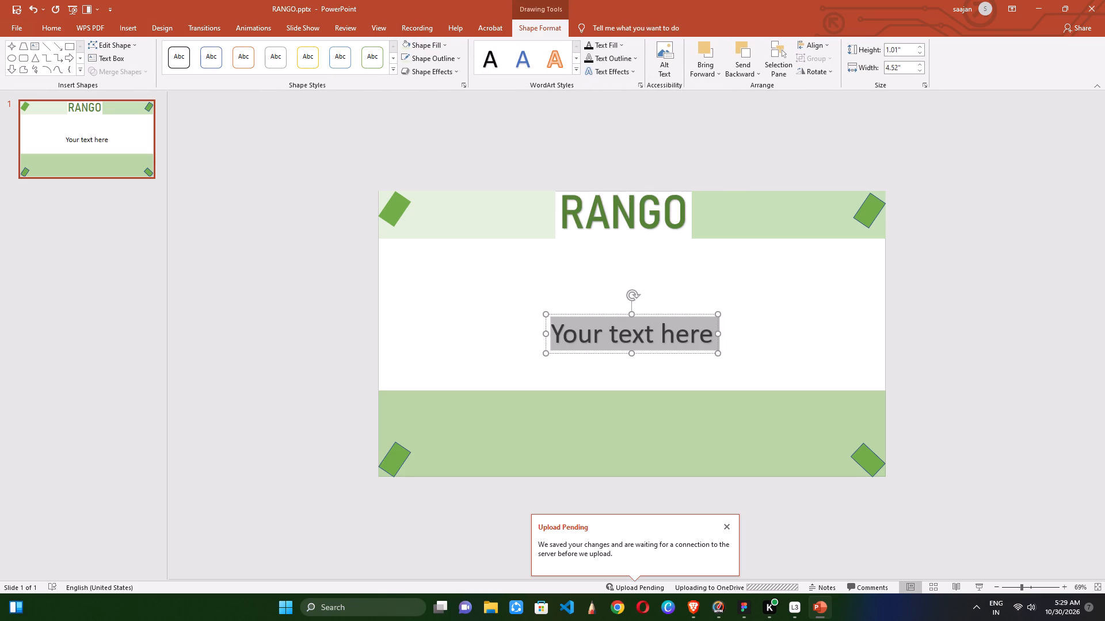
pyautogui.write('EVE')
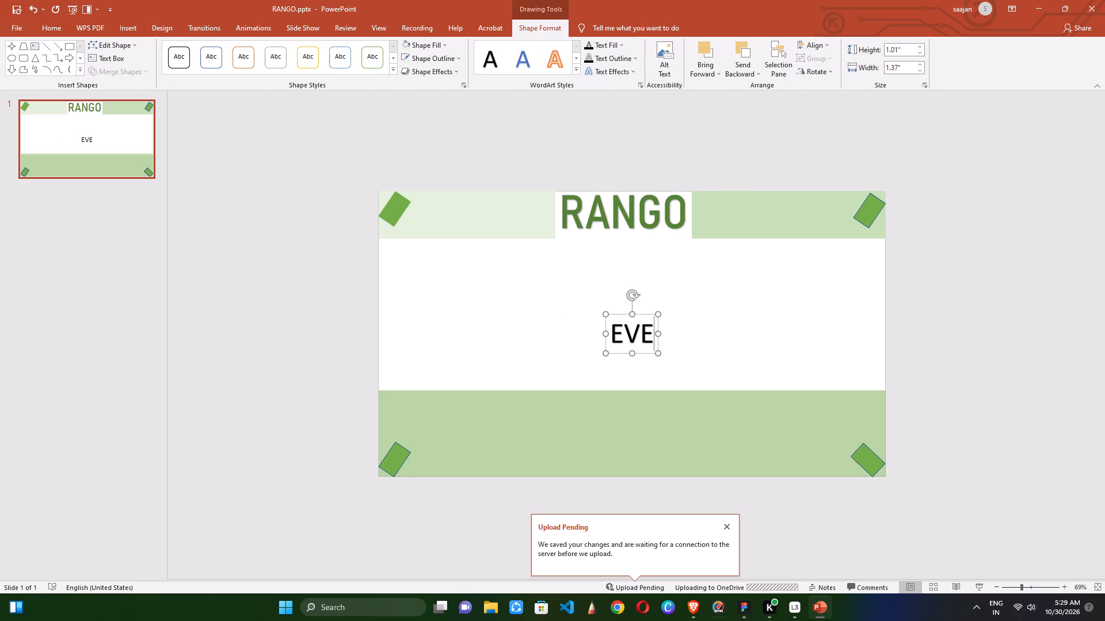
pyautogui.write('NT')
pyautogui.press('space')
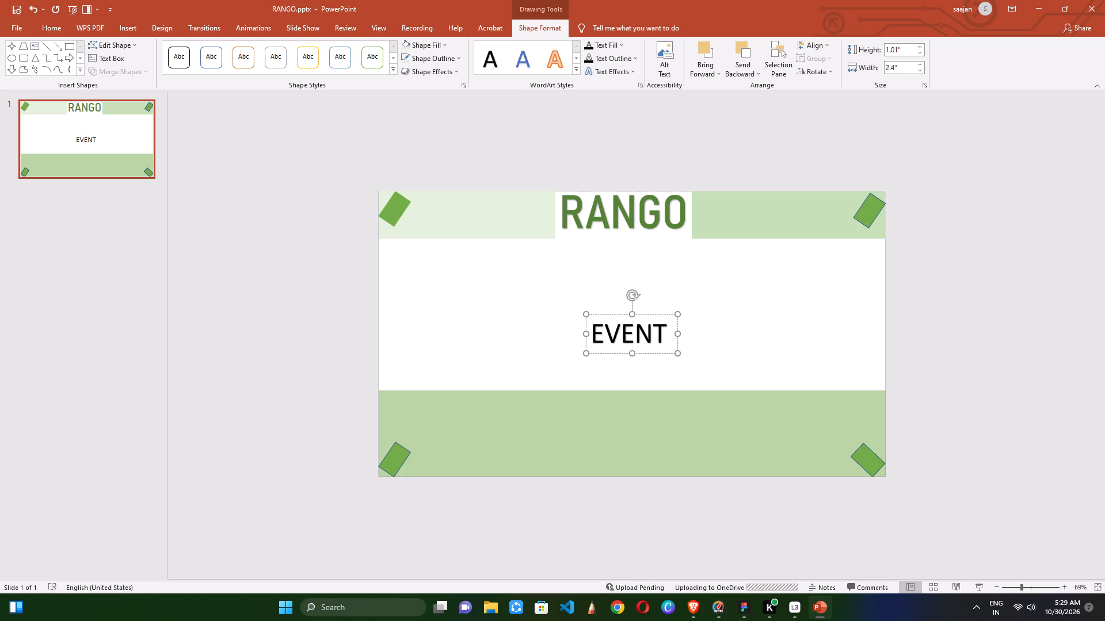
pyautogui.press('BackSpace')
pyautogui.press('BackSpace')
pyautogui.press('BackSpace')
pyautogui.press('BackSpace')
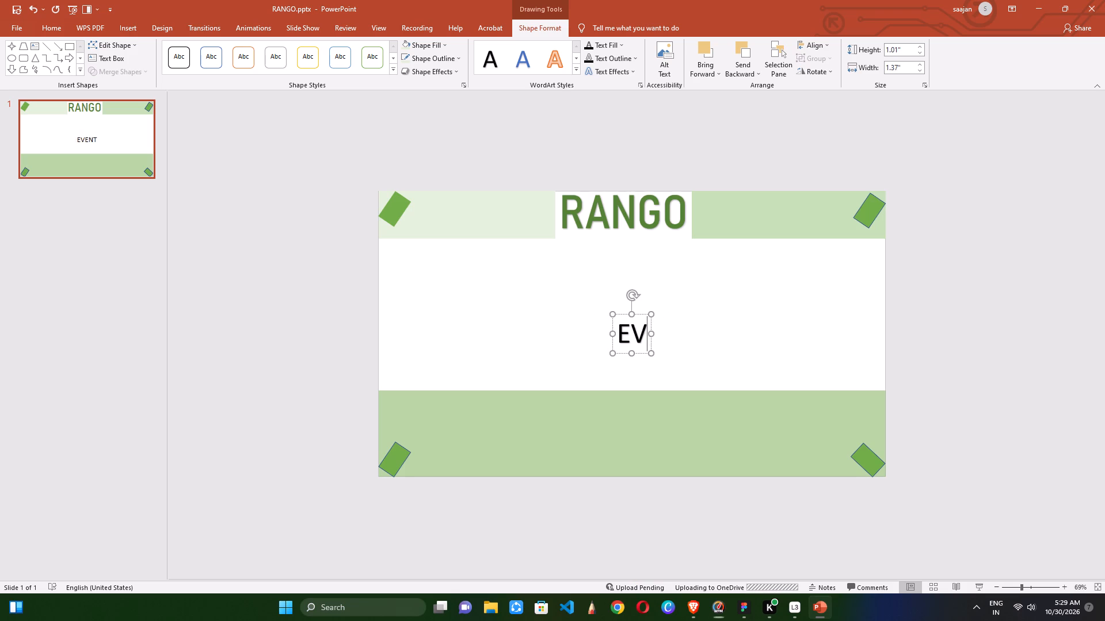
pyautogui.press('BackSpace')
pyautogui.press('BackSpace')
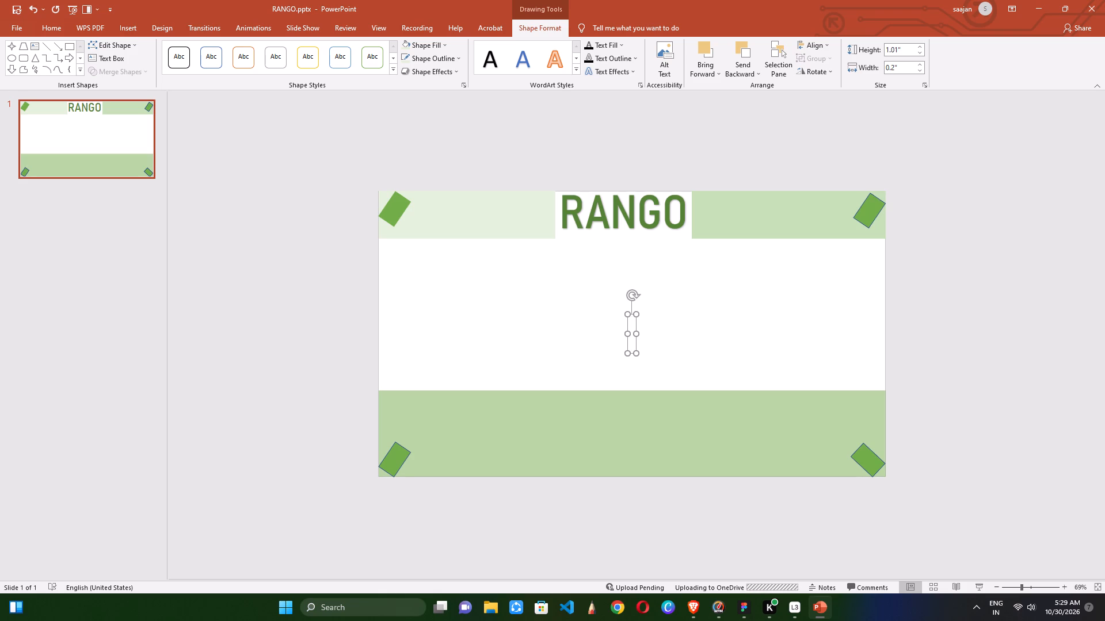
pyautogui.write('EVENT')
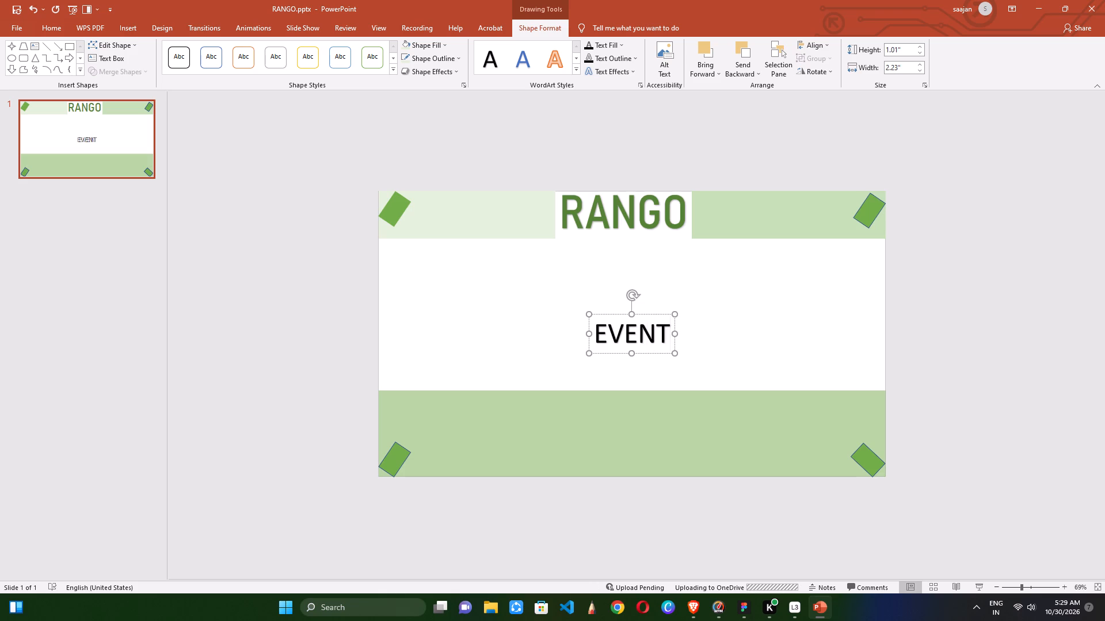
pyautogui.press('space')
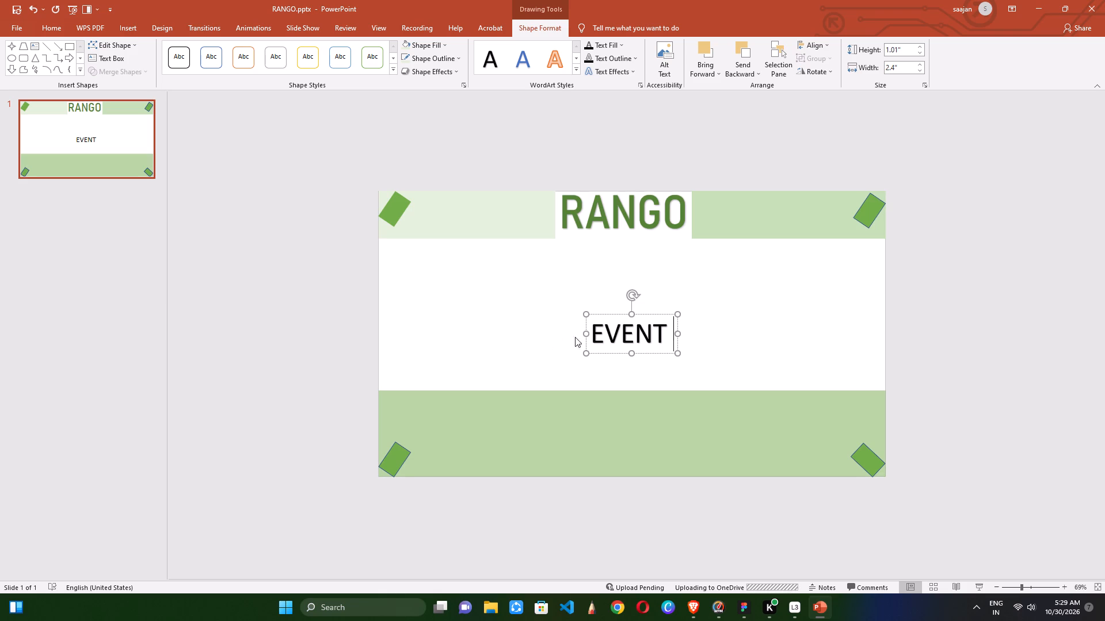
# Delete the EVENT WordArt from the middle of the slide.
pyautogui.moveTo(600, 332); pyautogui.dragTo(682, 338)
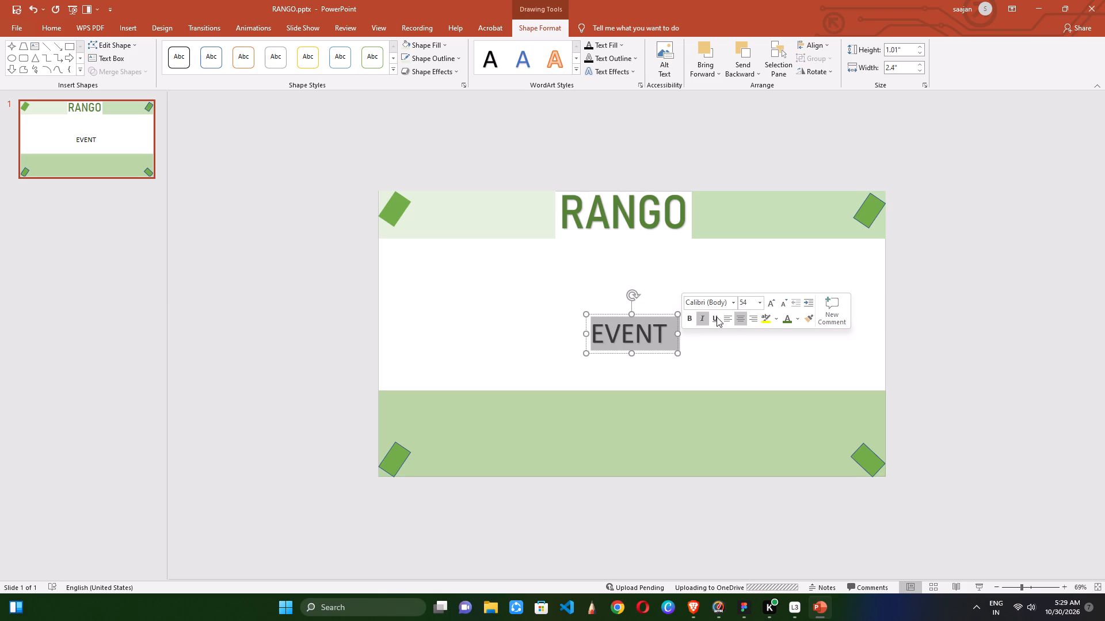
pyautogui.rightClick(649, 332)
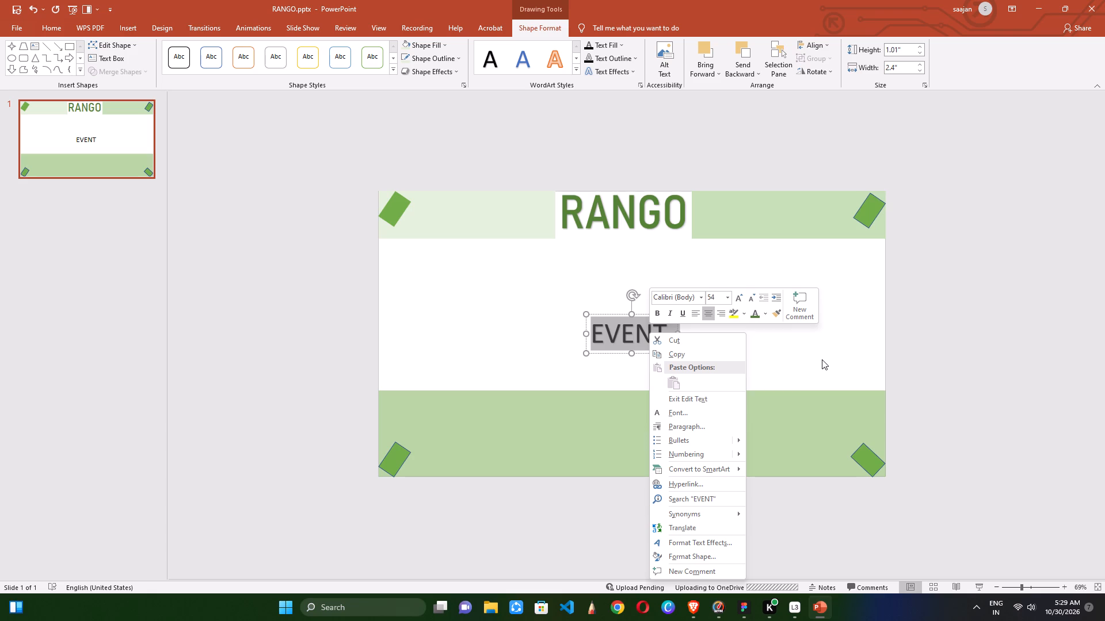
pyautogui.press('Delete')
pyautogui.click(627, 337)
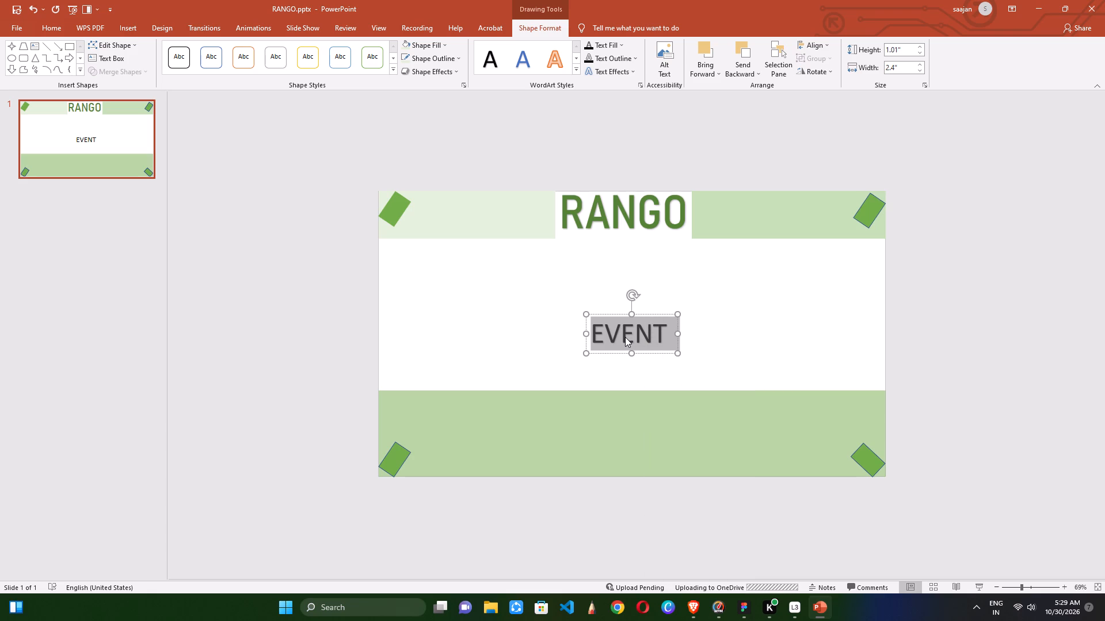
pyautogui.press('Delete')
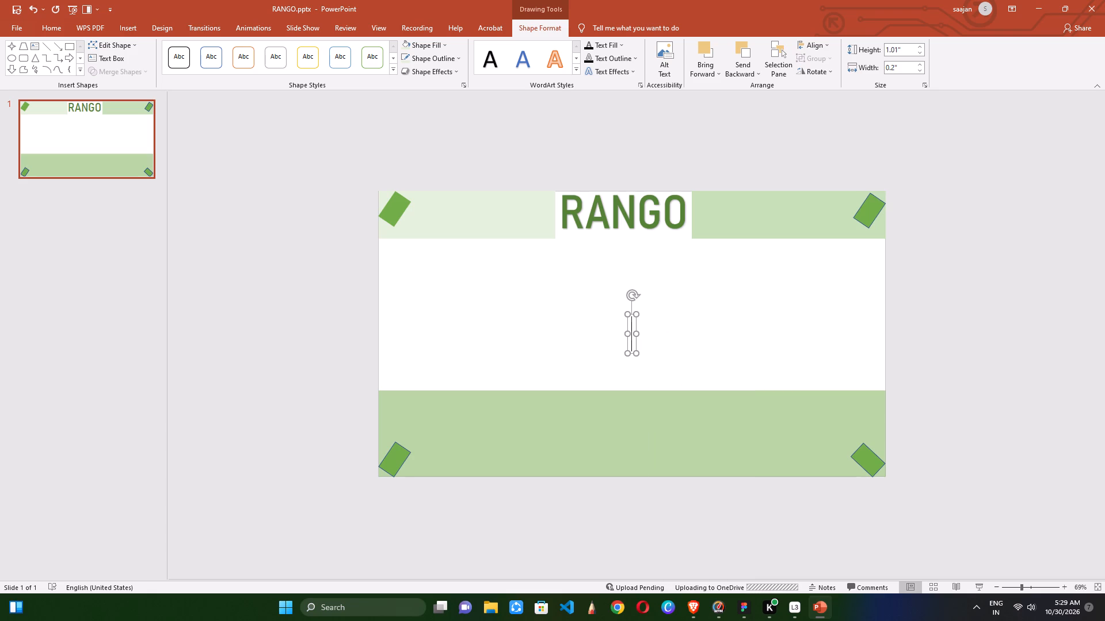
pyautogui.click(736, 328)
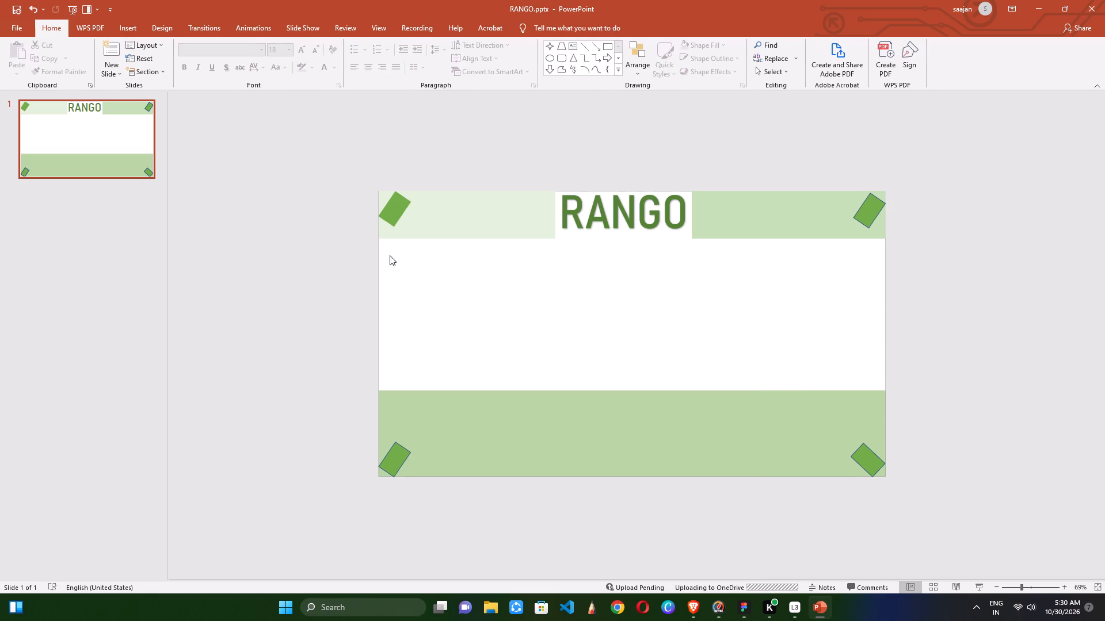
# Draw a rounded rectangle about 1.94" high and 2.38" wide at the slide's left edge, directly below the top-left light-green block.
pyautogui.click(617, 70)
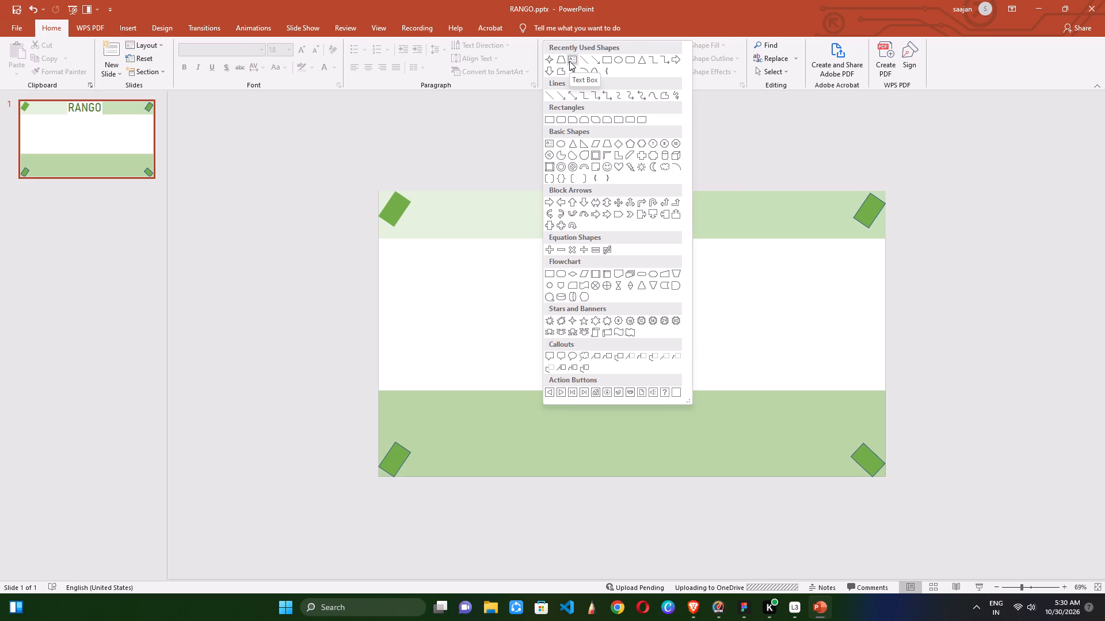
pyautogui.click(569, 61)
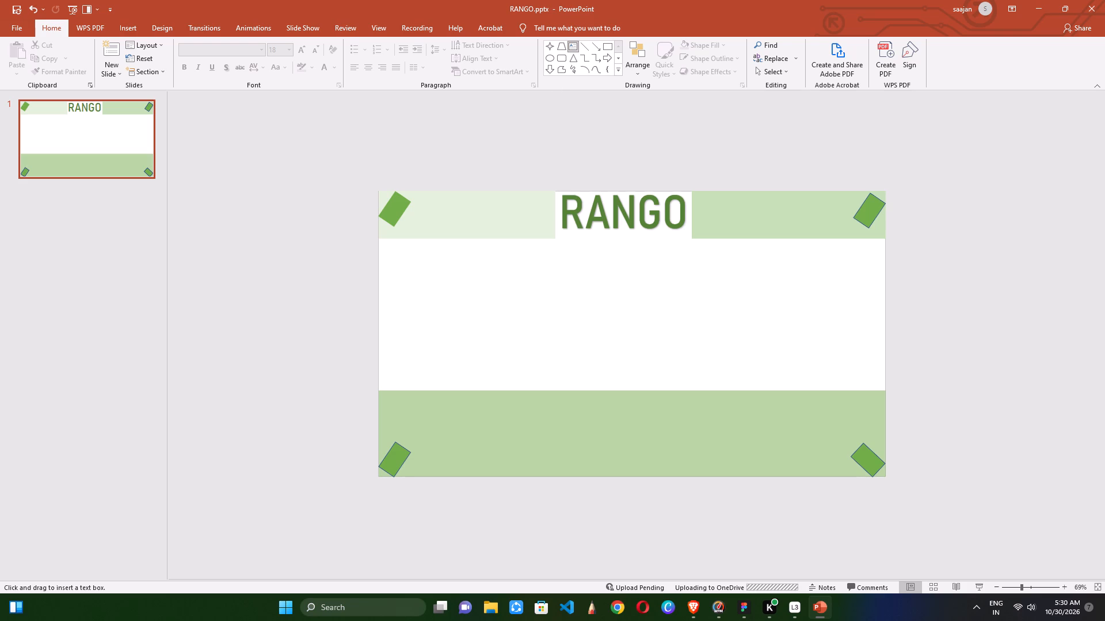
pyautogui.click(562, 61)
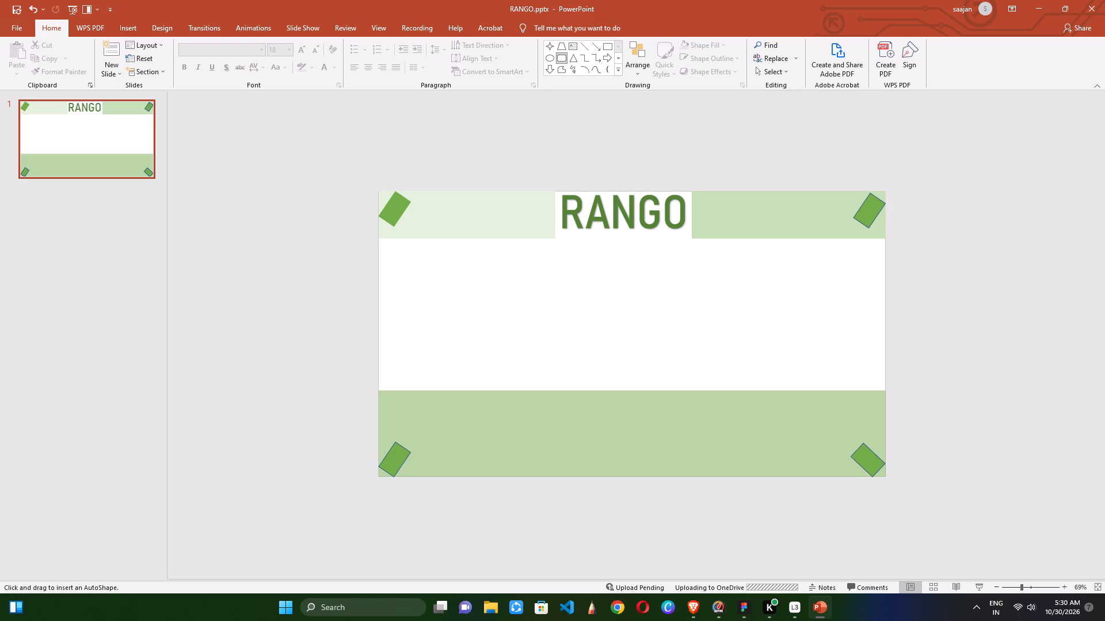
pyautogui.moveTo(382, 240); pyautogui.dragTo(457, 296)
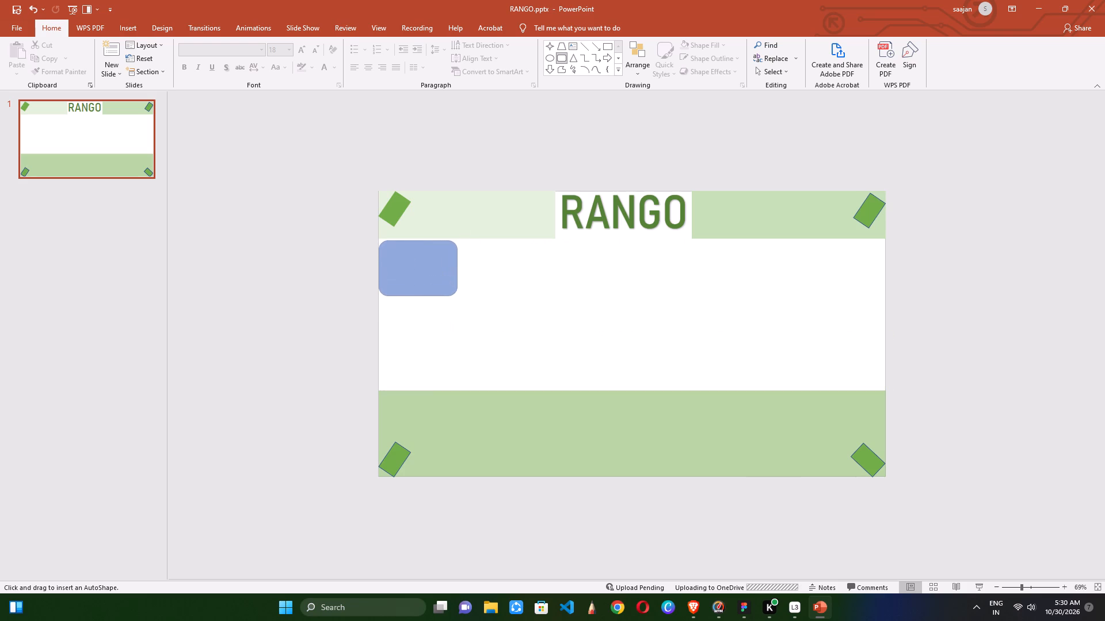
pyautogui.moveTo(457, 296); pyautogui.dragTo(459, 310)
pyautogui.moveTo(437, 289); pyautogui.dragTo(448, 289)
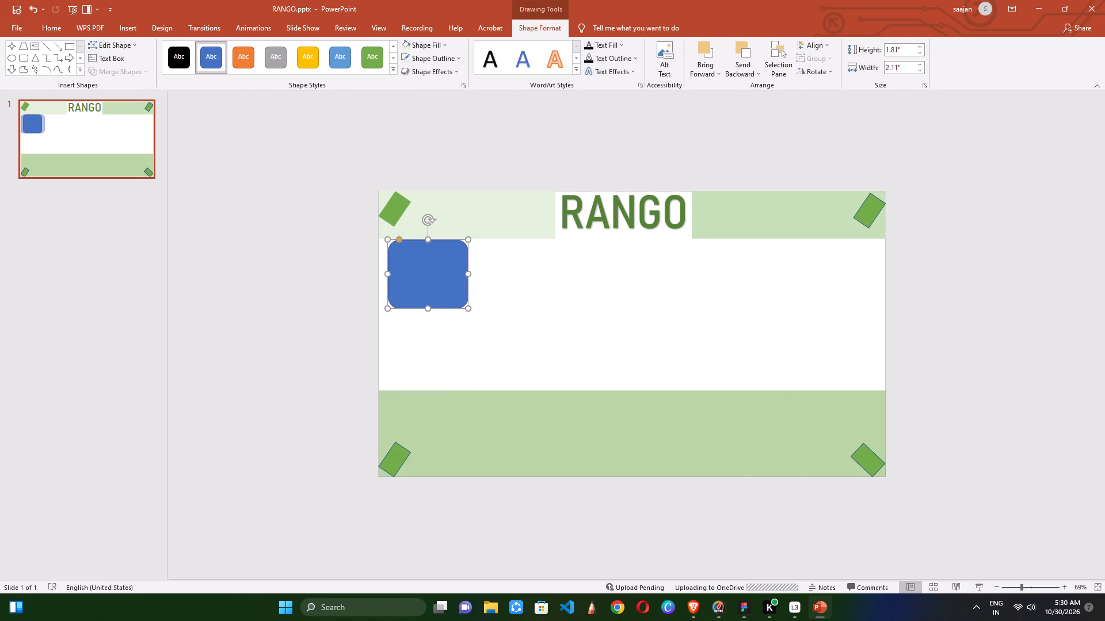
pyautogui.moveTo(387, 241); pyautogui.dragTo(377, 239)
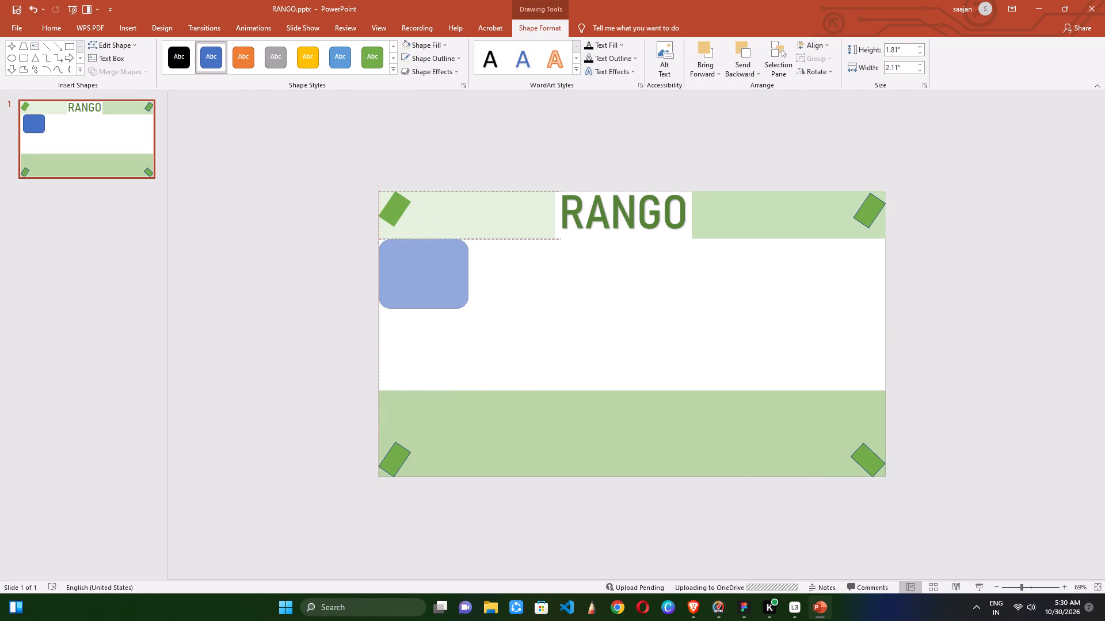
pyautogui.moveTo(377, 239); pyautogui.dragTo(377, 238)
pyautogui.moveTo(468, 308); pyautogui.dragTo(470, 313)
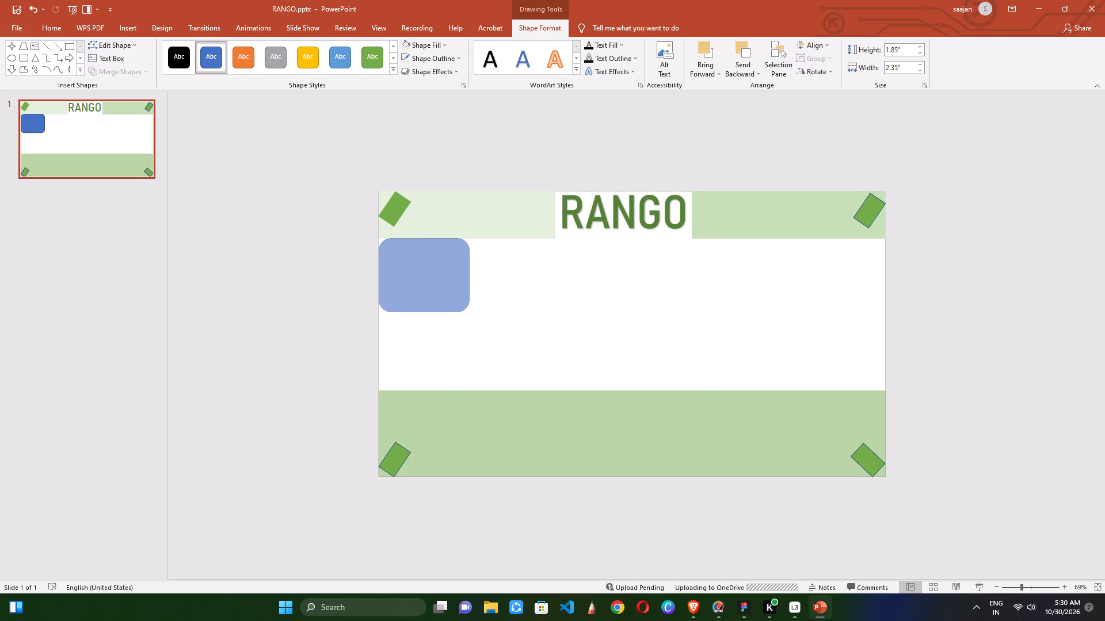
pyautogui.moveTo(470, 313); pyautogui.dragTo(470, 314)
# Apply the white-filled theme style with a thin green outline to the blue rounded rectangle.
pyautogui.rightClick(427, 279)
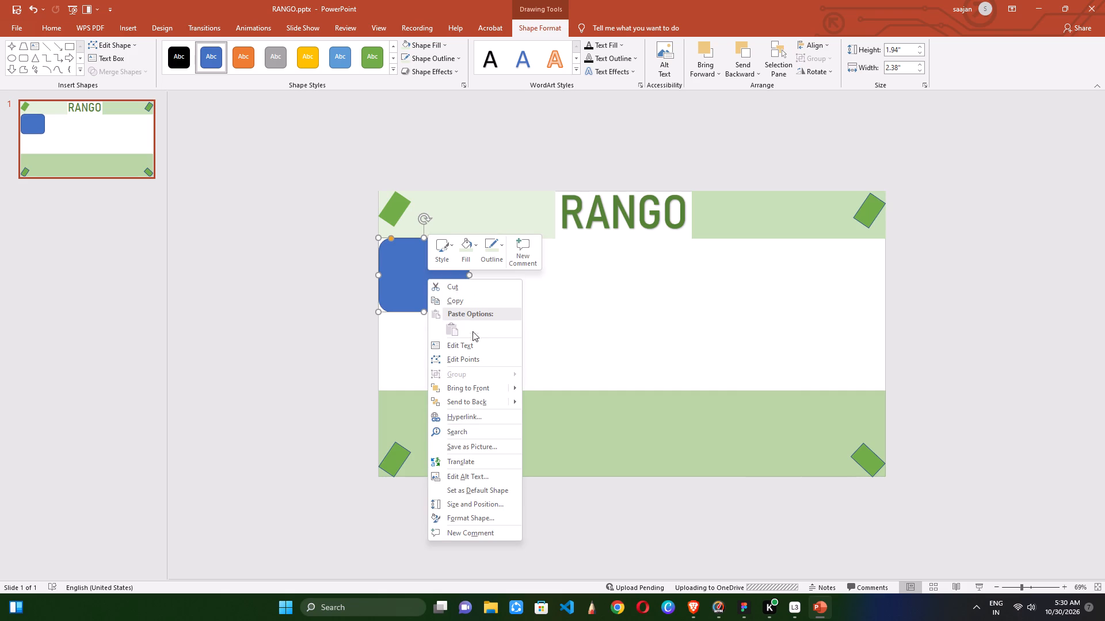
pyautogui.click(497, 249)
pyautogui.click(474, 246)
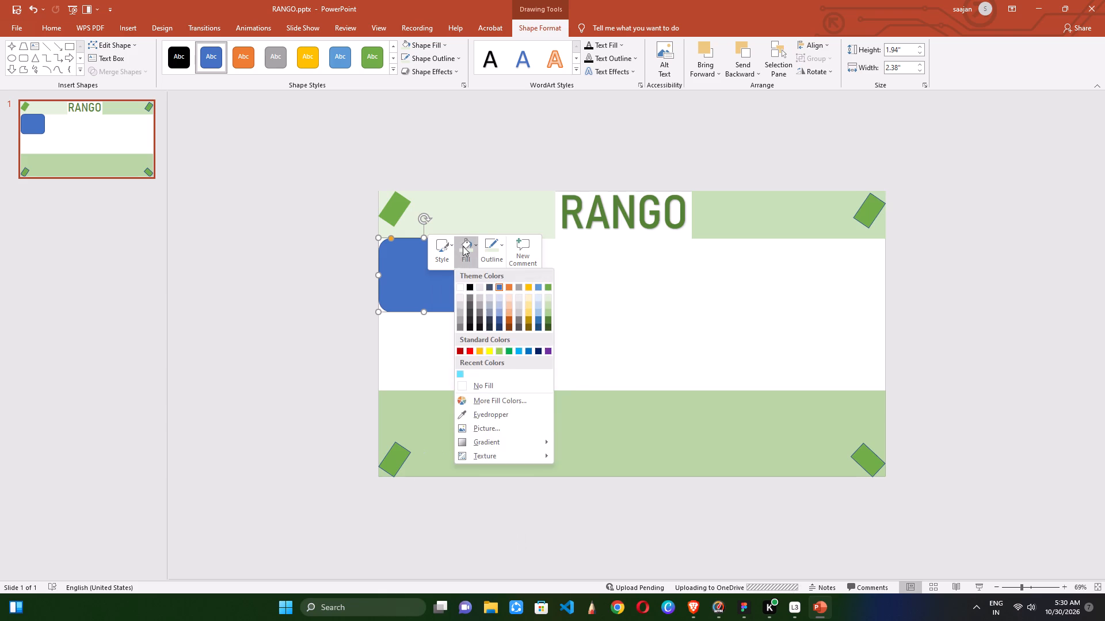
pyautogui.click(442, 246)
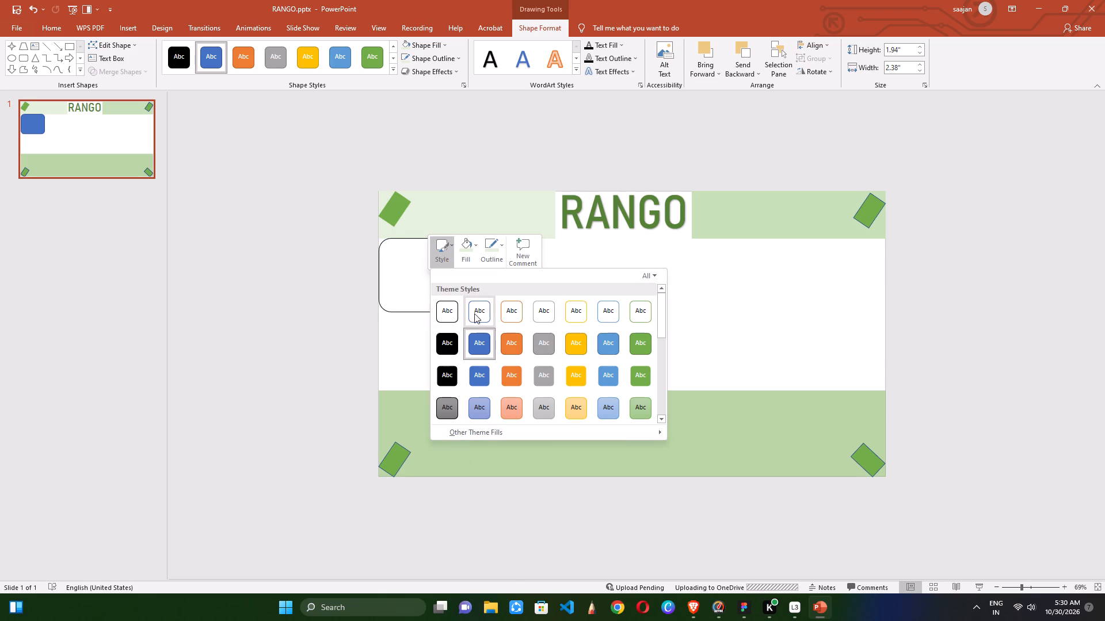
pyautogui.click(550, 313)
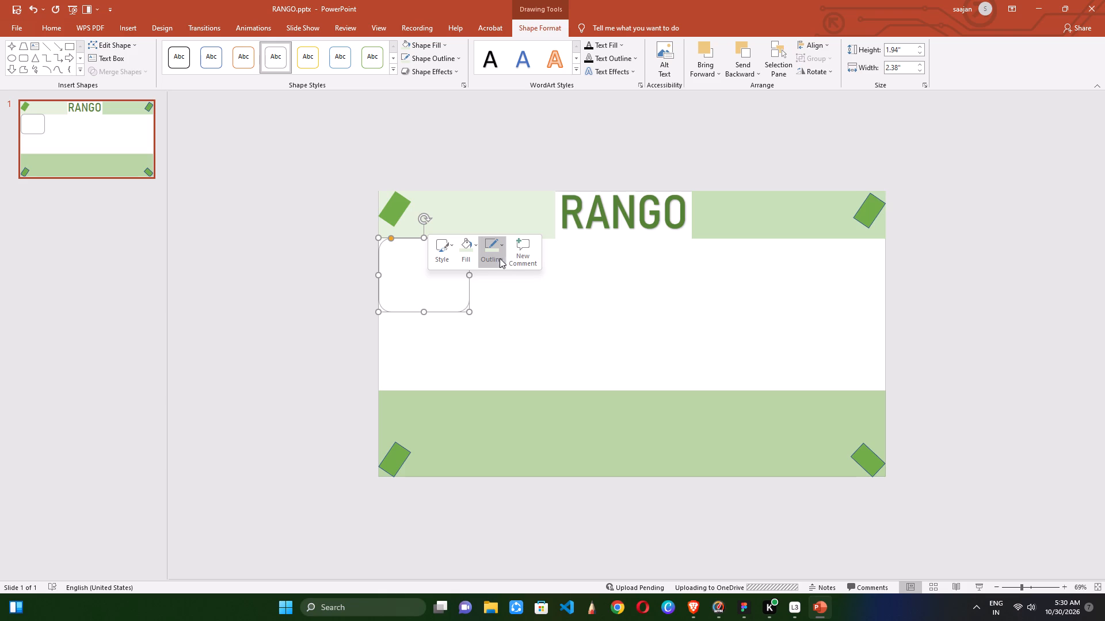
pyautogui.click(446, 246)
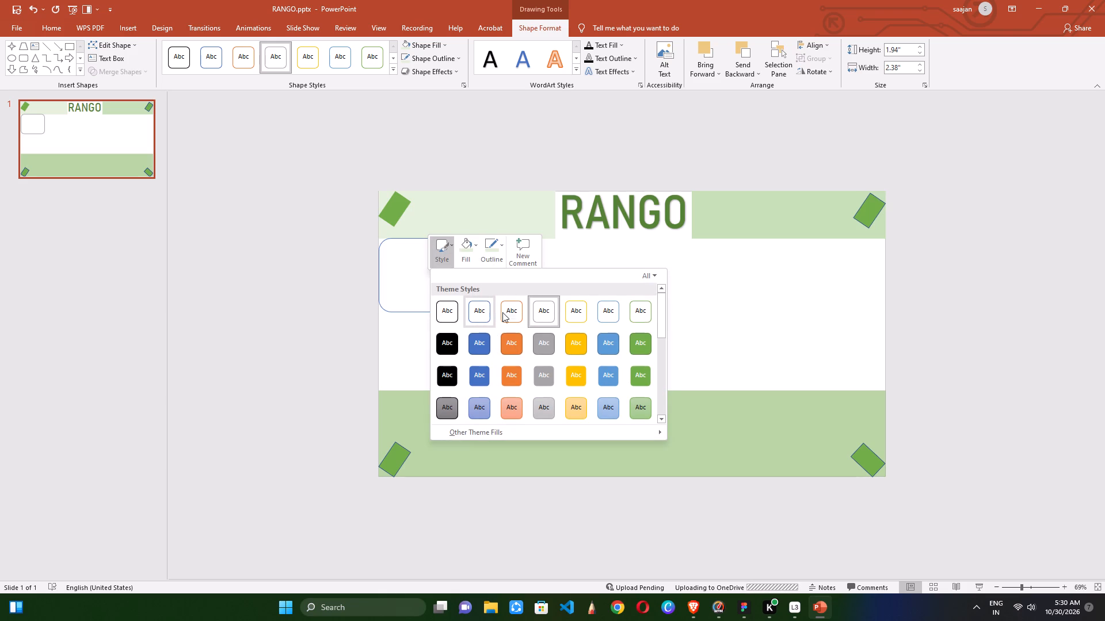
pyautogui.click(644, 312)
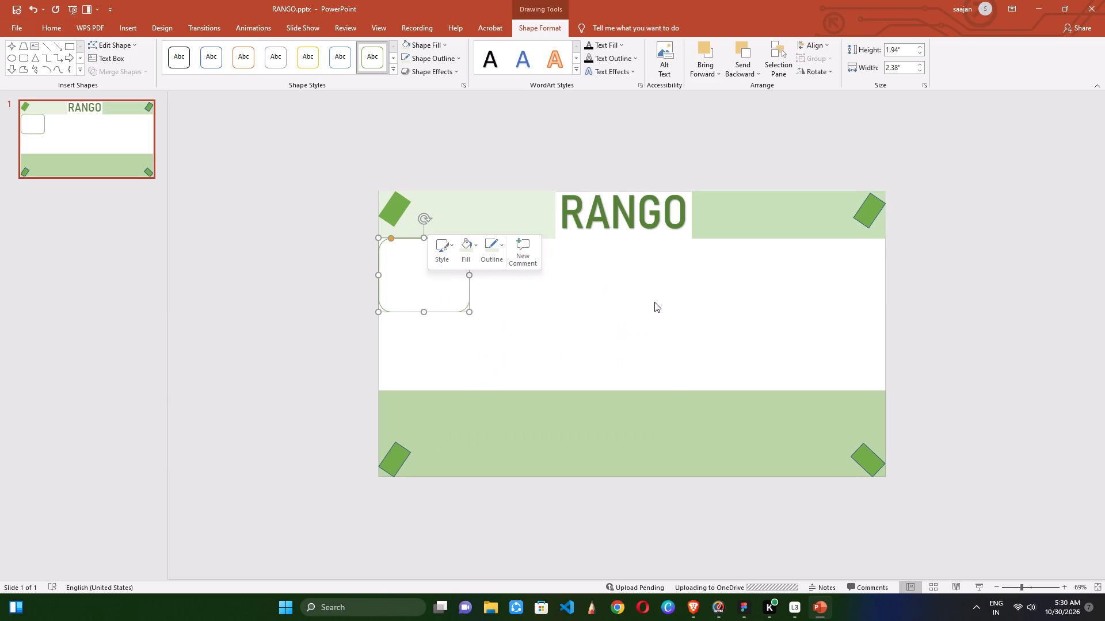
pyautogui.click(657, 300)
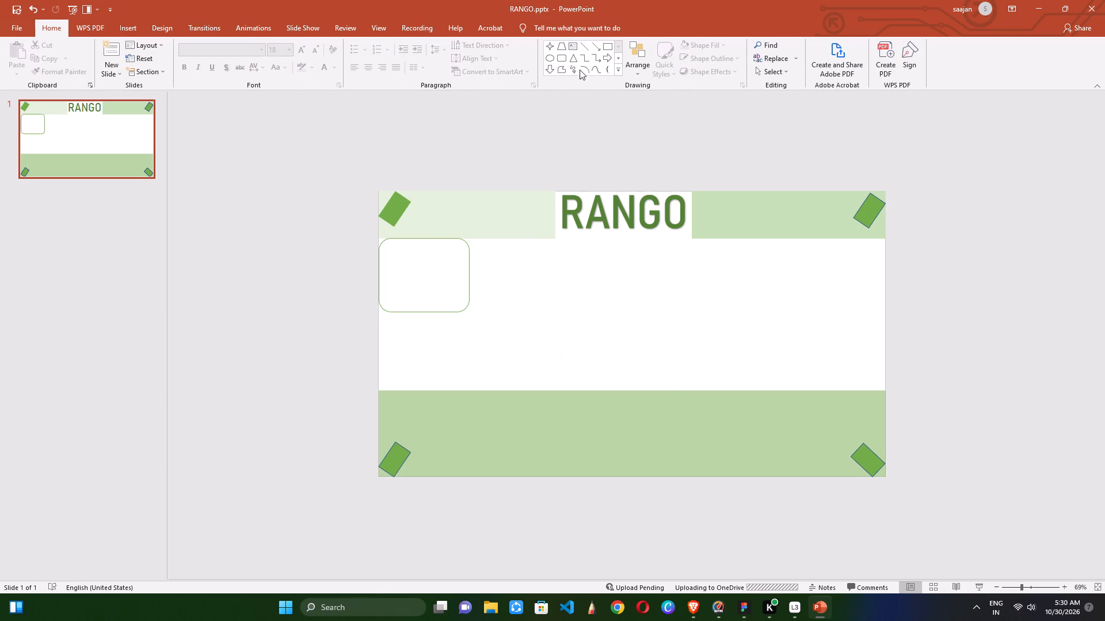
# Draw a wide, shallow text box in the white area, starting just beside the rounded rectangle and ending below the RANGO heading.
pyautogui.click(571, 45)
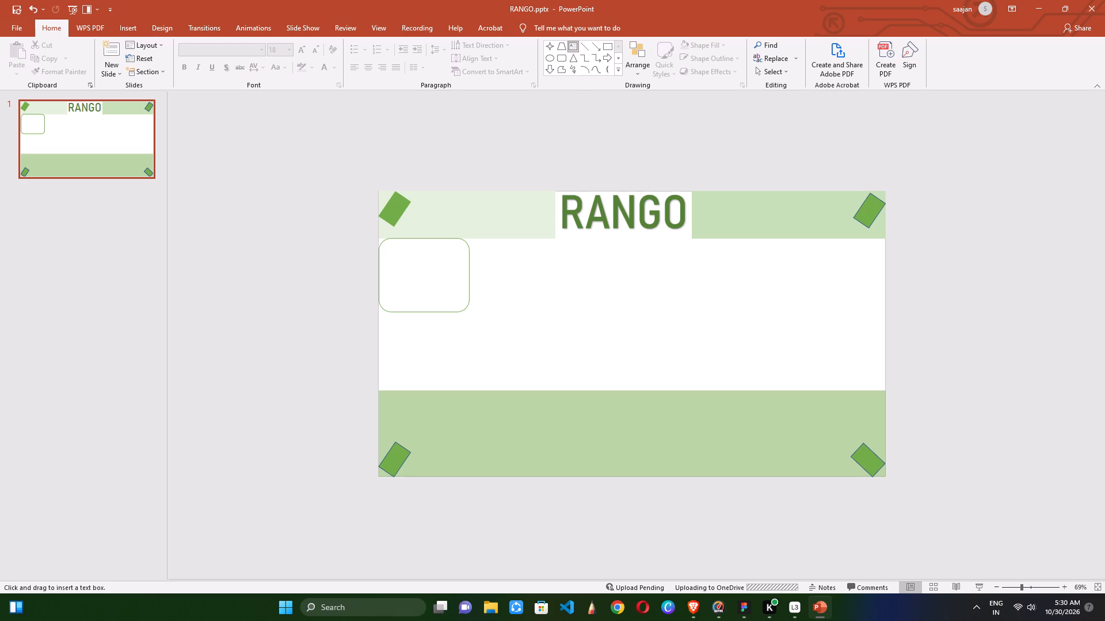
pyautogui.moveTo(479, 256); pyautogui.dragTo(511, 260)
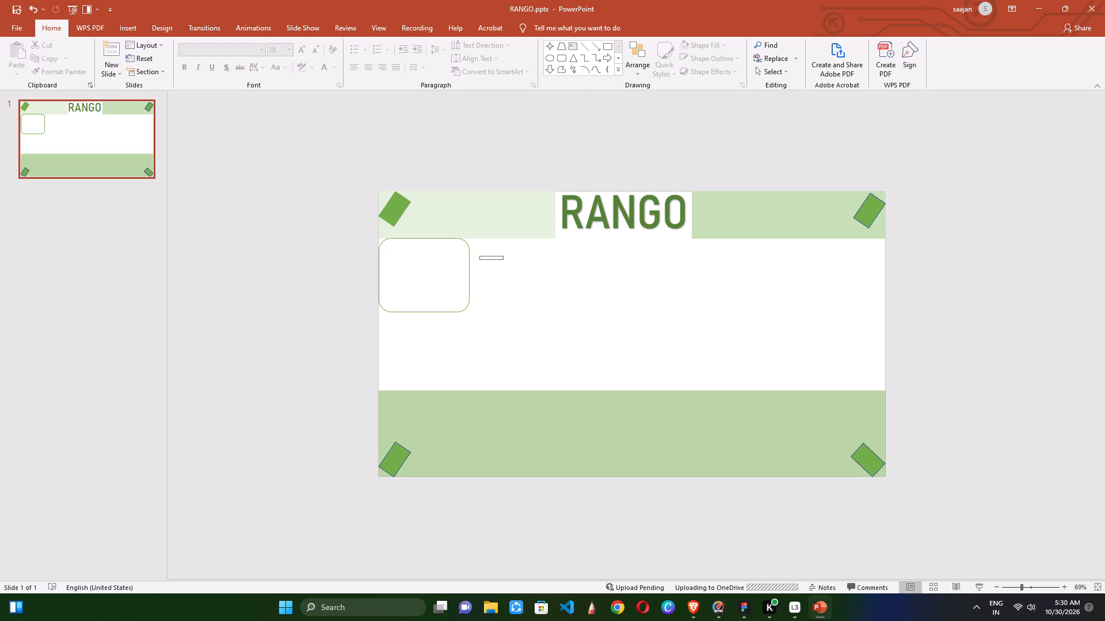
pyautogui.moveTo(511, 260); pyautogui.dragTo(858, 285)
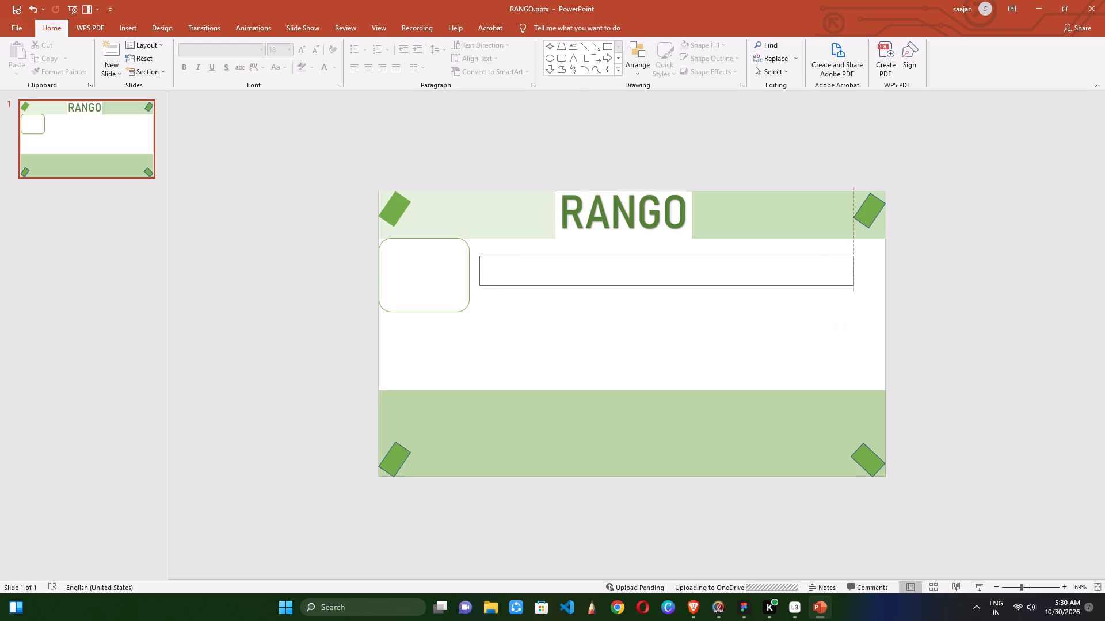
pyautogui.moveTo(858, 285); pyautogui.dragTo(664, 294)
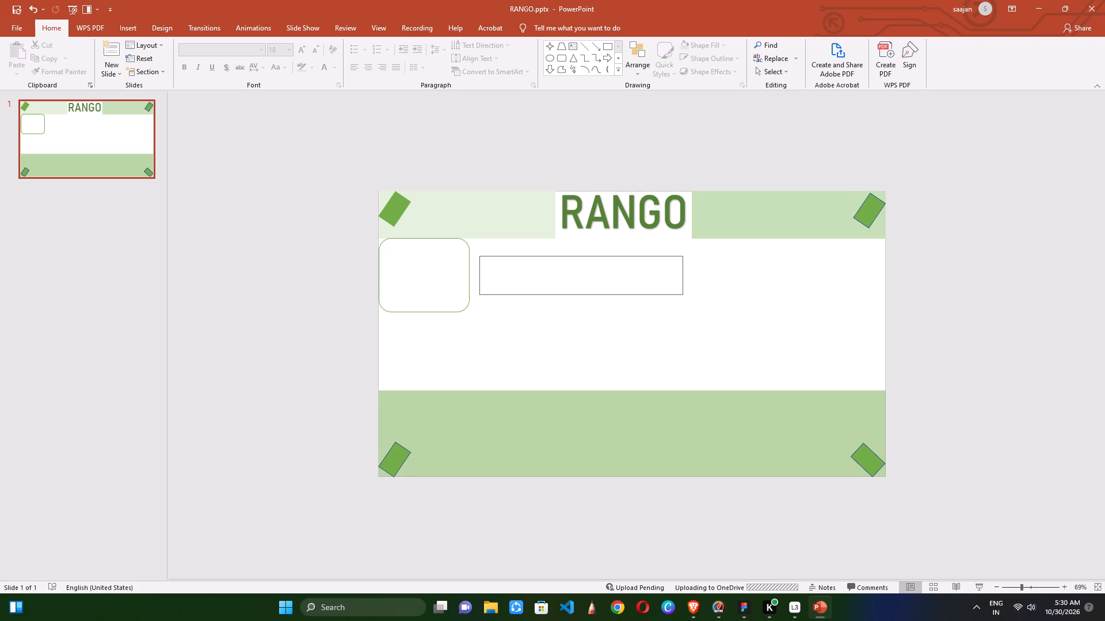
pyautogui.moveTo(664, 294); pyautogui.dragTo(653, 289)
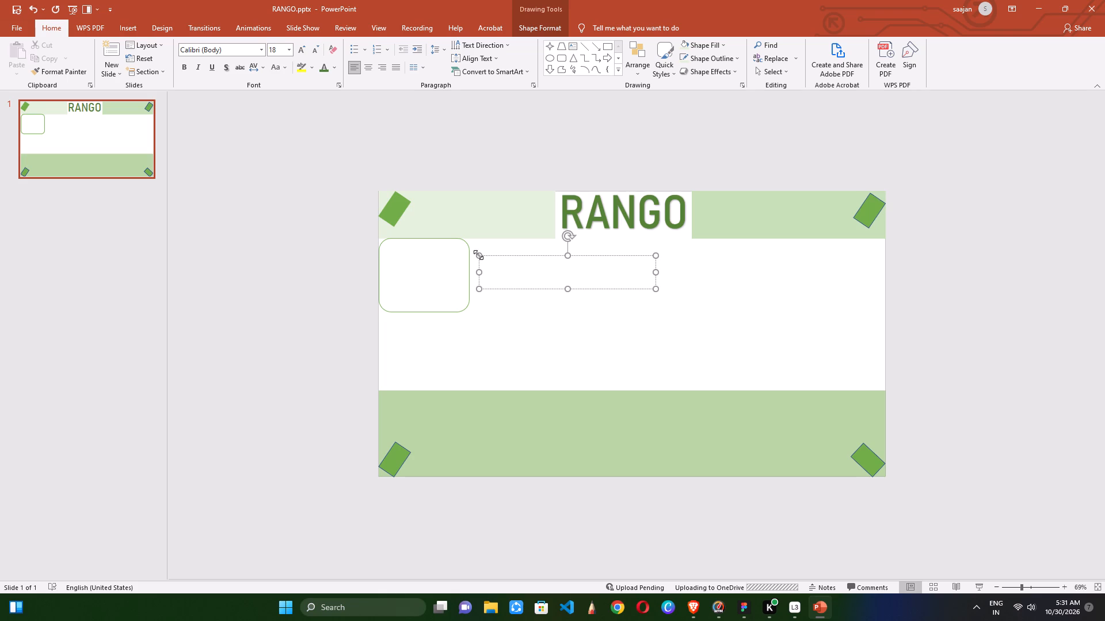
pyautogui.moveTo(478, 255); pyautogui.dragTo(475, 243)
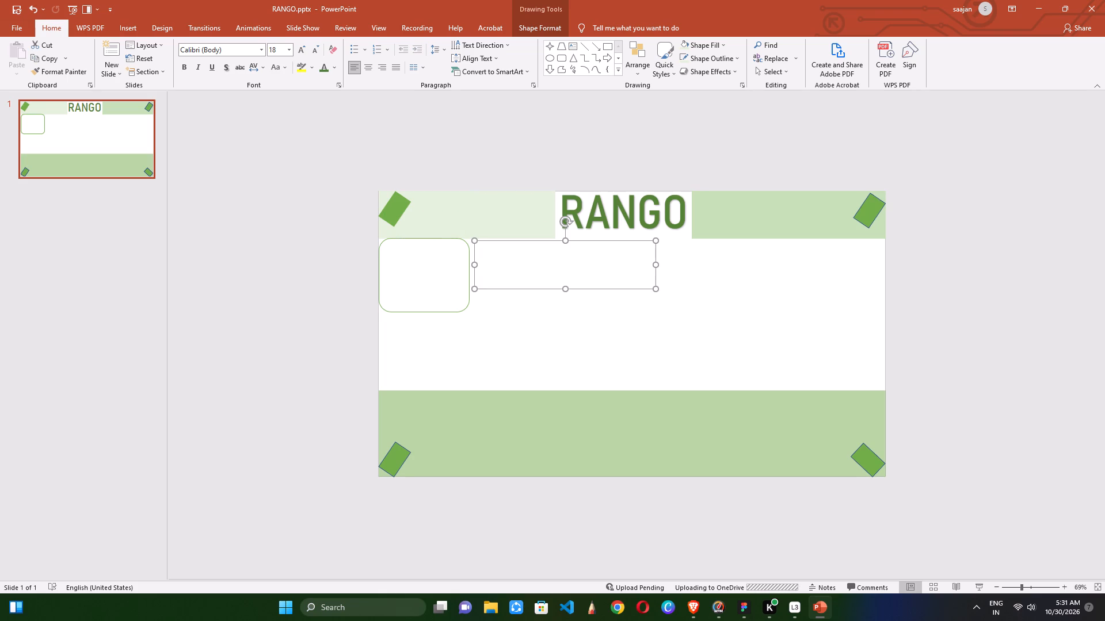
pyautogui.moveTo(475, 242); pyautogui.dragTo(474, 251)
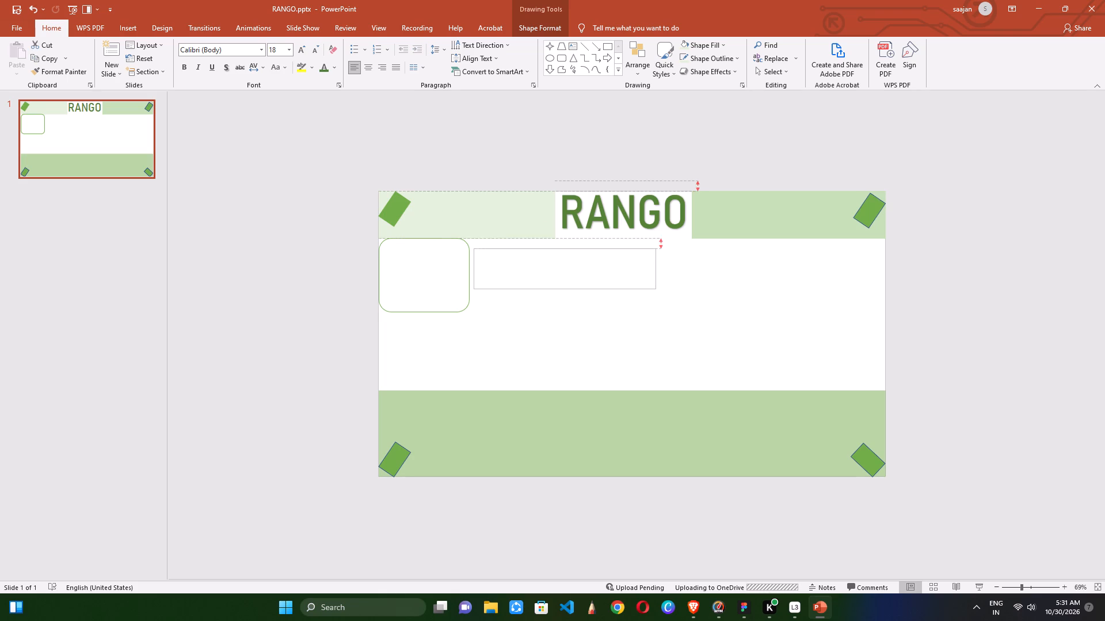
pyautogui.moveTo(474, 251); pyautogui.dragTo(474, 253)
pyautogui.click(481, 260)
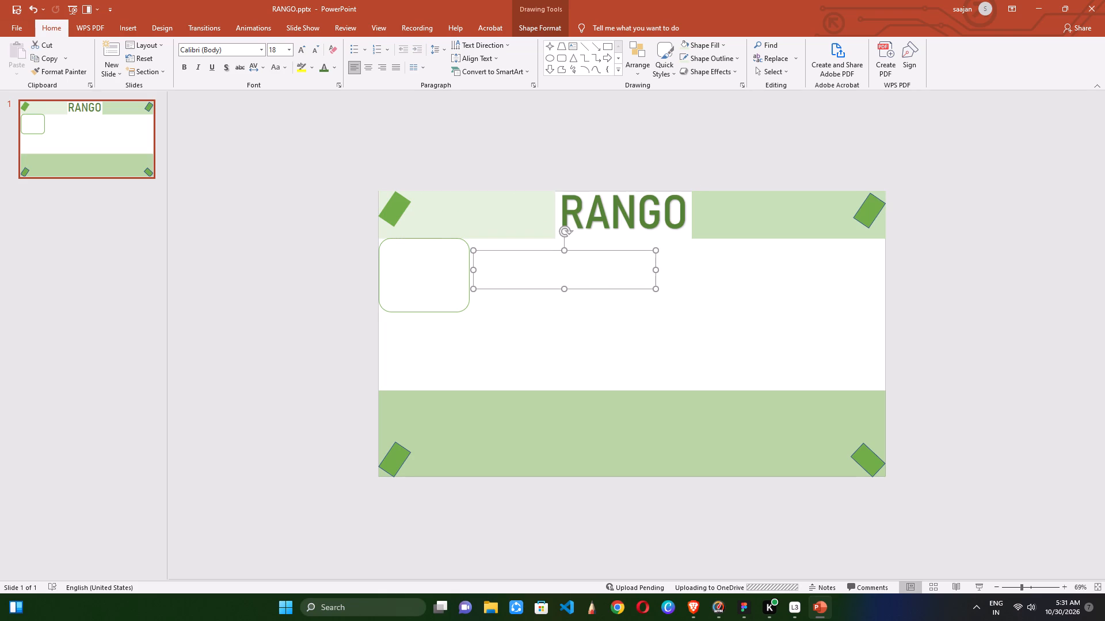
# Enter STUDENT NAME- in the new text box.
pyautogui.doubleClick(490, 260)
pyautogui.doubleClick(489, 262)
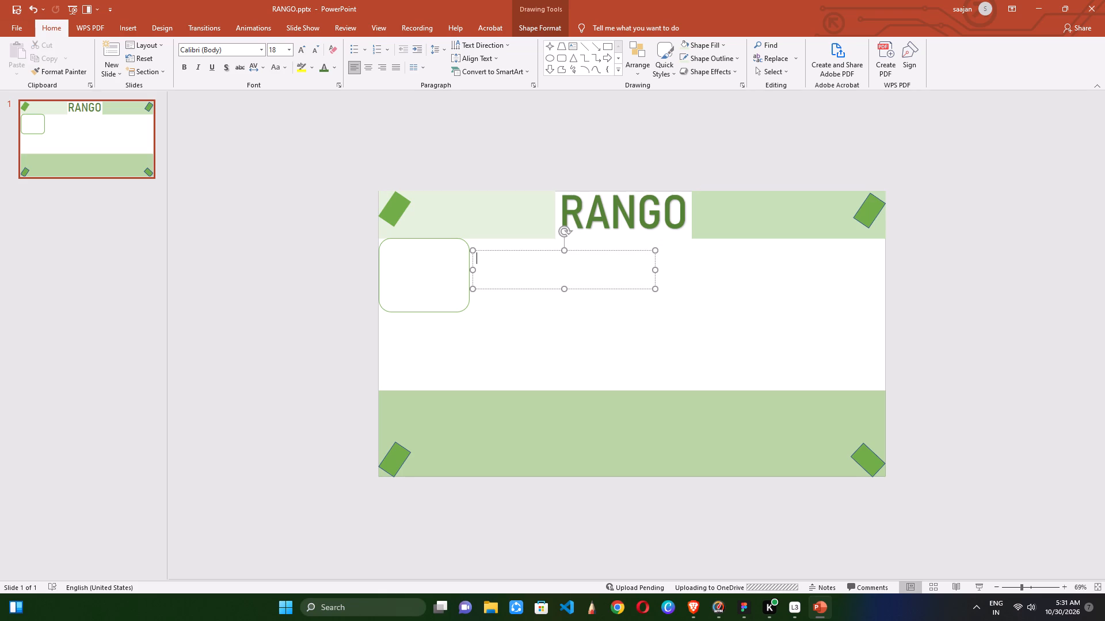
pyautogui.write('STUDE')
pyautogui.write('NT NAME')
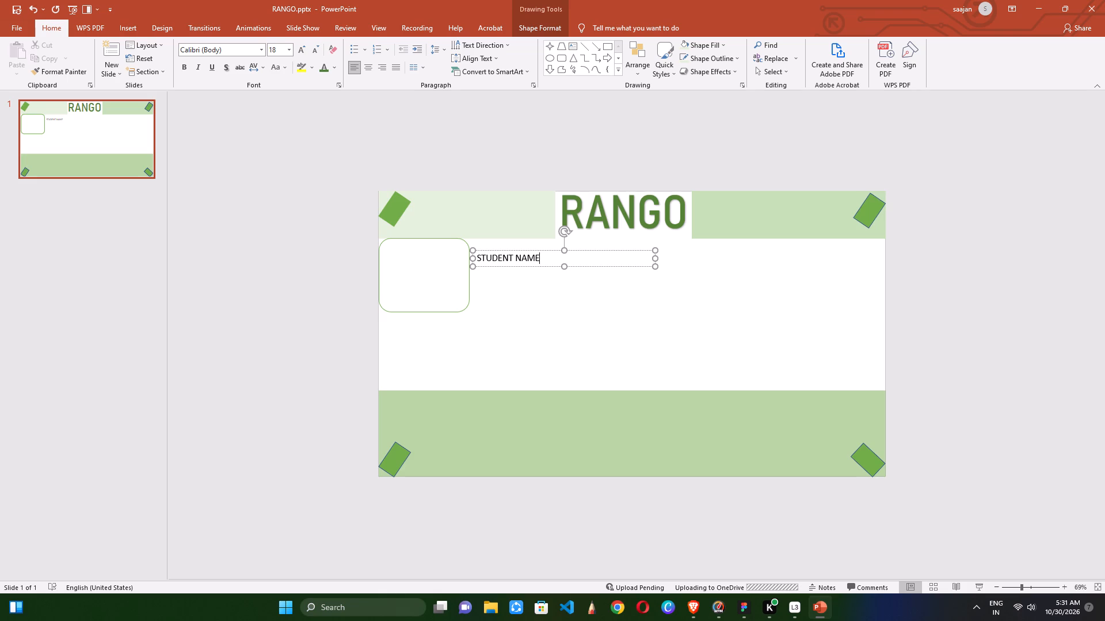
pyautogui.press('-')
# Set the font of the STUDENT NAME- text to Bahnschrift SemiCondensed.
pyautogui.moveTo(478, 255); pyautogui.dragTo(540, 262)
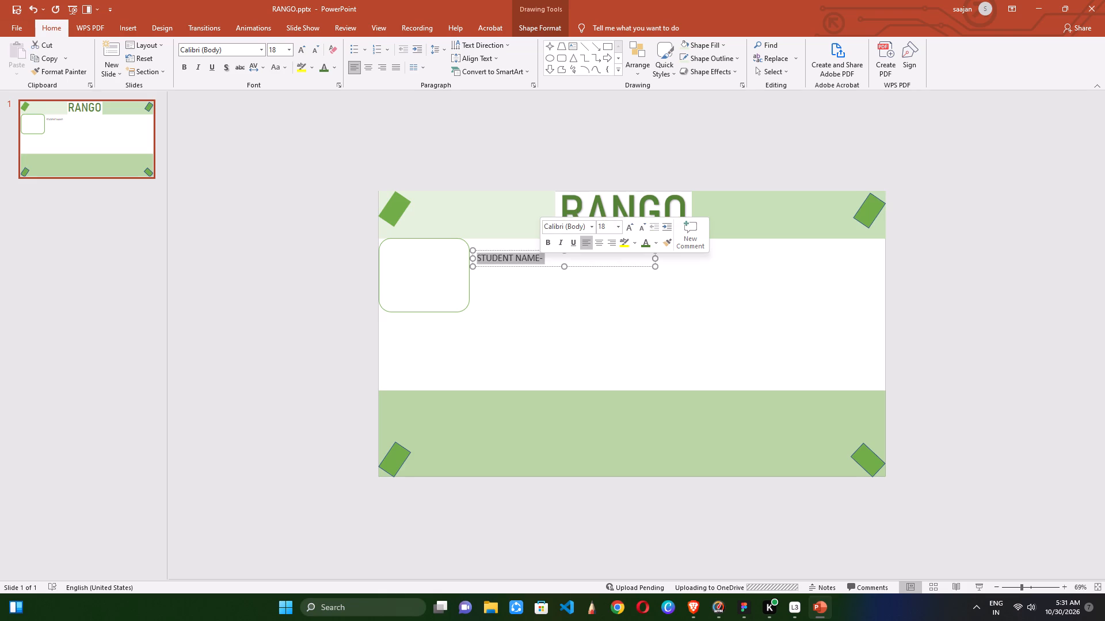
pyautogui.click(589, 223)
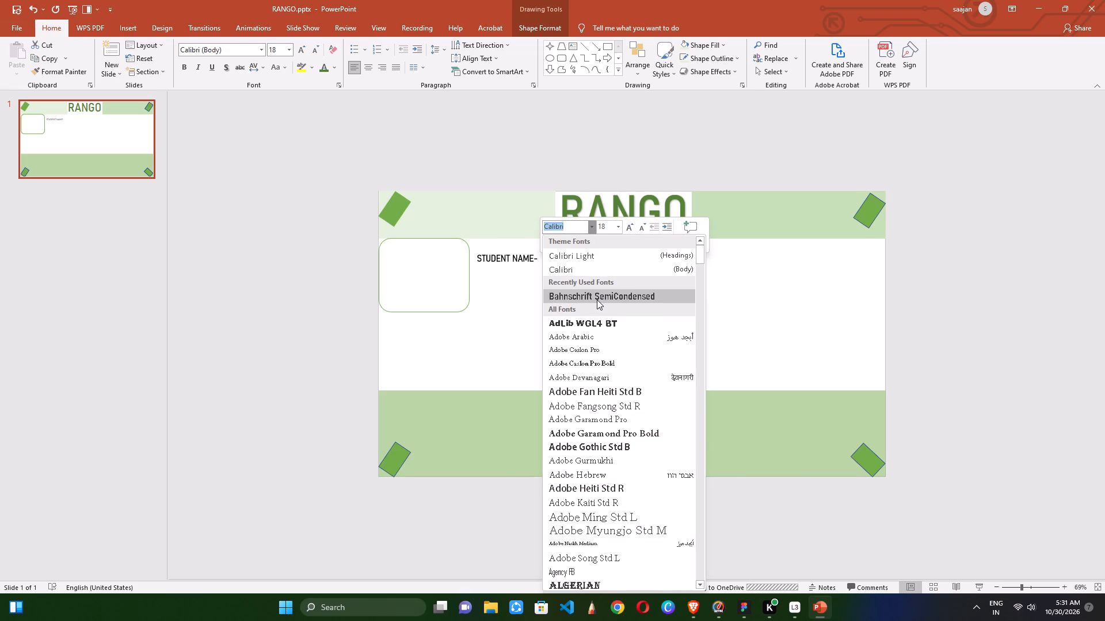
pyautogui.click(595, 299)
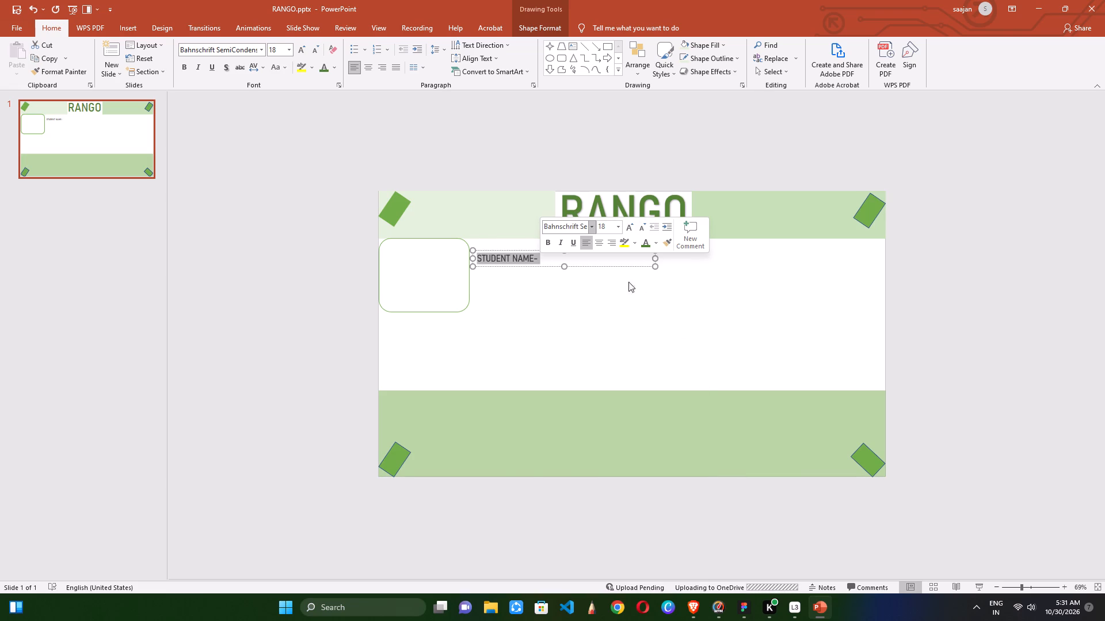
pyautogui.click(593, 259)
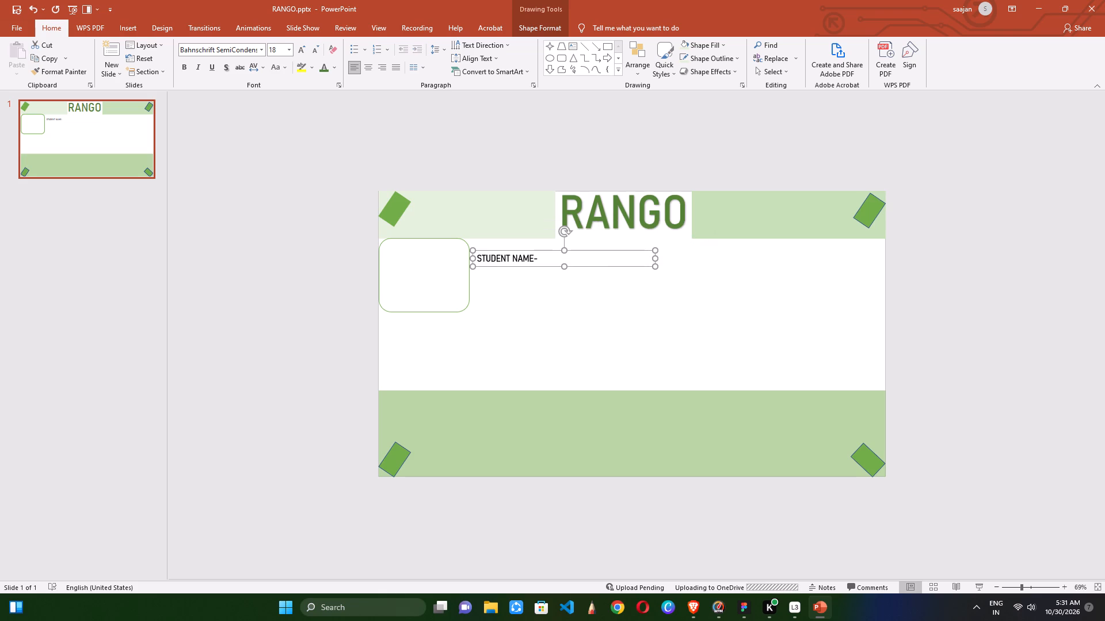
pyautogui.click(543, 255)
pyautogui.click(756, 310)
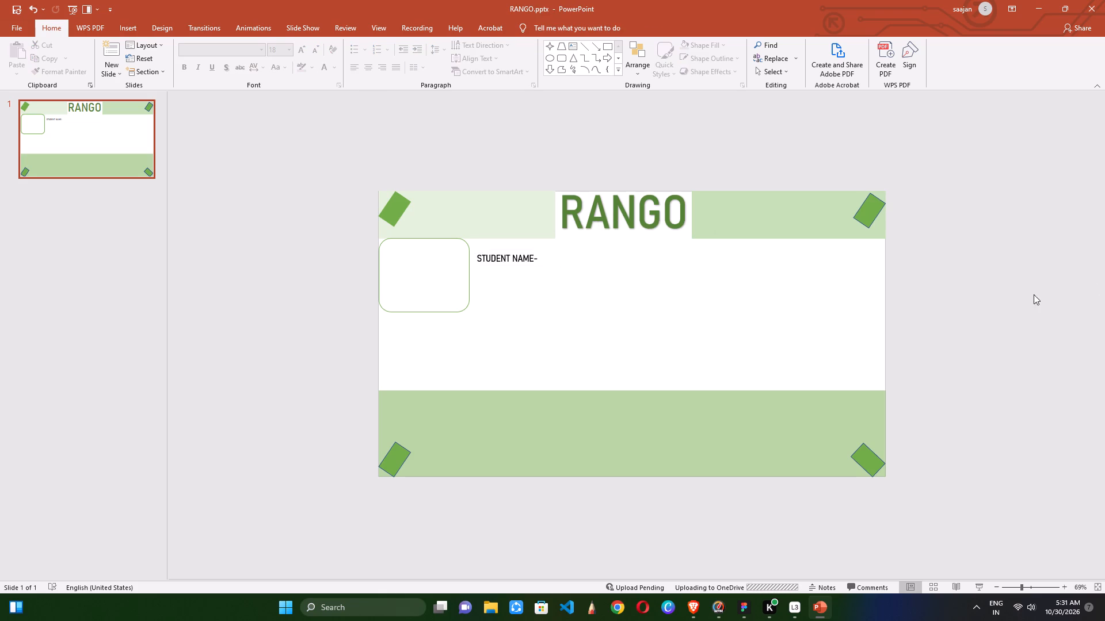
# Add a row of dots after STUDENT NAME- as a fill-in line reaching nearly the end of the text box.
pyautogui.click(521, 259)
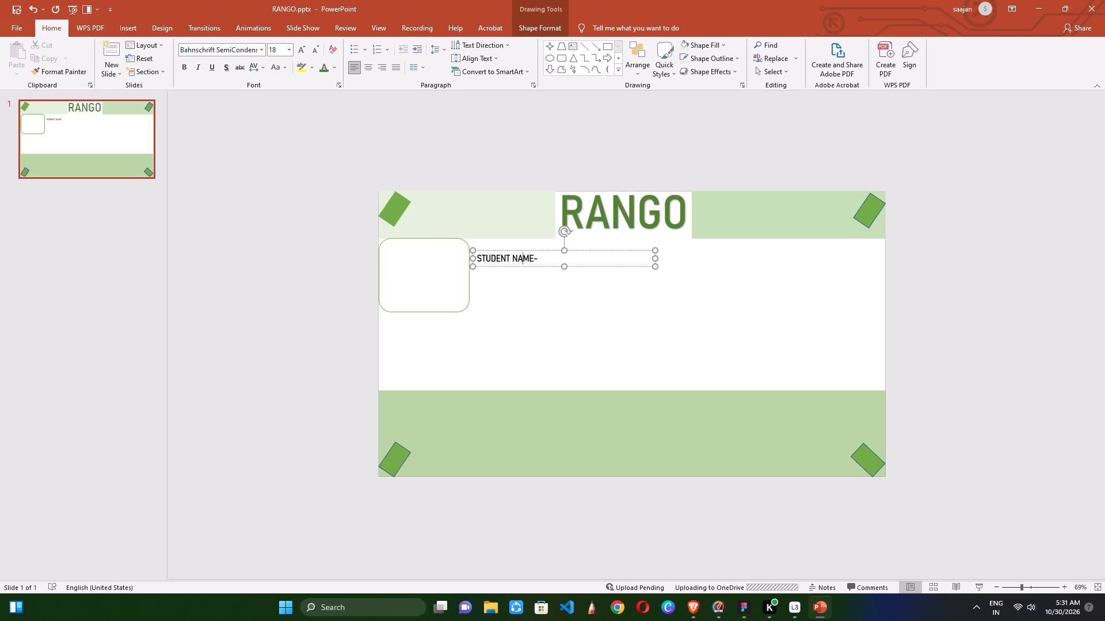
pyautogui.press('Right')
pyautogui.press('Right')
pyautogui.press('Right')
pyautogui.write('.......')
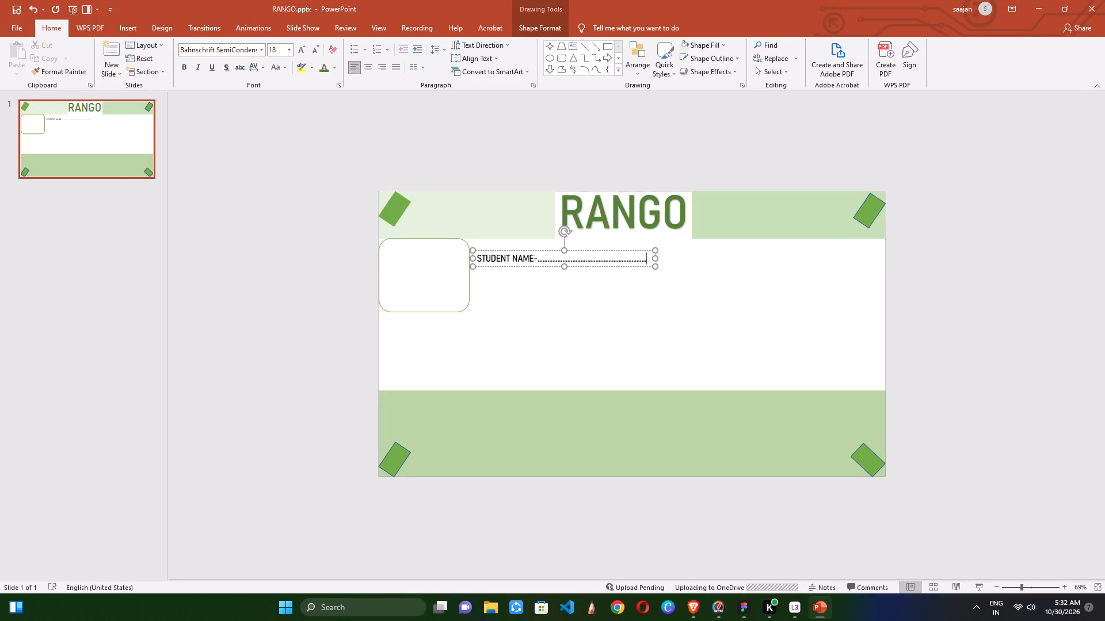
pyautogui.click(598, 302)
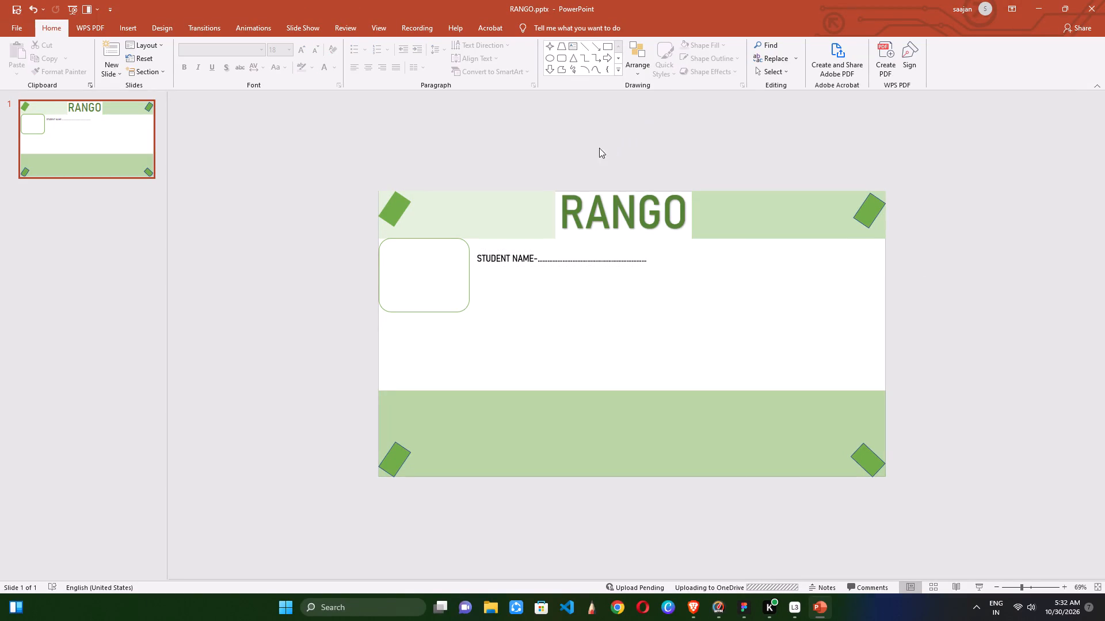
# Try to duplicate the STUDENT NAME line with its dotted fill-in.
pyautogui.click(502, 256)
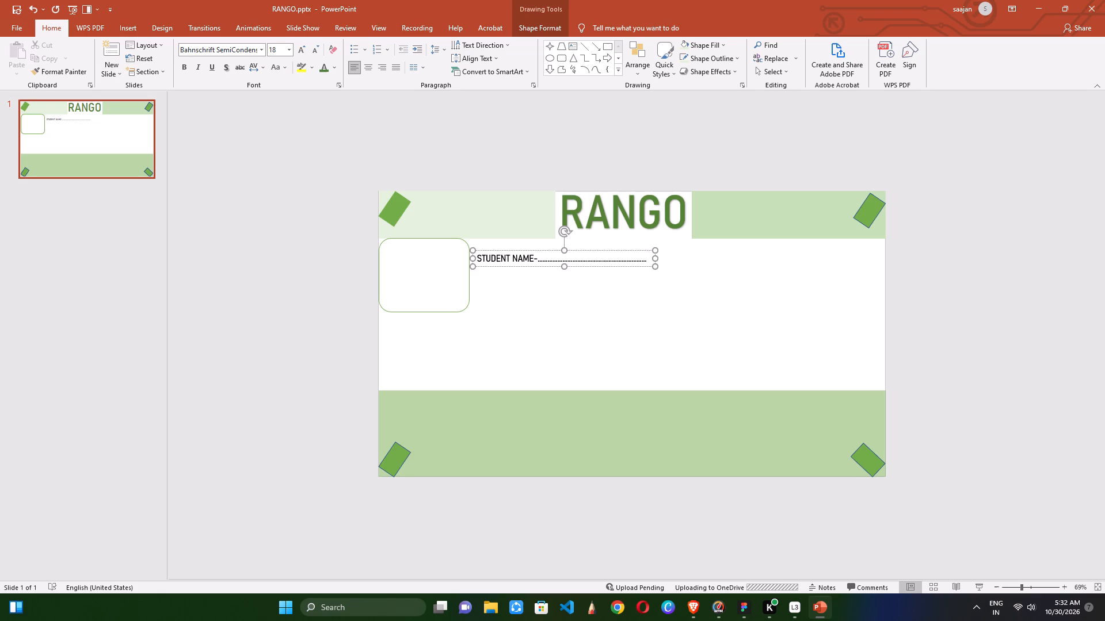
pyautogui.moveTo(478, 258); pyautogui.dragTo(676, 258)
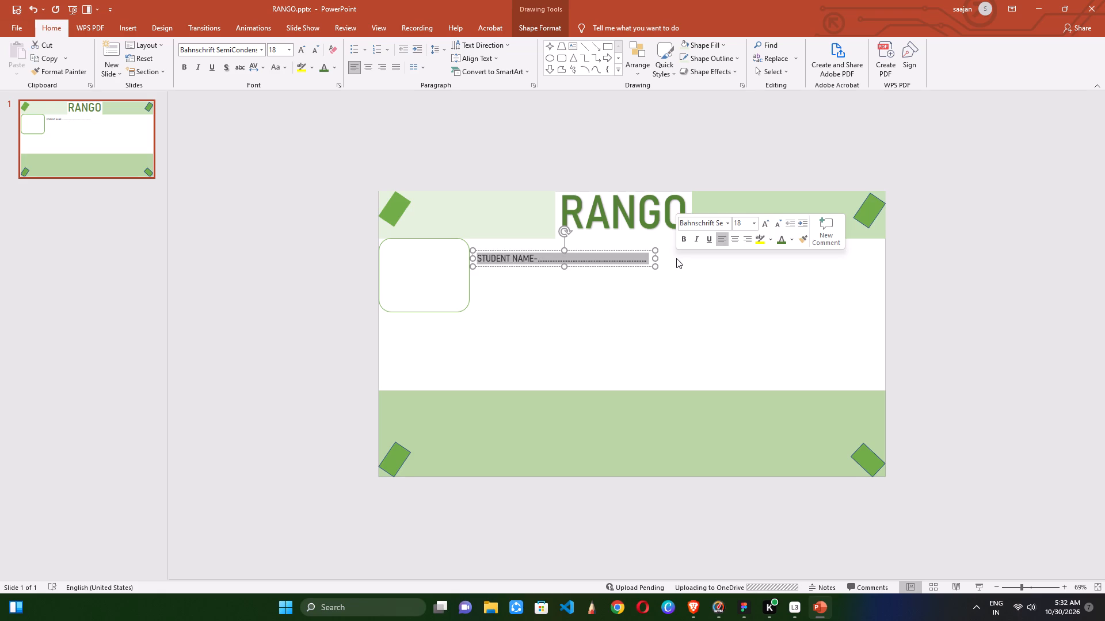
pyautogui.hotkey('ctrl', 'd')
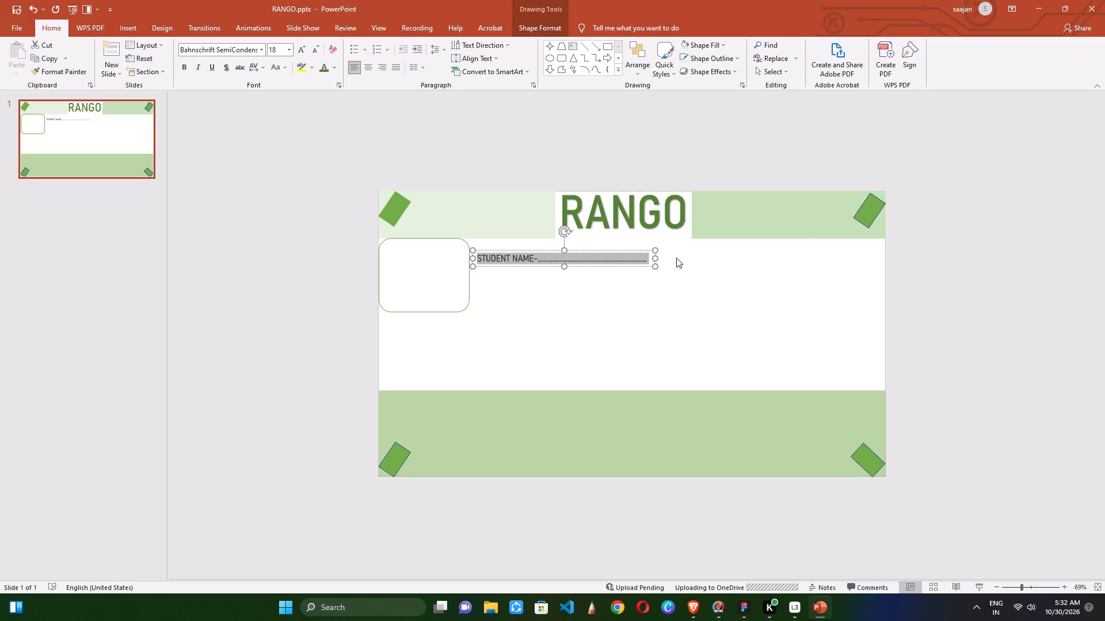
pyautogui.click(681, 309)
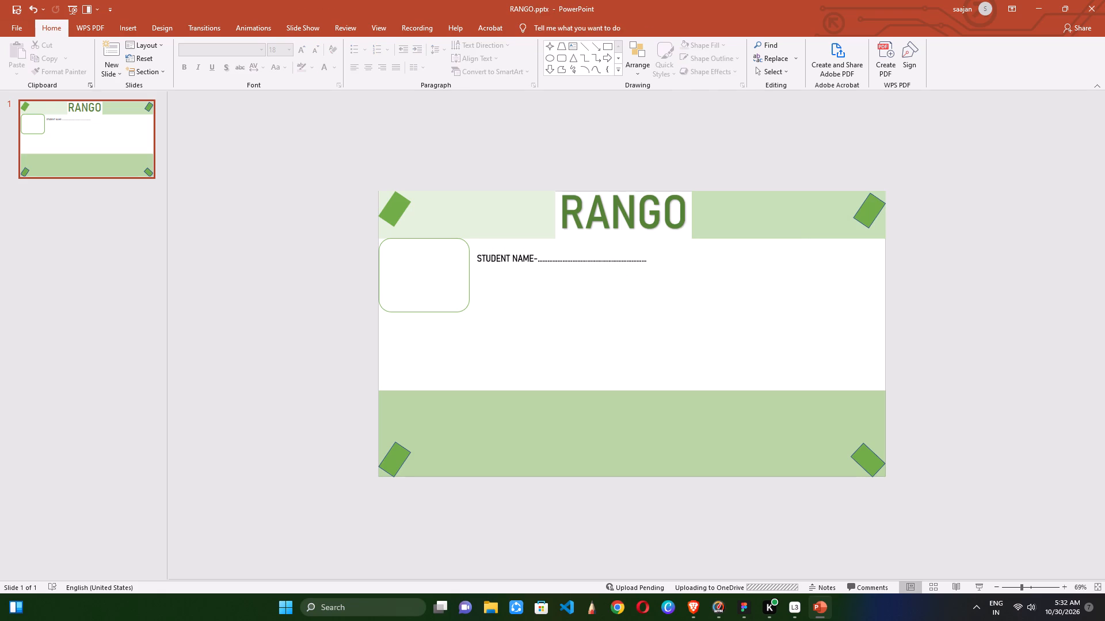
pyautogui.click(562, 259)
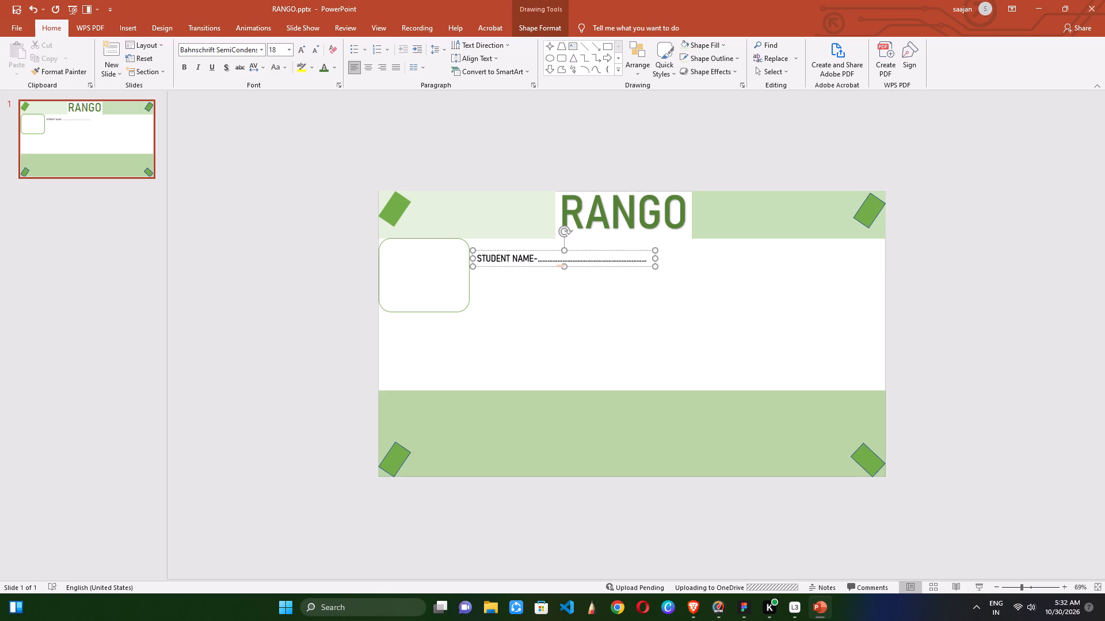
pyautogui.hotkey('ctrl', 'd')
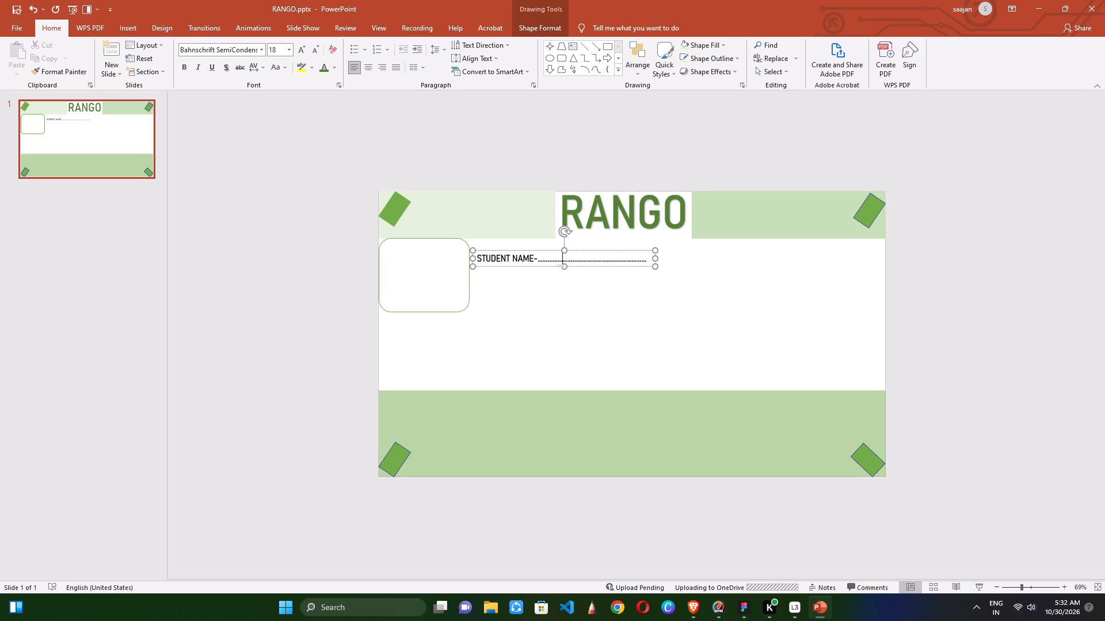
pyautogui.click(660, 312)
# Browse the SmartArt layouts by category, including Process, Cycle, Pyramid and Picture, as possible conversions for the STUDENT NAME text.
pyautogui.click(517, 258)
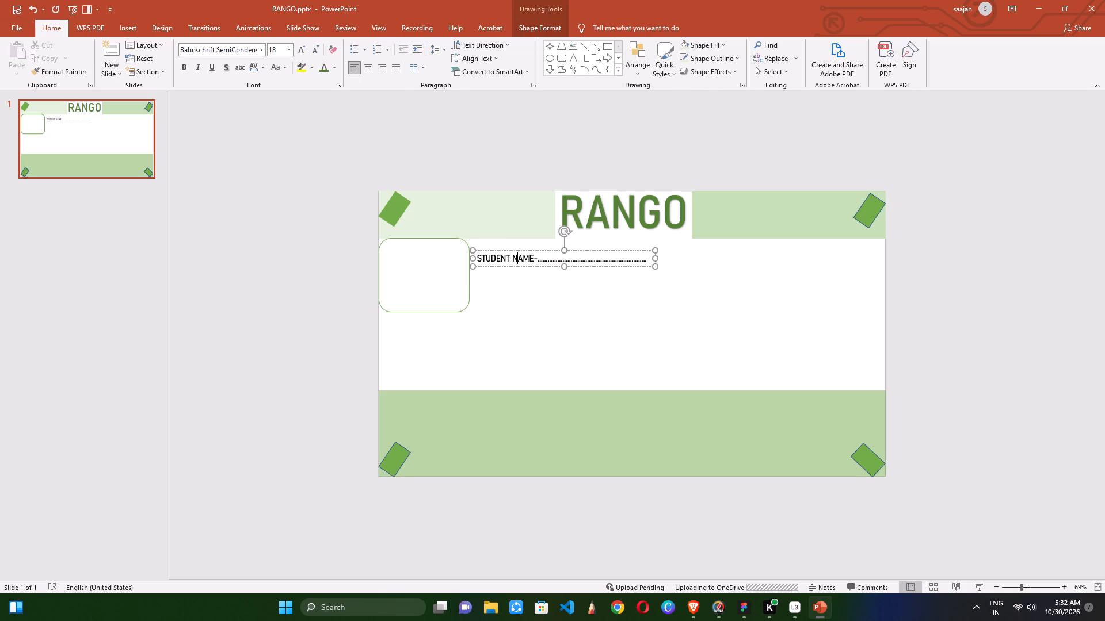
pyautogui.rightClick(517, 258)
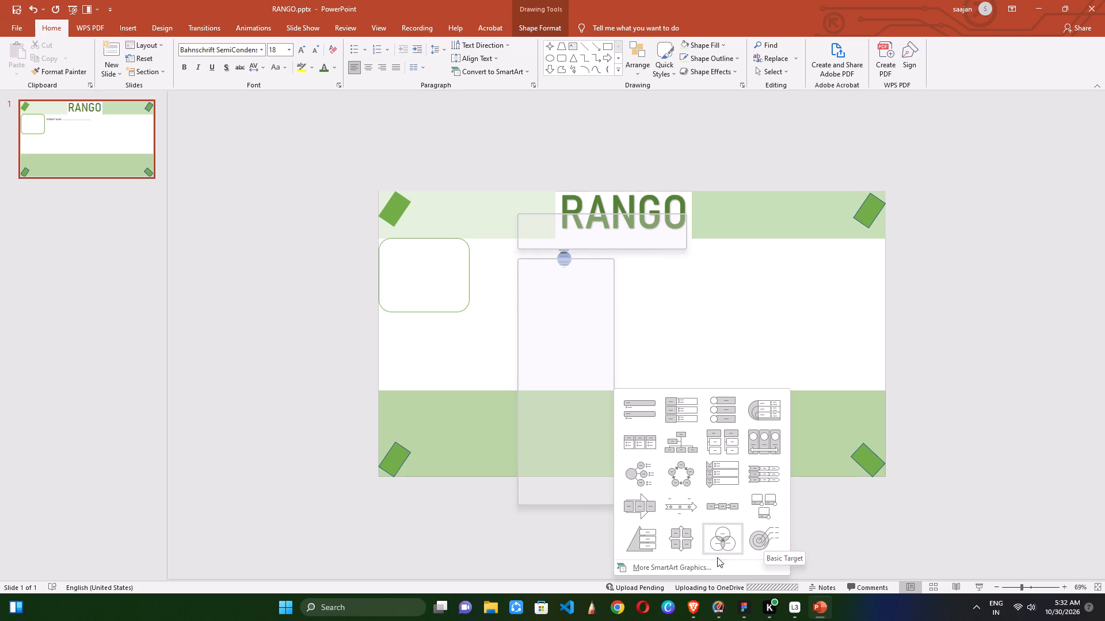
pyautogui.click(694, 566)
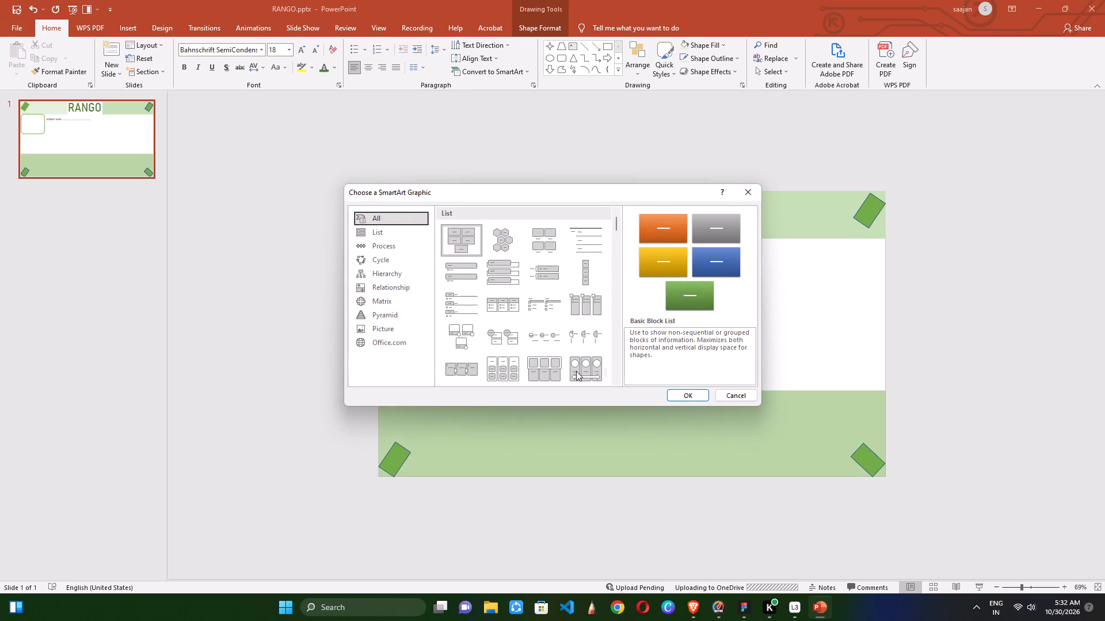
pyautogui.click(409, 236)
pyautogui.click(400, 254)
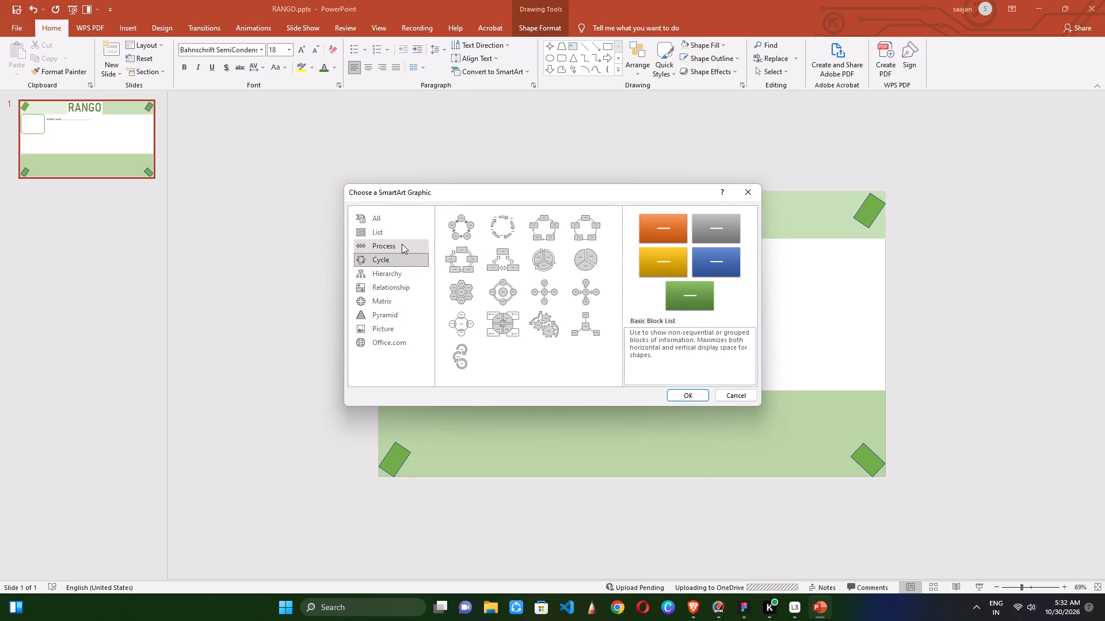
pyautogui.click(402, 244)
pyautogui.click(403, 266)
pyautogui.click(402, 297)
pyautogui.click(399, 321)
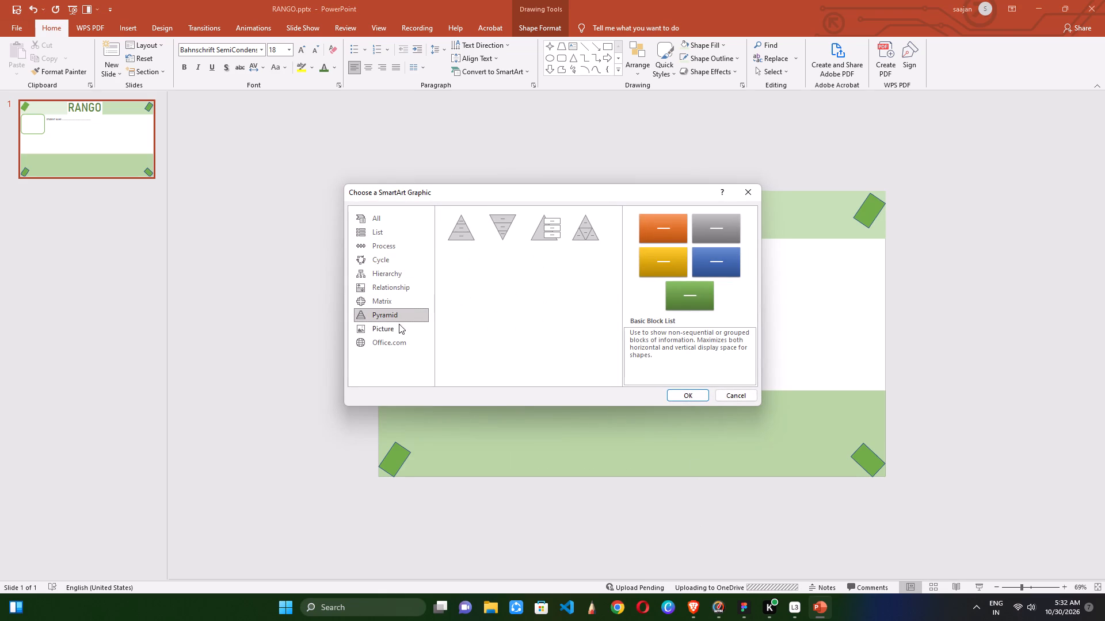
pyautogui.click(396, 352)
pyautogui.click(395, 347)
pyautogui.click(396, 328)
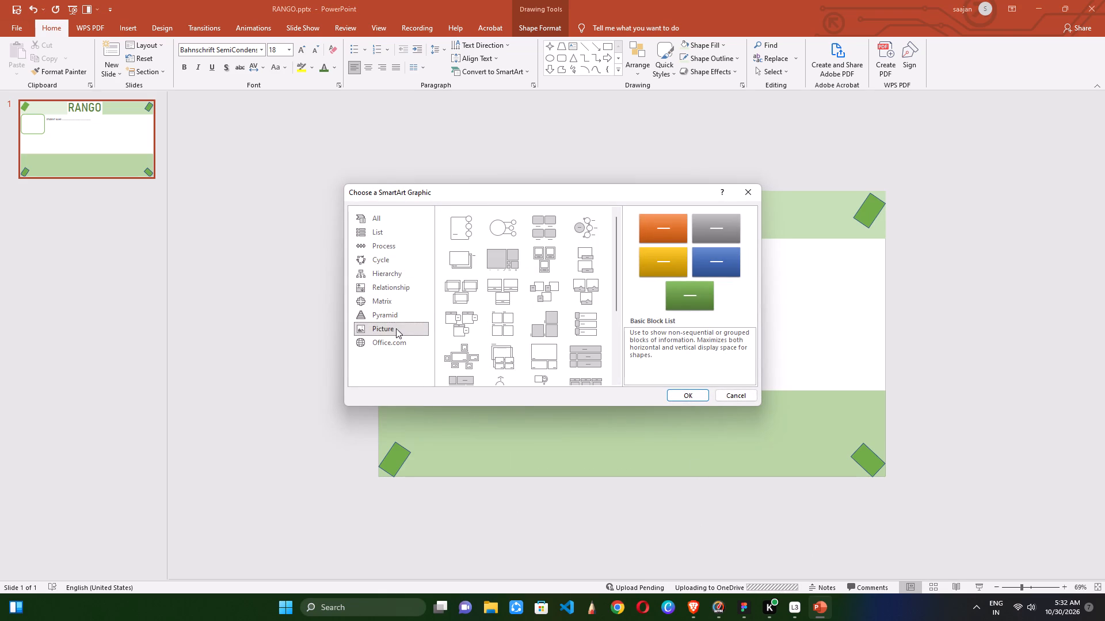
pyautogui.scroll(-5, 460, 279)
pyautogui.scroll(6, 467, 291)
pyautogui.scroll(-6, 512, 283)
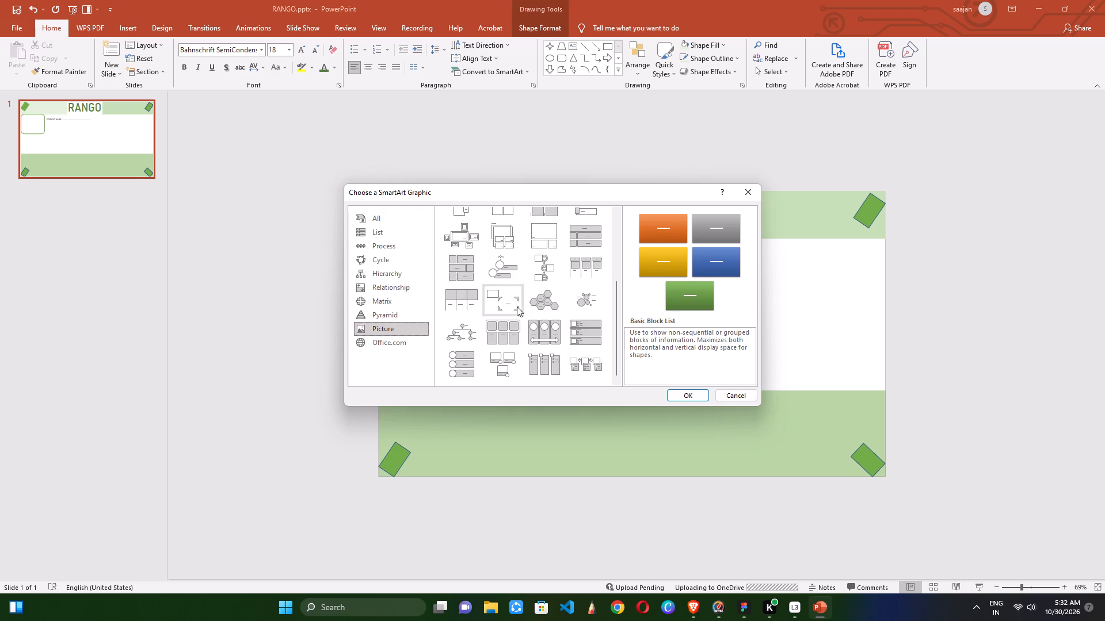
pyautogui.scroll(-1, 517, 306)
pyautogui.scroll(4, 371, 208)
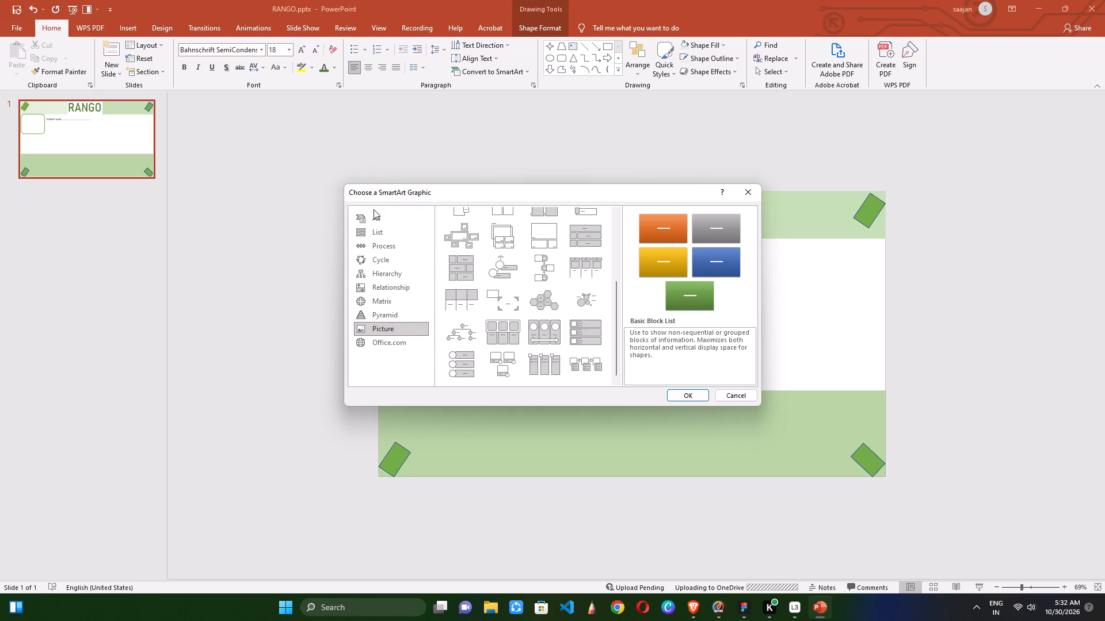
pyautogui.click(374, 209)
pyautogui.click(681, 224)
pyautogui.click(755, 190)
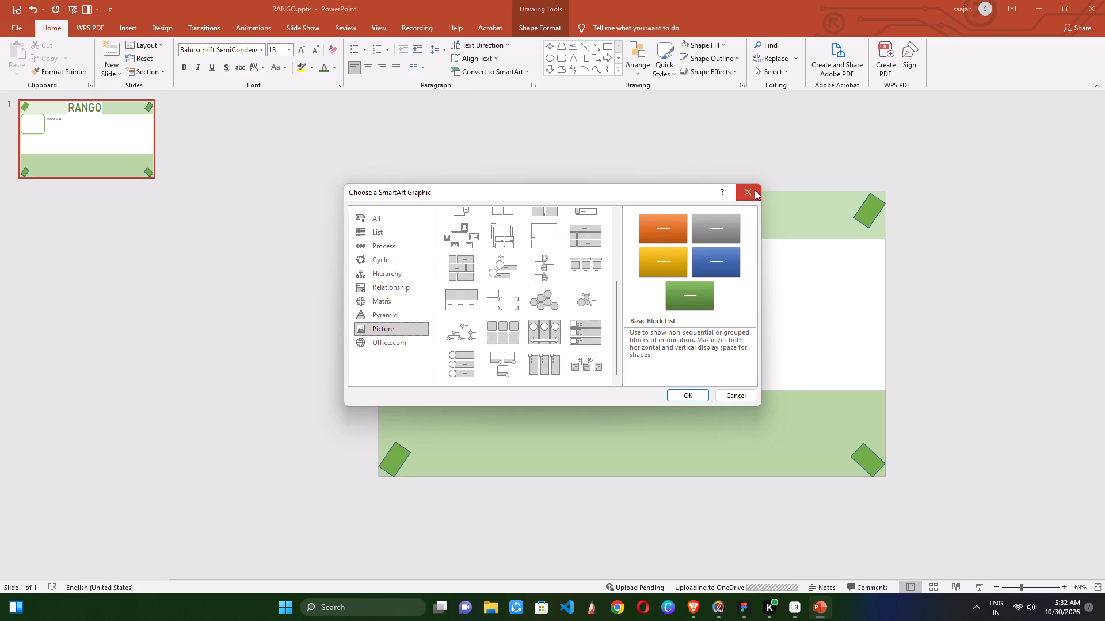
pyautogui.click(749, 284)
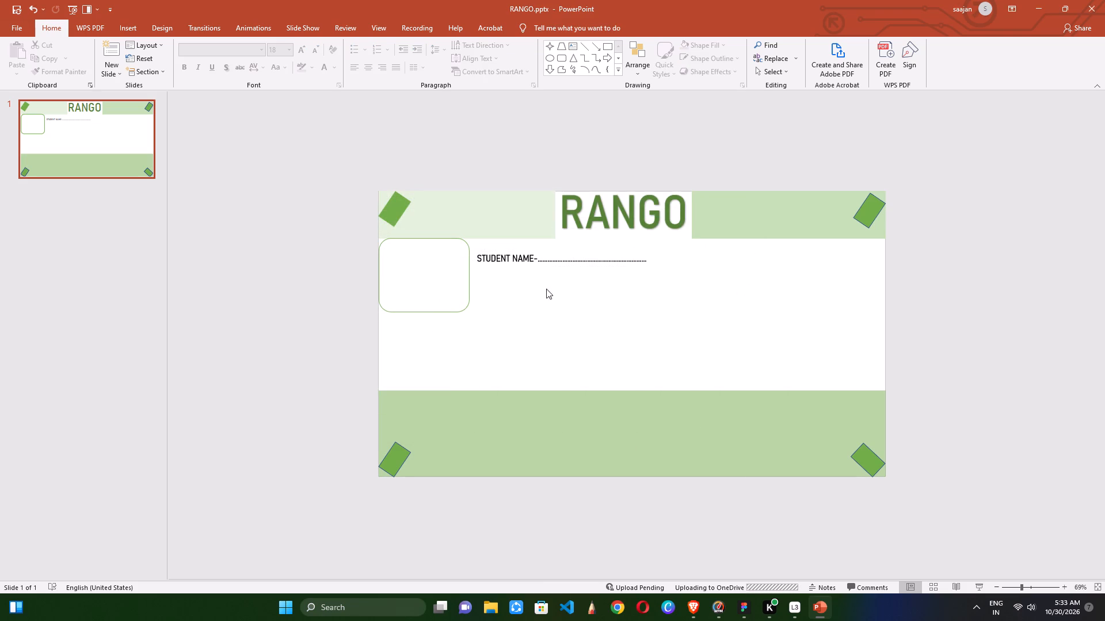
# Draw a text box on the same row as the STUDENT NAME line, spanning from its dotted end nearly to the slide's edge.
pyautogui.click(571, 44)
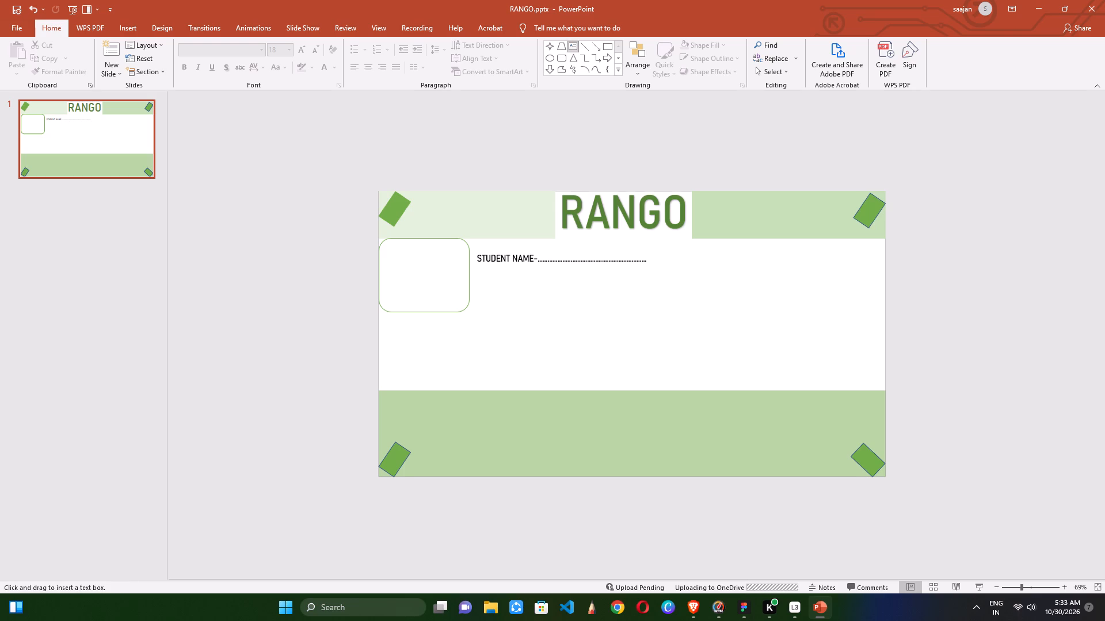
pyautogui.moveTo(653, 252); pyautogui.dragTo(794, 272)
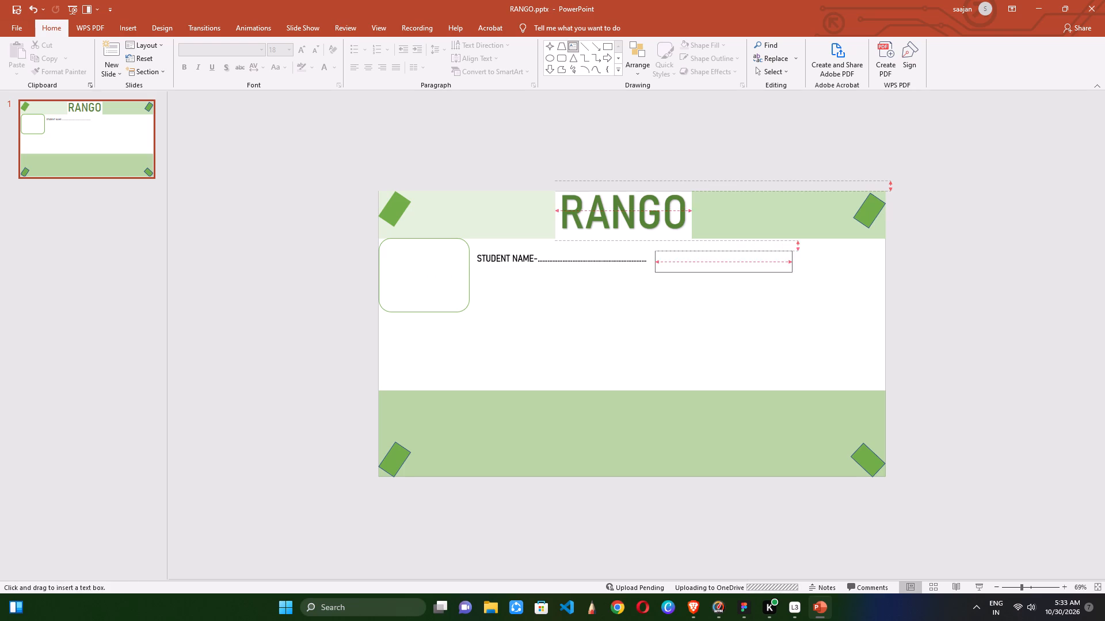
pyautogui.moveTo(794, 272); pyautogui.dragTo(869, 267)
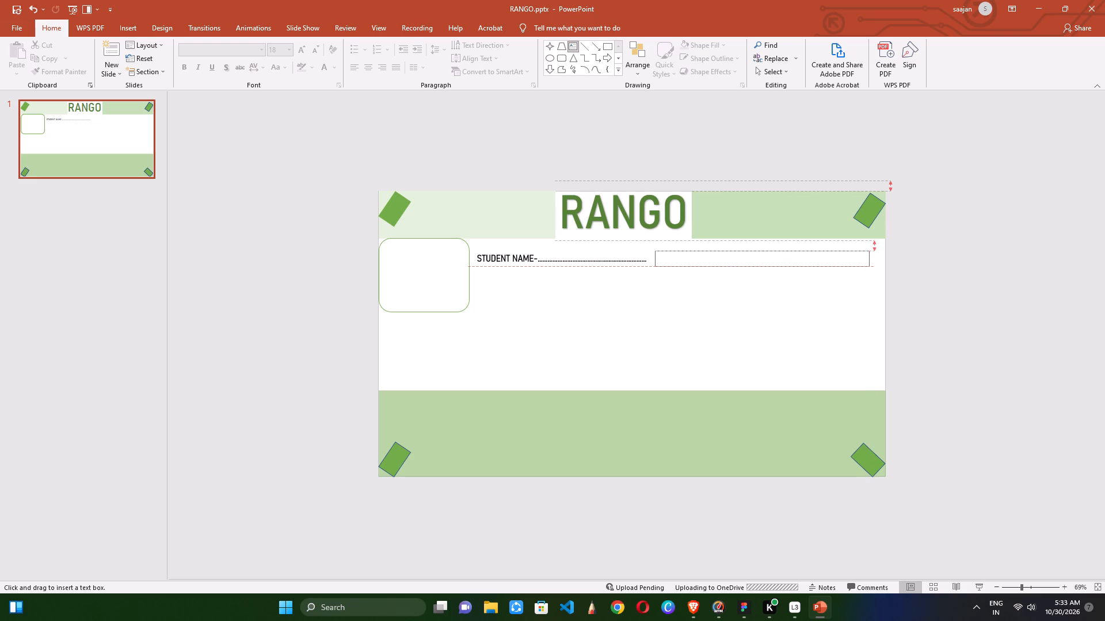
pyautogui.moveTo(869, 267); pyautogui.dragTo(871, 268)
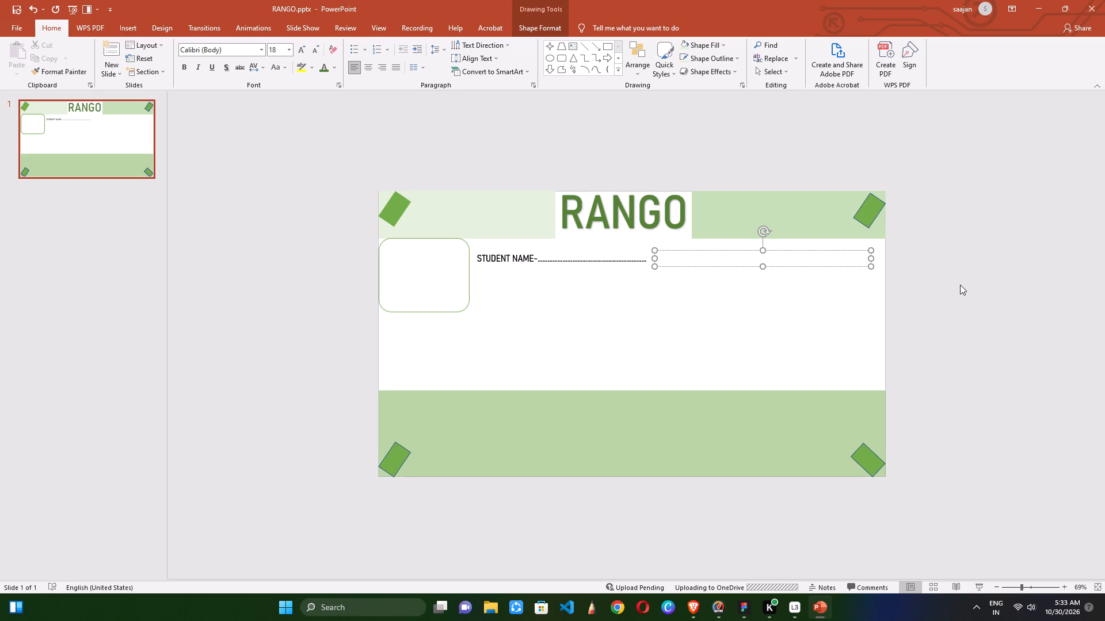
# Enter the label VERIFICATION NUMBER- in the new text box beside the STUDENT NAME line.
pyautogui.press('v')
pyautogui.press('e')
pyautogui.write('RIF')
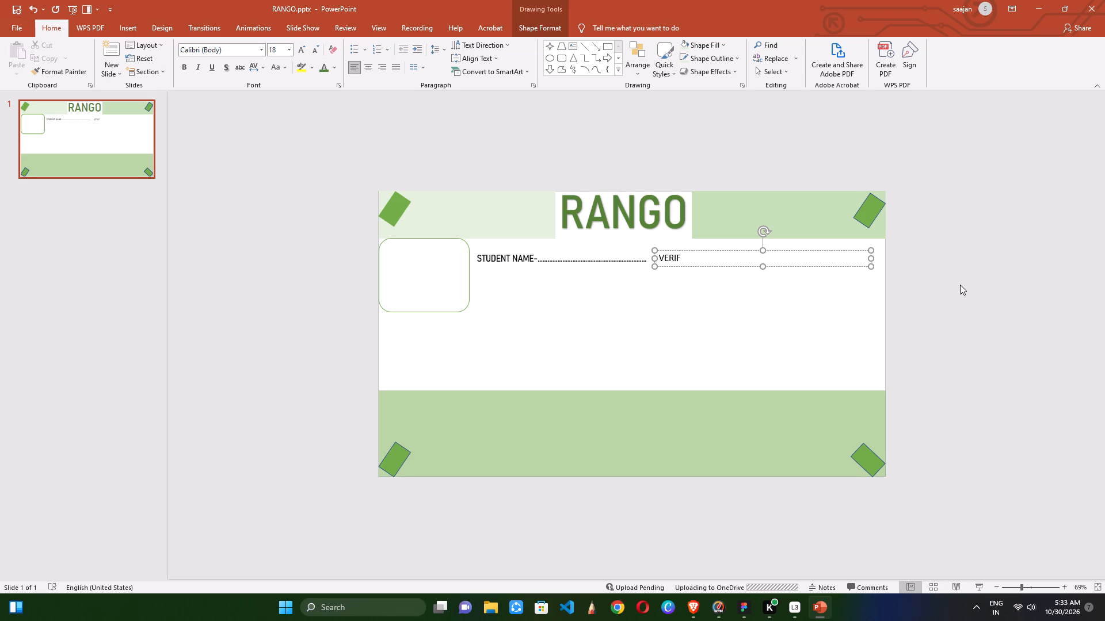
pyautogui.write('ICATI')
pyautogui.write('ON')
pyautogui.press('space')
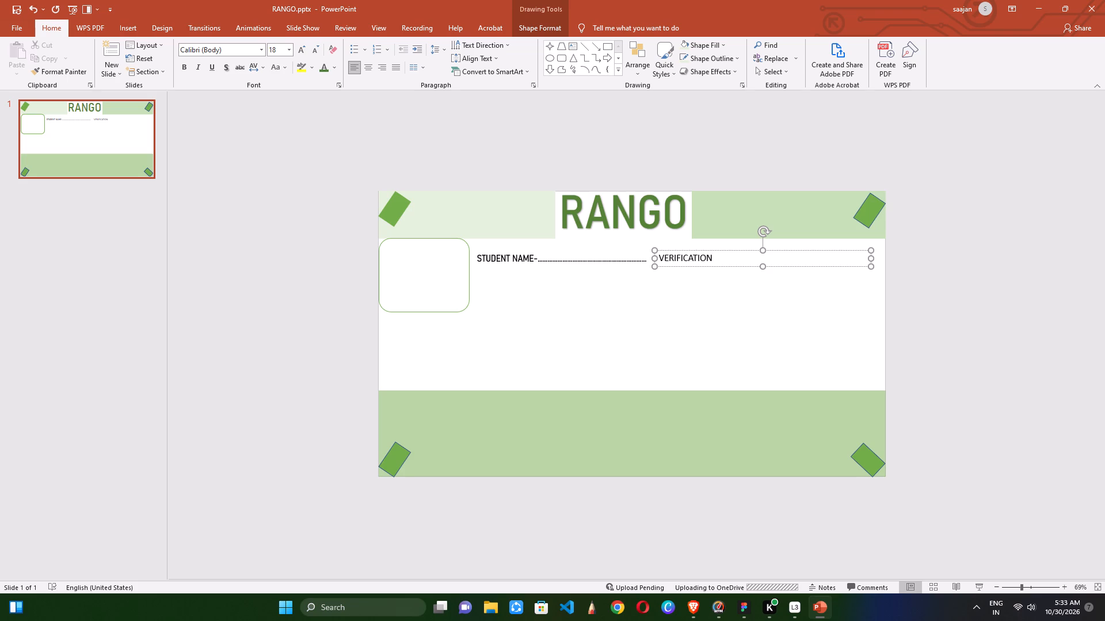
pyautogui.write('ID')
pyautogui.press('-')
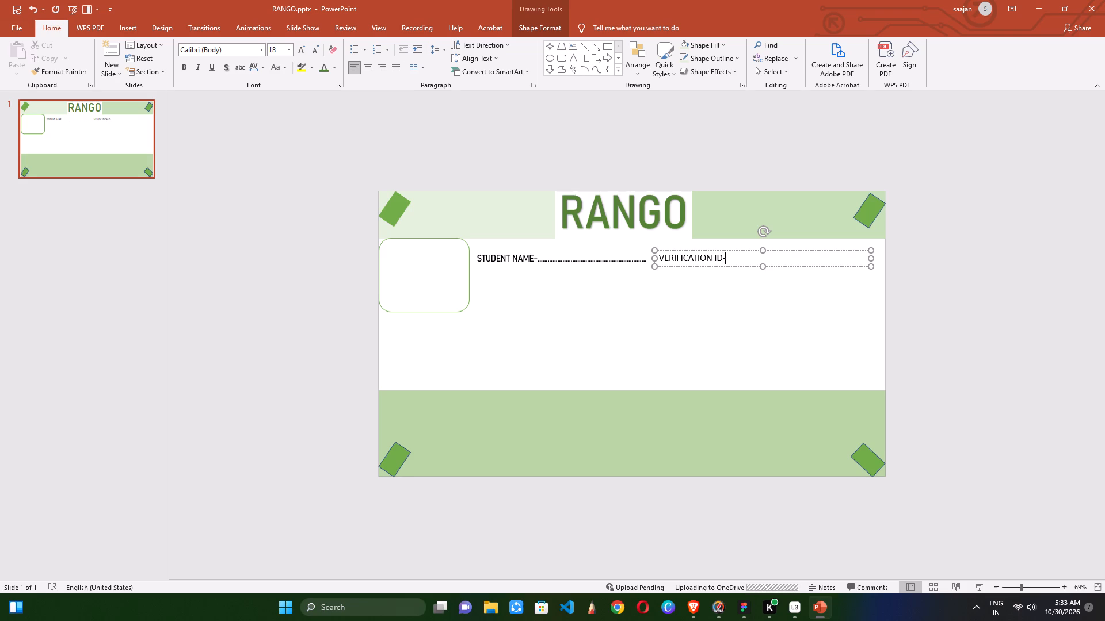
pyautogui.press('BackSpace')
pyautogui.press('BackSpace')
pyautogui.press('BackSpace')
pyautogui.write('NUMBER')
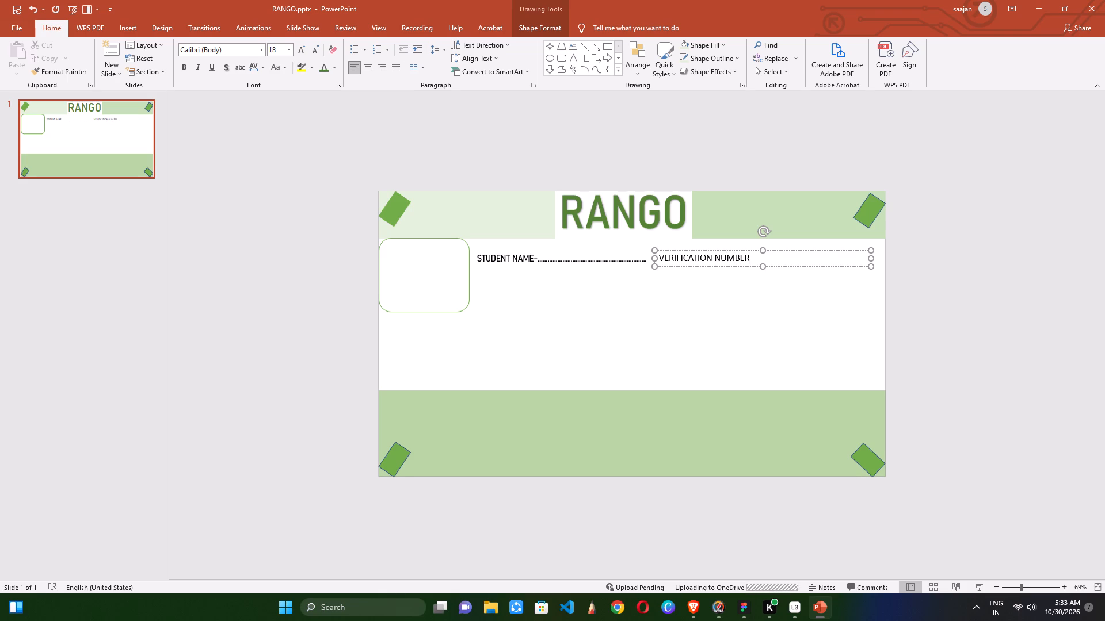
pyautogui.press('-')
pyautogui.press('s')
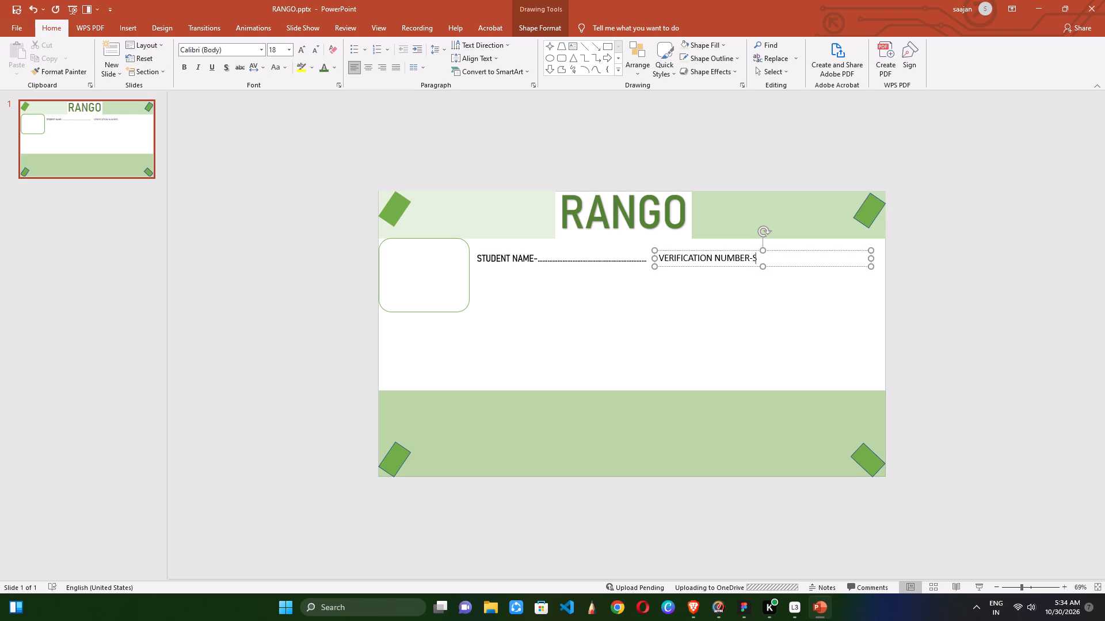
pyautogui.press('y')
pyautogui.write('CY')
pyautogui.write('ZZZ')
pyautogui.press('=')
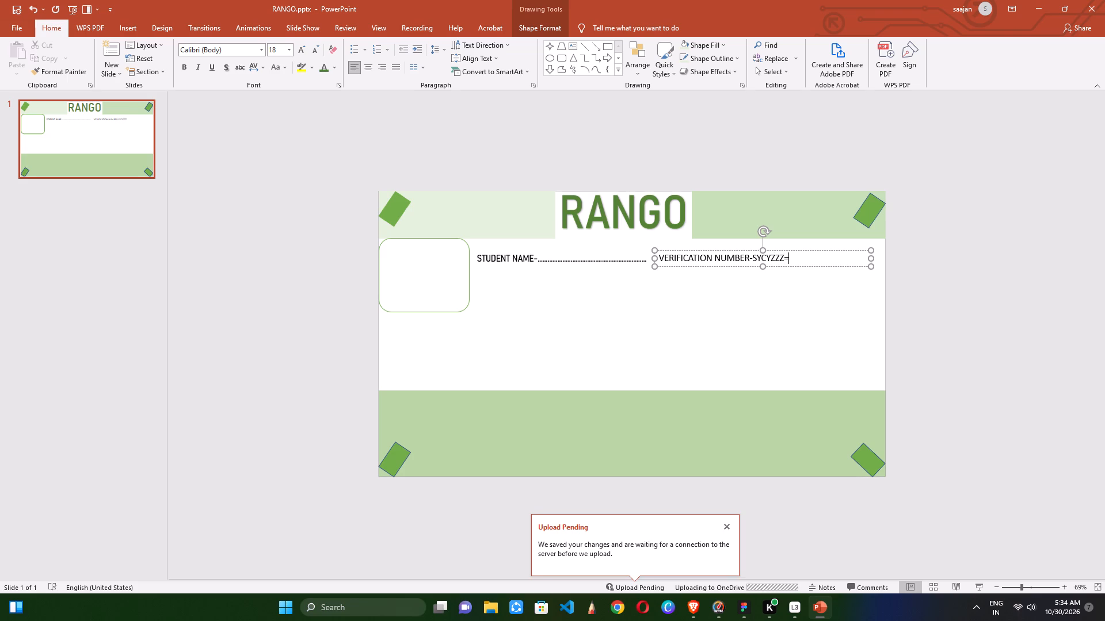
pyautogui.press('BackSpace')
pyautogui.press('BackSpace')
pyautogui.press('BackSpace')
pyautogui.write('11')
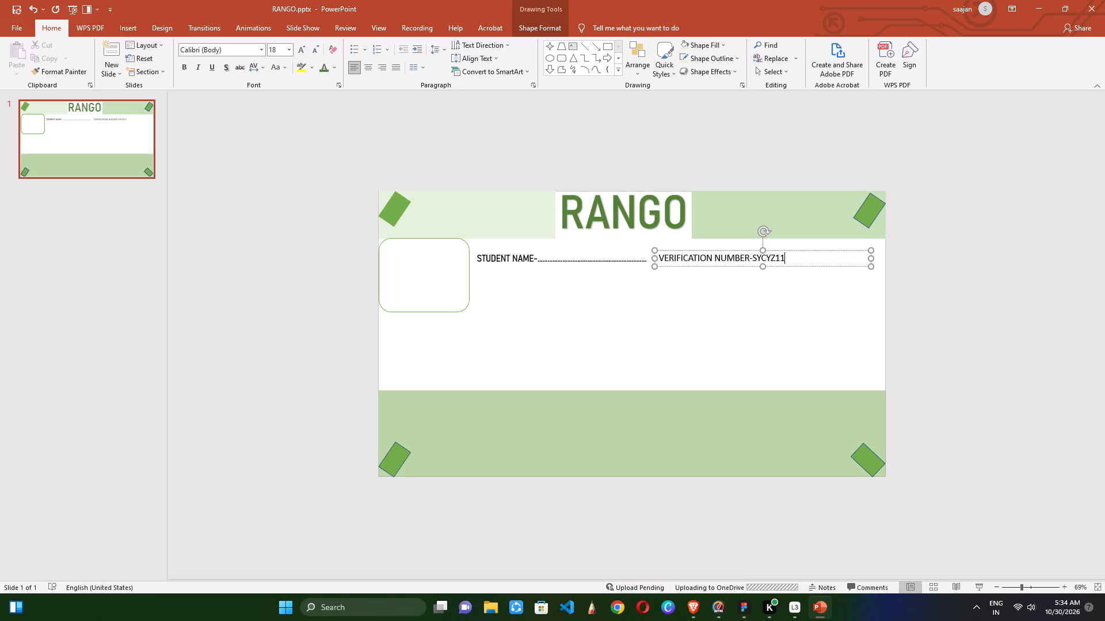
pyautogui.moveTo(660, 257); pyautogui.dragTo(795, 272)
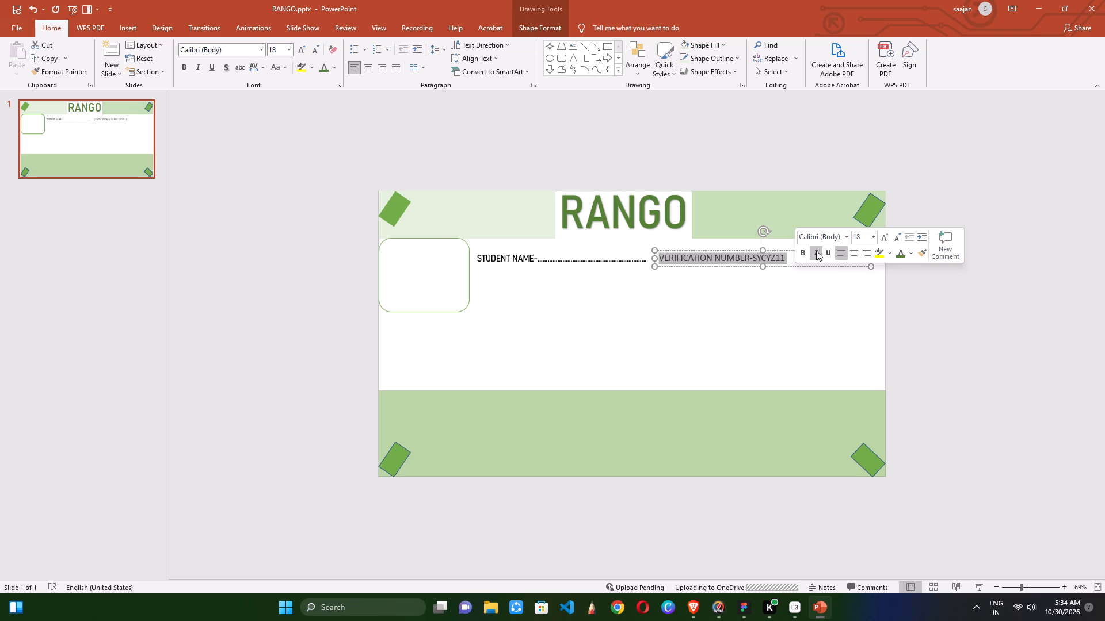
pyautogui.click(846, 236)
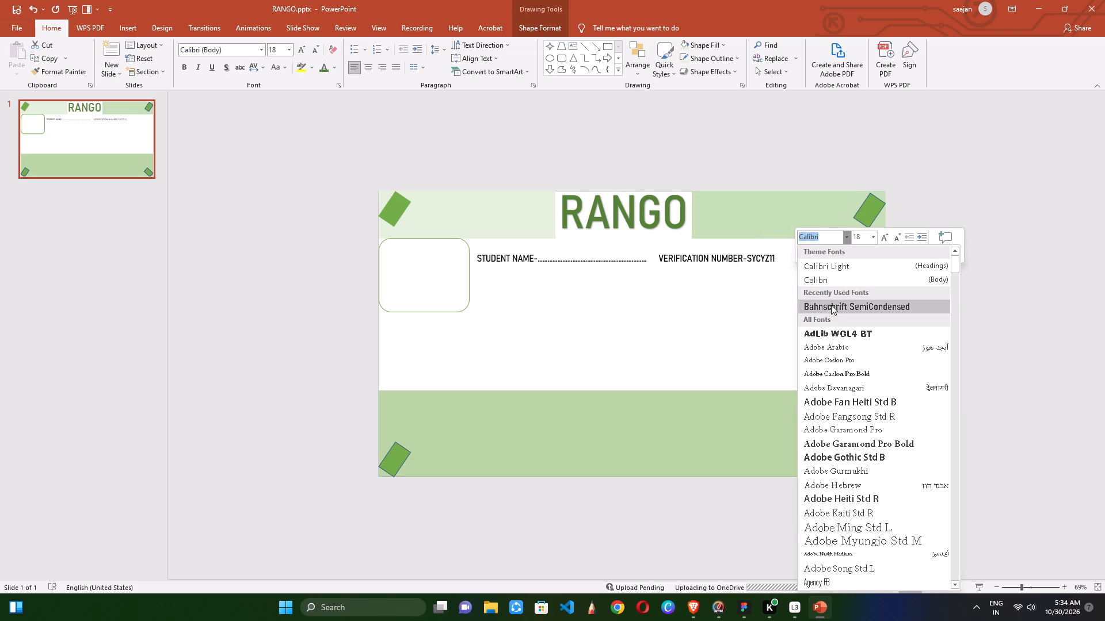
pyautogui.click(831, 305)
pyautogui.click(729, 302)
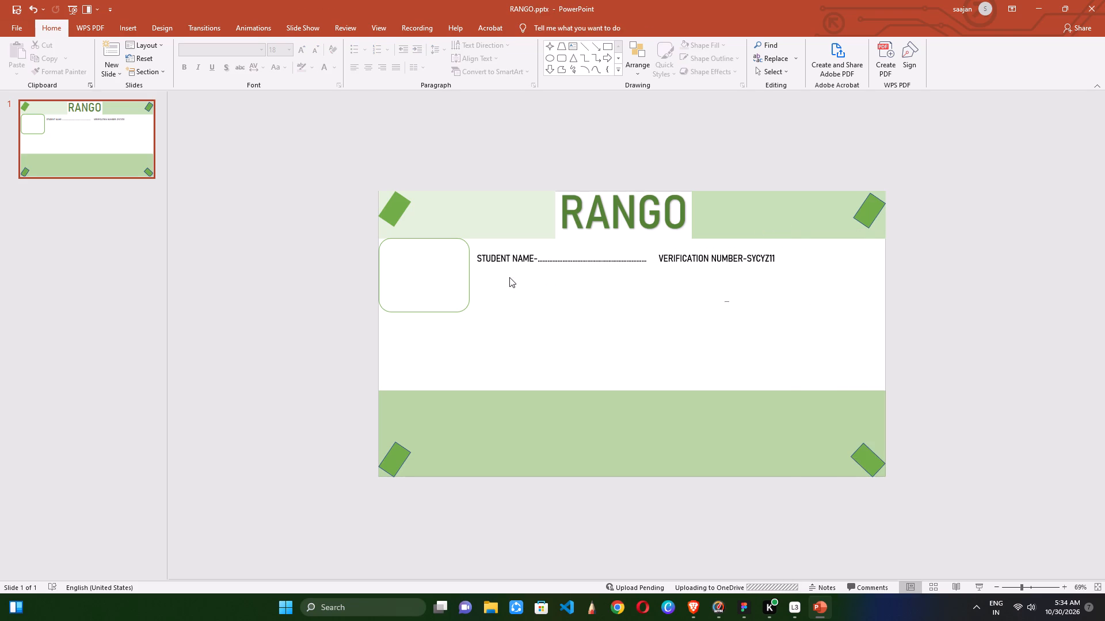
# Draw a text box below the STUDENT NAME line, about as wide as that line, and move it up closer to it.
pyautogui.click(573, 47)
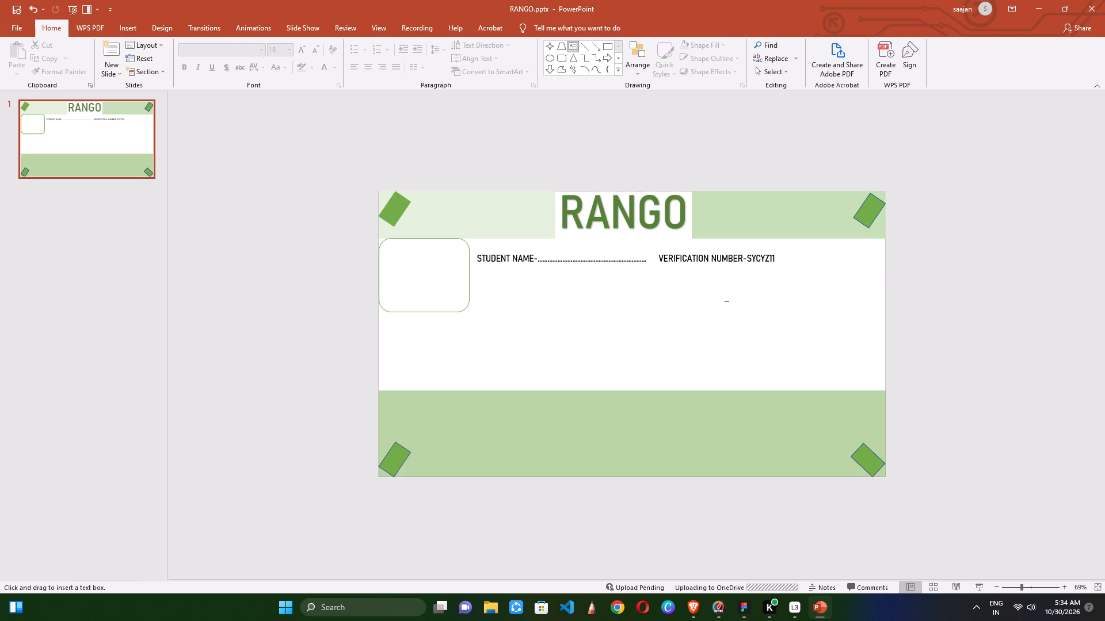
pyautogui.moveTo(475, 290); pyautogui.dragTo(645, 312)
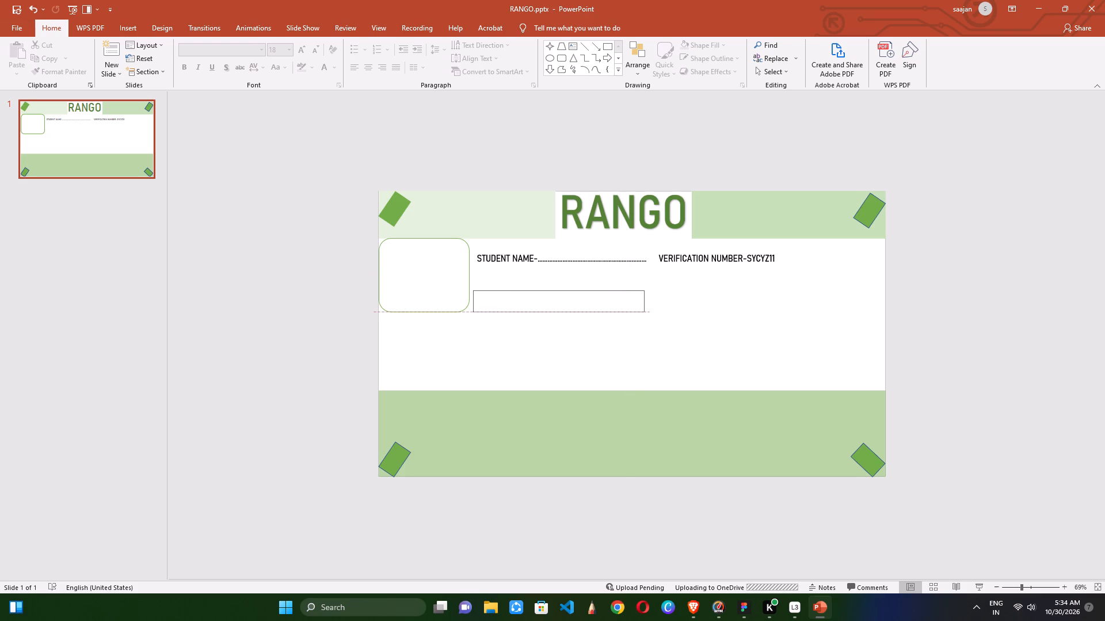
pyautogui.moveTo(645, 312); pyautogui.dragTo(647, 313)
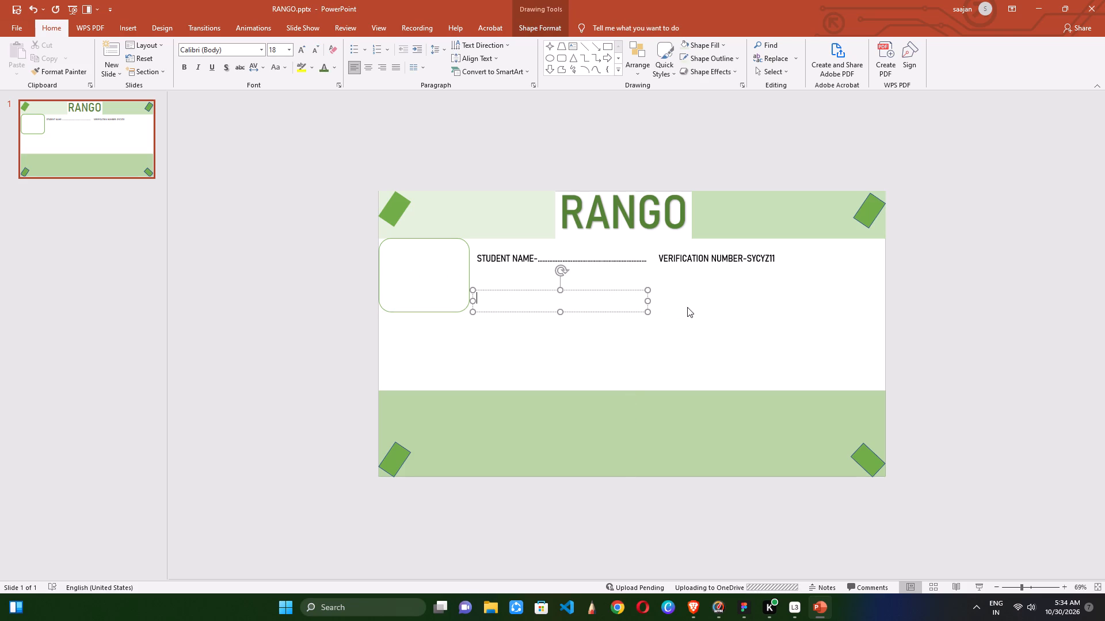
pyautogui.moveTo(522, 300); pyautogui.dragTo(525, 300)
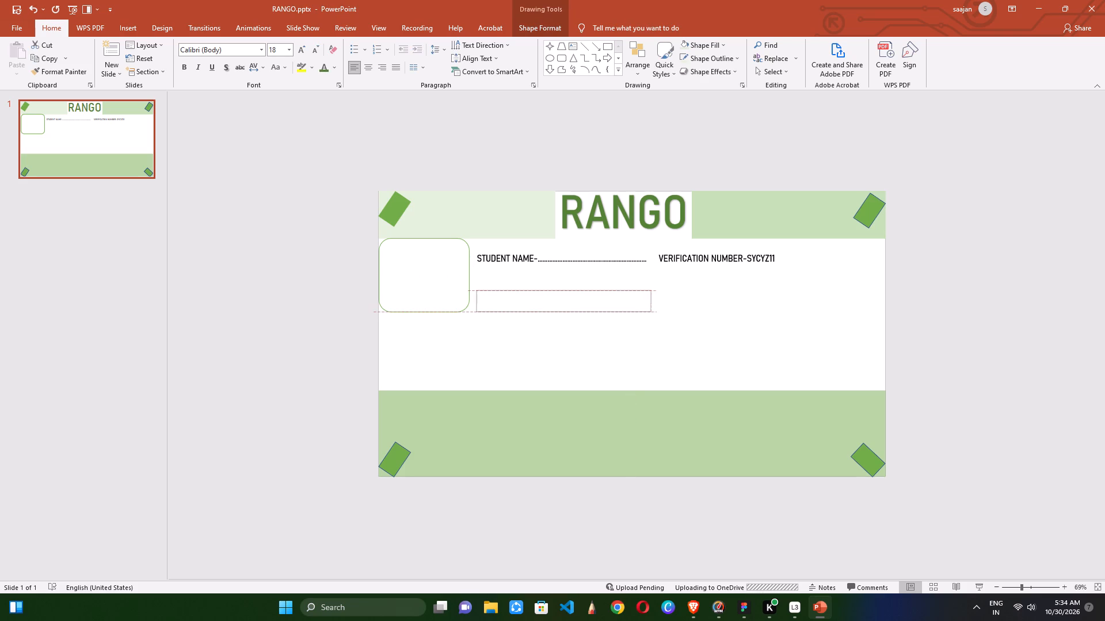
pyautogui.moveTo(525, 300); pyautogui.dragTo(524, 288)
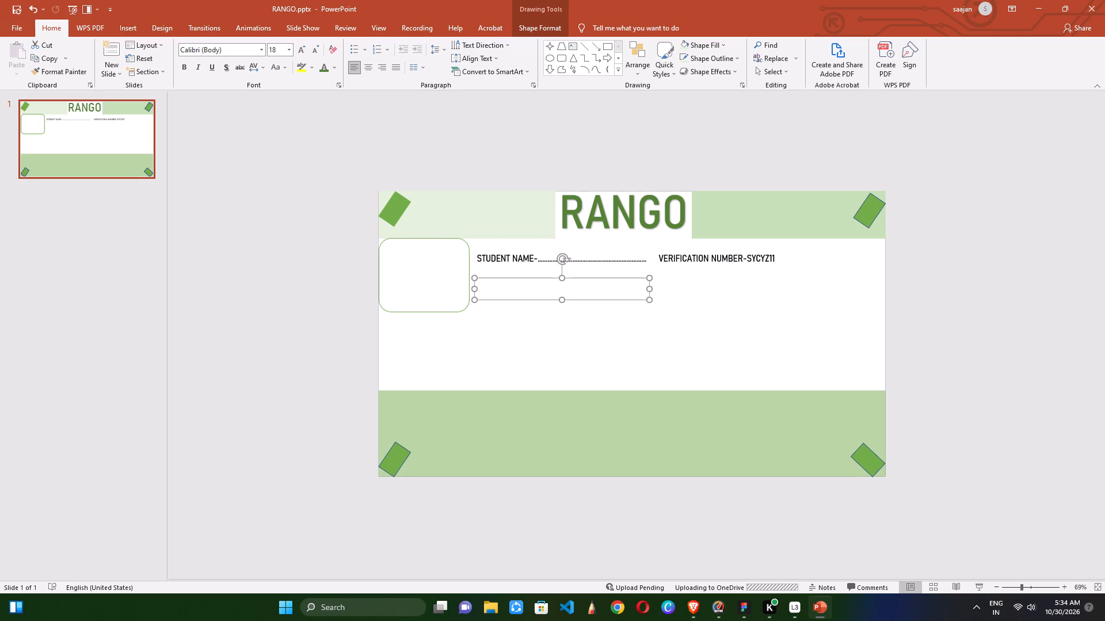
# Enter the label FATHER'S NAME- in the new text box below the STUDENT NAME line.
pyautogui.click(489, 290)
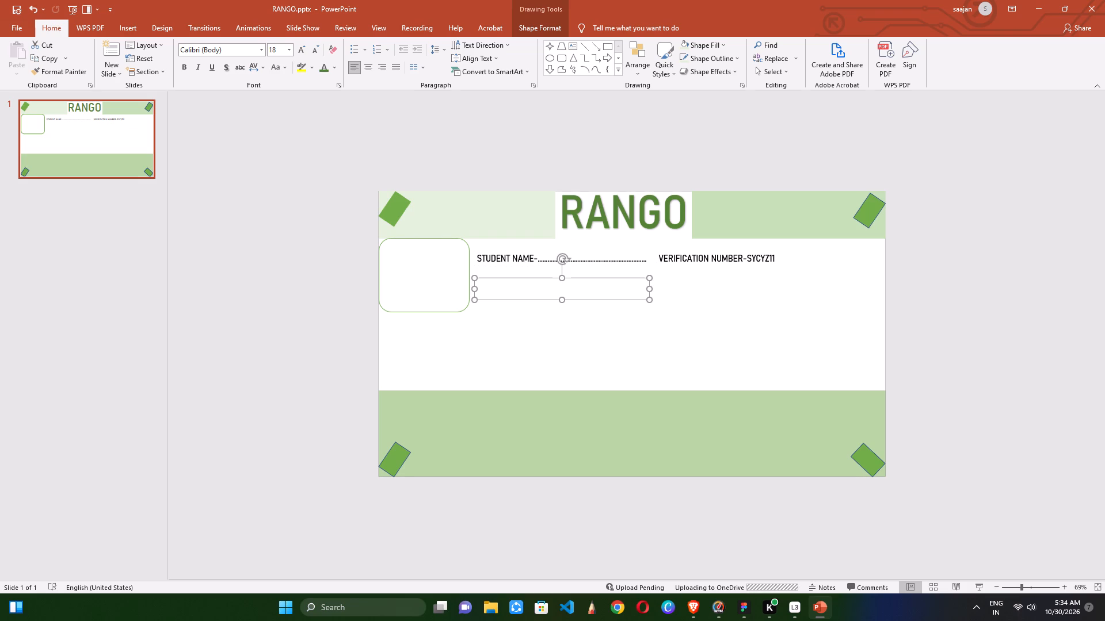
pyautogui.doubleClick(490, 284)
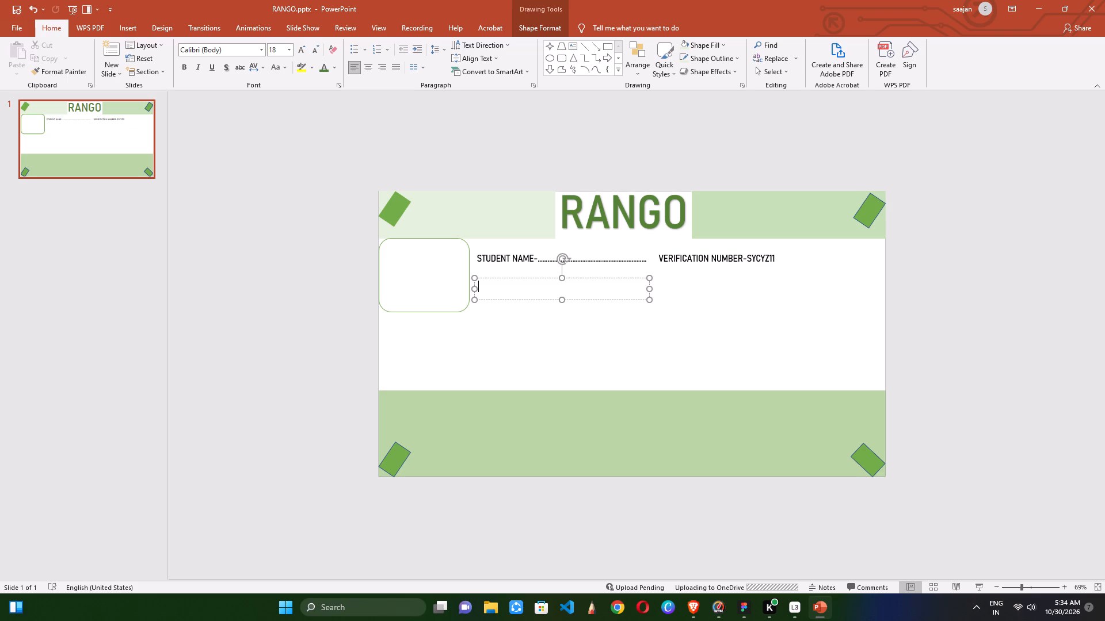
pyautogui.write('FA')
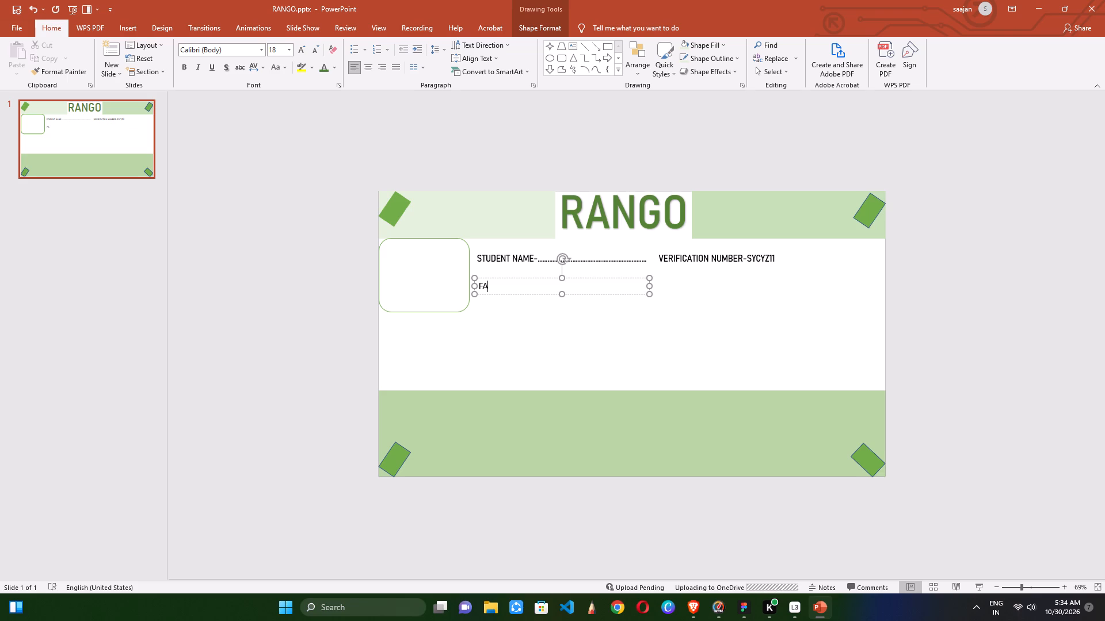
pyautogui.write('THER')
pyautogui.press("'")
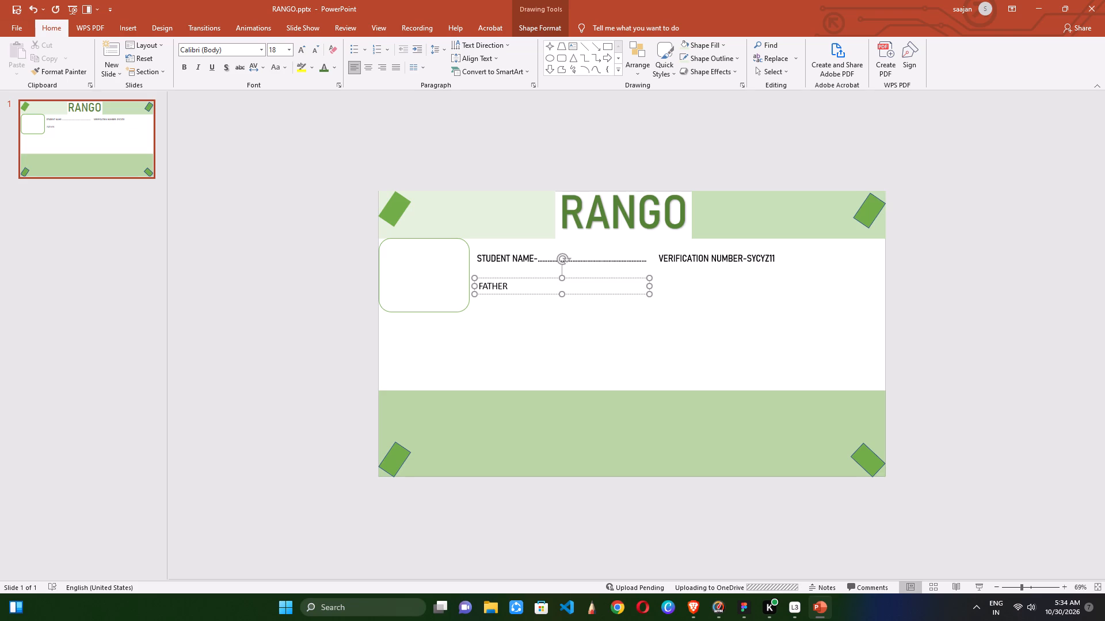
pyautogui.write('S')
pyautogui.press('space')
pyautogui.write('NAME')
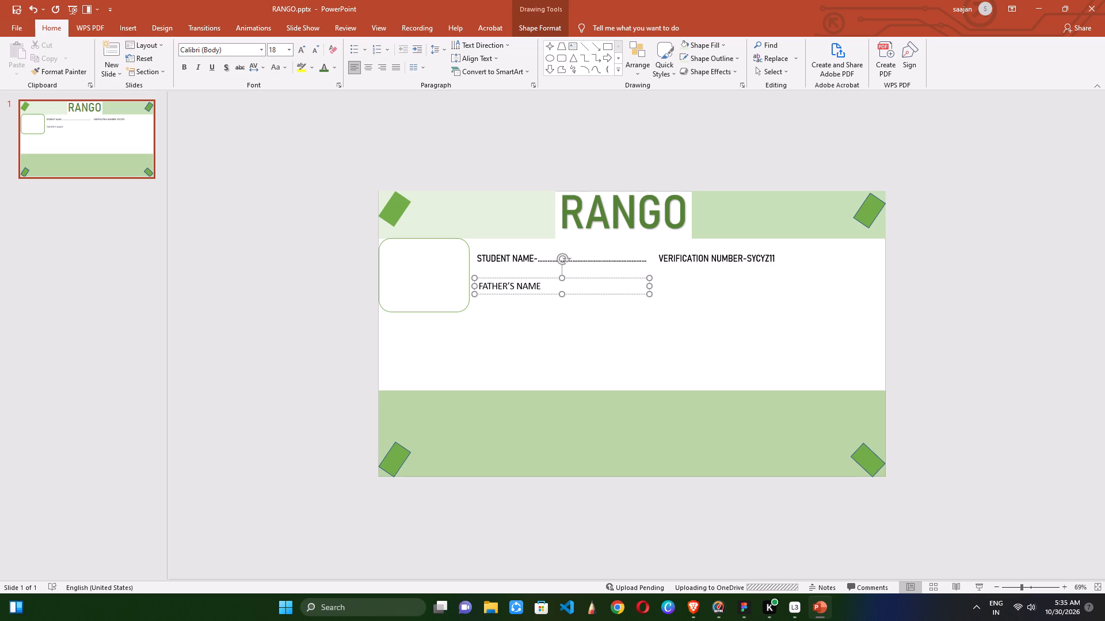
pyautogui.press('-')
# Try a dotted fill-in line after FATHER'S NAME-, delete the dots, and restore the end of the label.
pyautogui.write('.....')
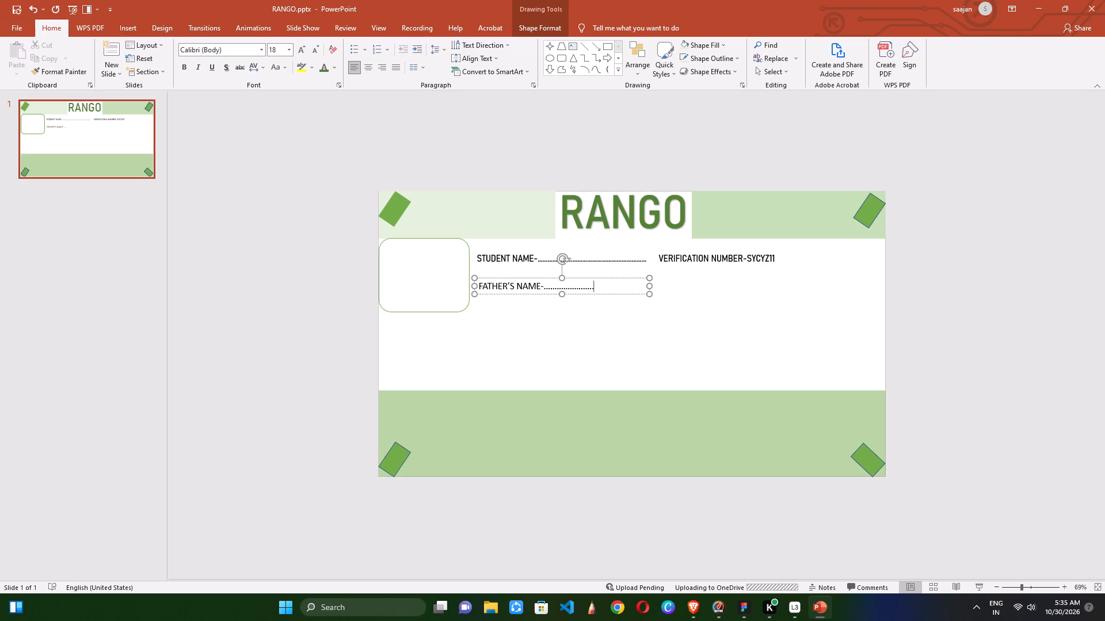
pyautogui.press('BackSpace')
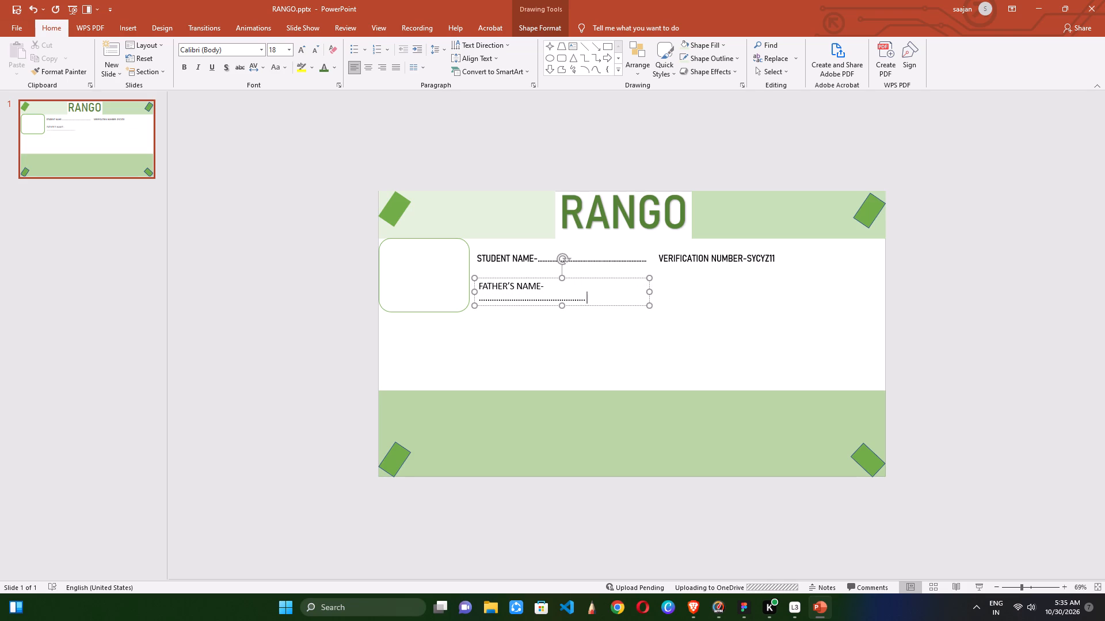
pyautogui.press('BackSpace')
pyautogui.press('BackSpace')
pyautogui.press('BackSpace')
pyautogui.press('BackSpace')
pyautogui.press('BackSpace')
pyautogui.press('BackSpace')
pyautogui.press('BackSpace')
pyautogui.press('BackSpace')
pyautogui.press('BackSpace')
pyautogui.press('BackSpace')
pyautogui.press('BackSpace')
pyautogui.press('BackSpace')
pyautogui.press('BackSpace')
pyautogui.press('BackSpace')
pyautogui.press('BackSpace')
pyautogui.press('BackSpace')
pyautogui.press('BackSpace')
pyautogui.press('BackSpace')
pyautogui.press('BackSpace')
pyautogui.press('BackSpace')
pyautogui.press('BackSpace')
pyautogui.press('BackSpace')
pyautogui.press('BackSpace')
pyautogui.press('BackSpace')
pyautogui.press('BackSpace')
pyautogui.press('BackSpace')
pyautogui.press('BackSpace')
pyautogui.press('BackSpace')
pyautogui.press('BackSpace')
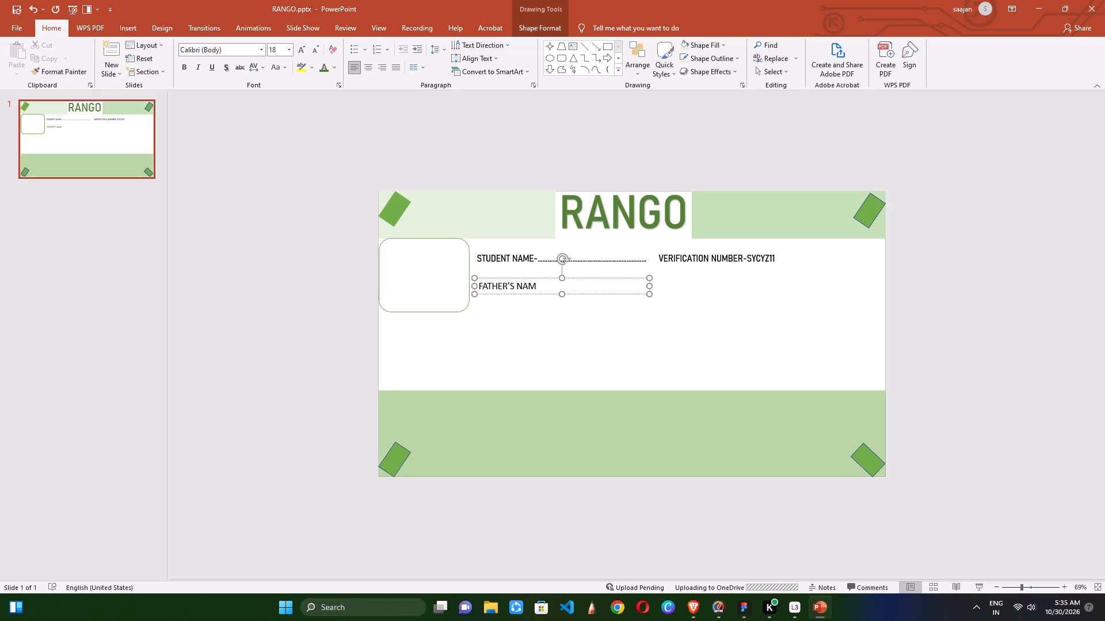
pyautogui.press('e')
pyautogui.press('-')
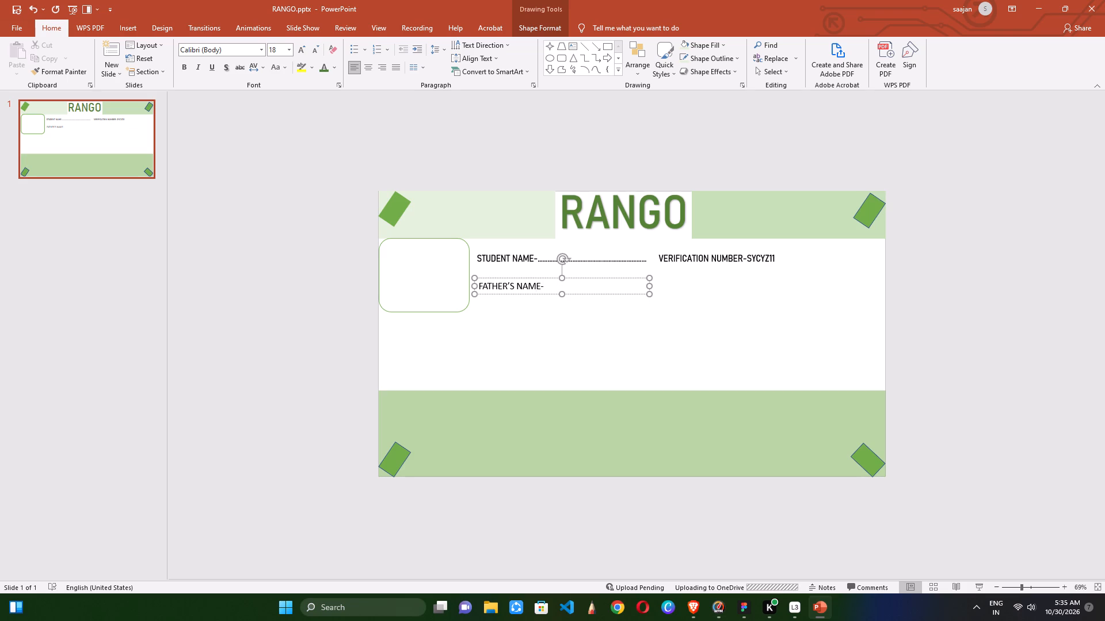
# Add a dotted fill-in line after FATHER'S NAME-, about as long as the dotted part of the STUDENT NAME line.
pyautogui.write('...')
pyautogui.press('.')
pyautogui.press('.')
pyautogui.press('.')
pyautogui.press('.')
pyautogui.press('.')
pyautogui.press('.')
pyautogui.press('.')
pyautogui.press('.')
pyautogui.press('.')
pyautogui.press('.')
pyautogui.press('.')
pyautogui.press('.')
pyautogui.press('.')
pyautogui.press('.')
pyautogui.press('.')
pyautogui.press('.')
pyautogui.press('.')
pyautogui.press('.')
pyautogui.press('.')
pyautogui.press('.')
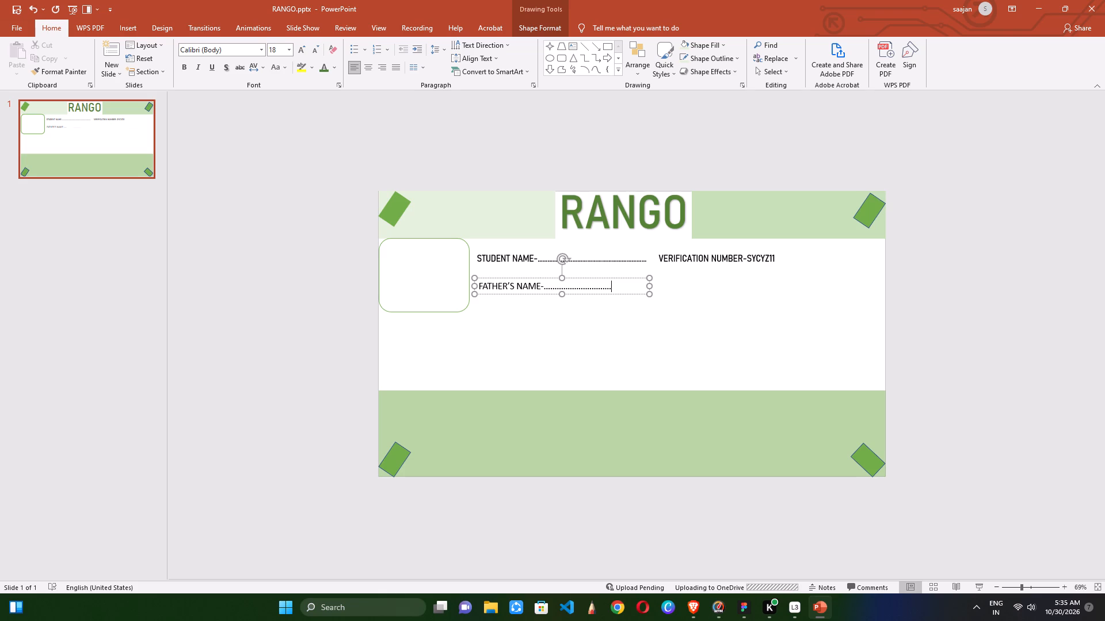
pyautogui.press('.')
pyautogui.press('.')
pyautogui.press('.')
pyautogui.press('.')
pyautogui.press('.')
pyautogui.press('.')
pyautogui.press('.')
pyautogui.write('.........')
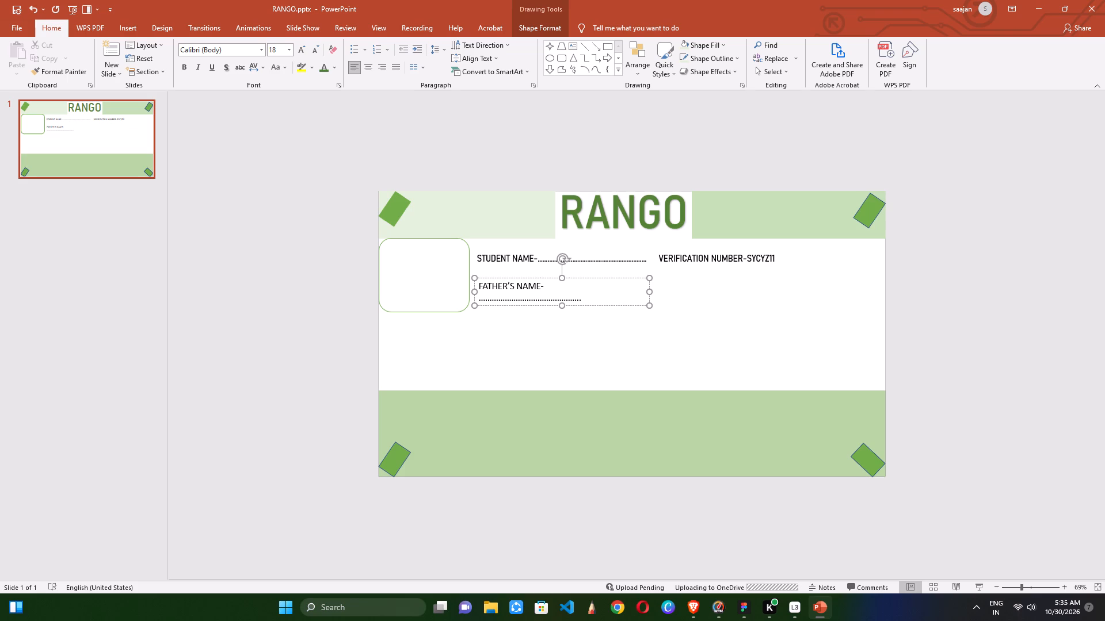
# Widen the FATHER'S NAME text box slightly so that the label and its dots fit on one line.
pyautogui.click(650, 292)
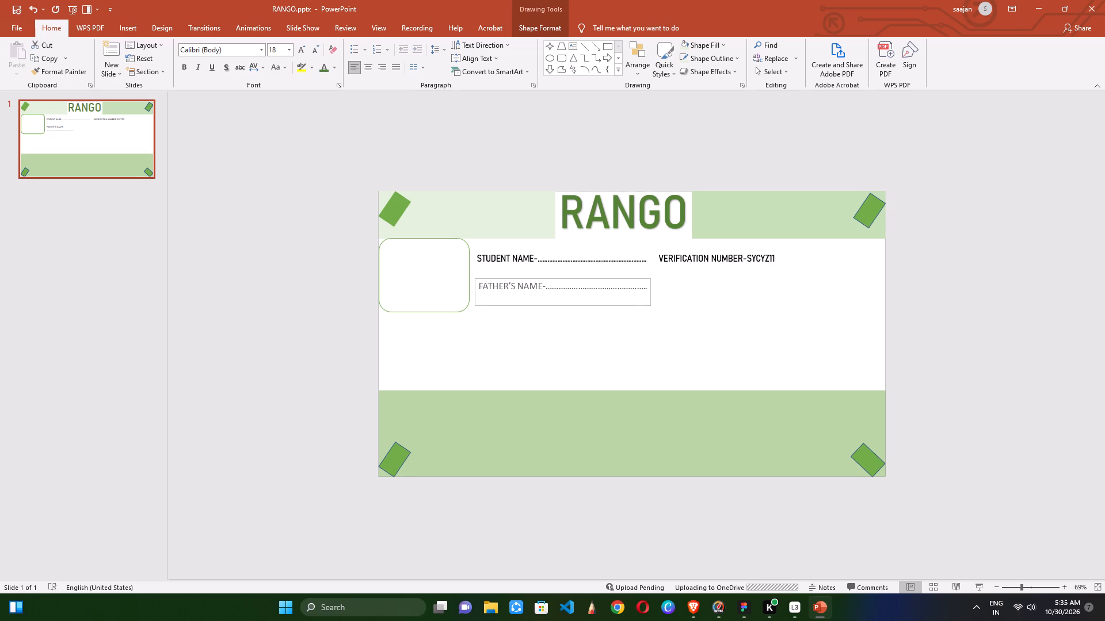
pyautogui.click(681, 299)
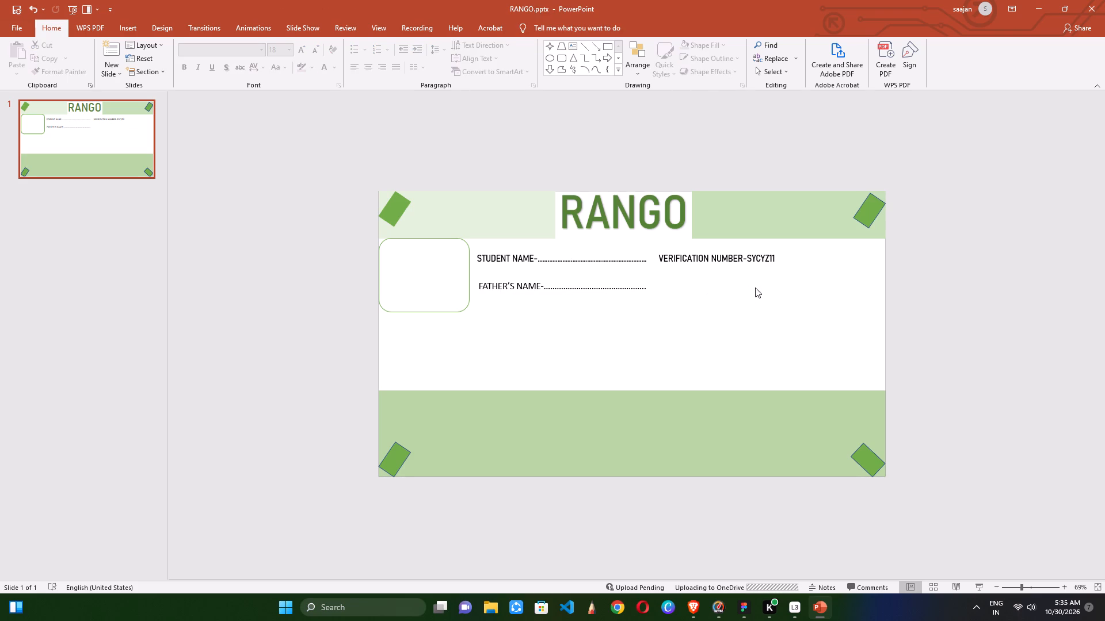
# Draw a text box beside the FATHER'S NAME line, beneath VERIFICATION NUMBER, and enlarge it slightly upward and to both sides.
pyautogui.click(574, 47)
pyautogui.moveTo(659, 277); pyautogui.dragTo(720, 294)
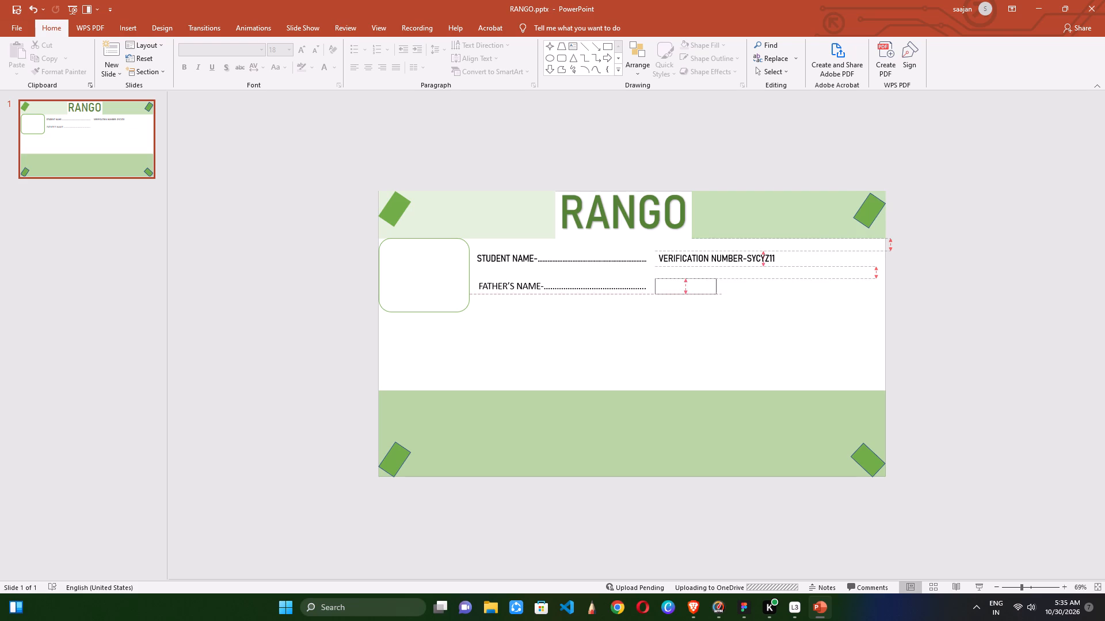
pyautogui.moveTo(720, 294); pyautogui.dragTo(788, 295)
pyautogui.click(657, 279)
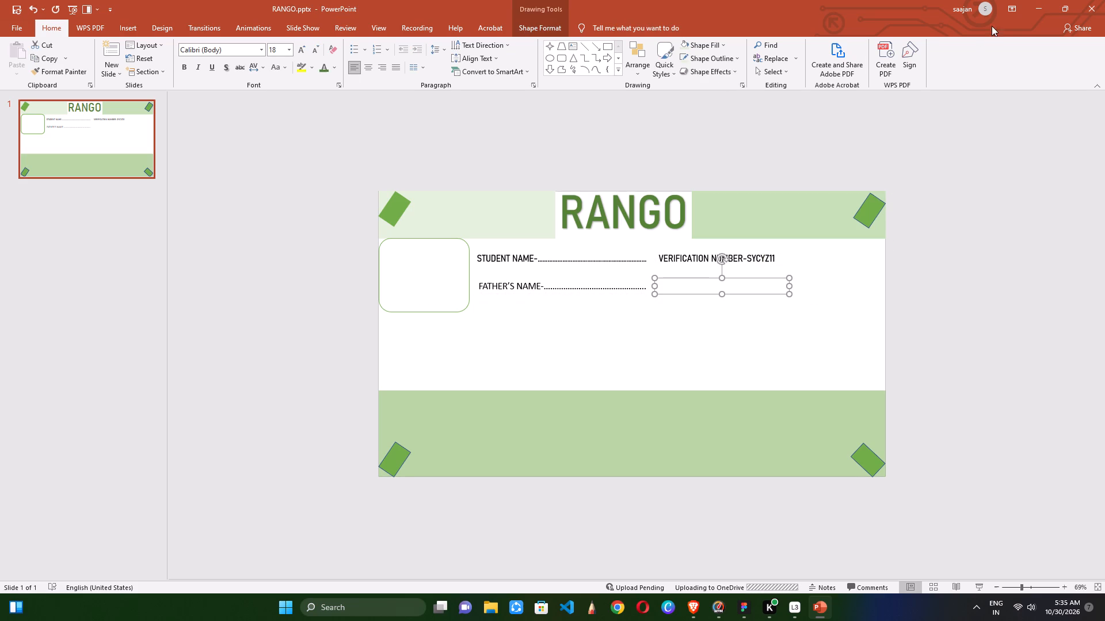
pyautogui.click(679, 285)
pyautogui.moveTo(654, 278); pyautogui.dragTo(653, 271)
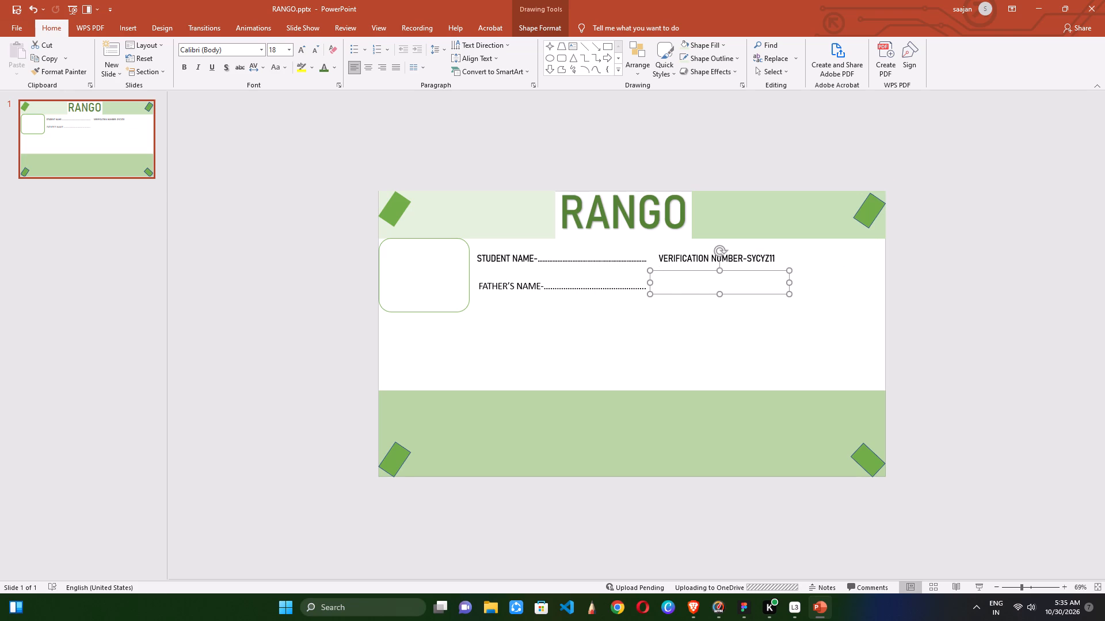
pyautogui.doubleClick(676, 281)
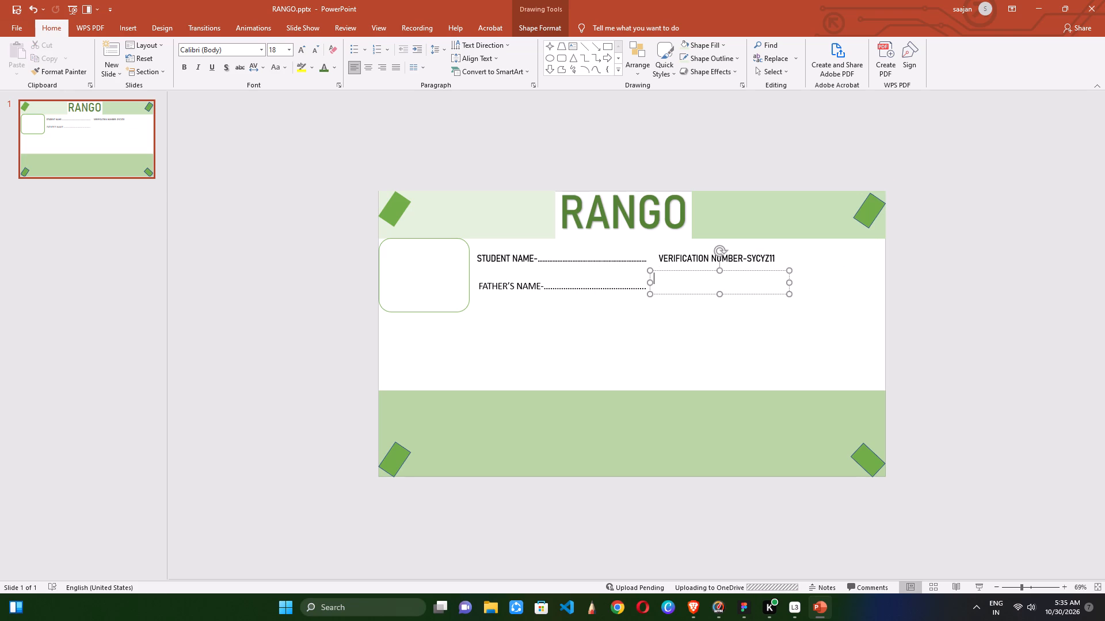
pyautogui.doubleClick(661, 286)
pyautogui.click(658, 287)
pyautogui.moveTo(788, 281); pyautogui.dragTo(800, 278)
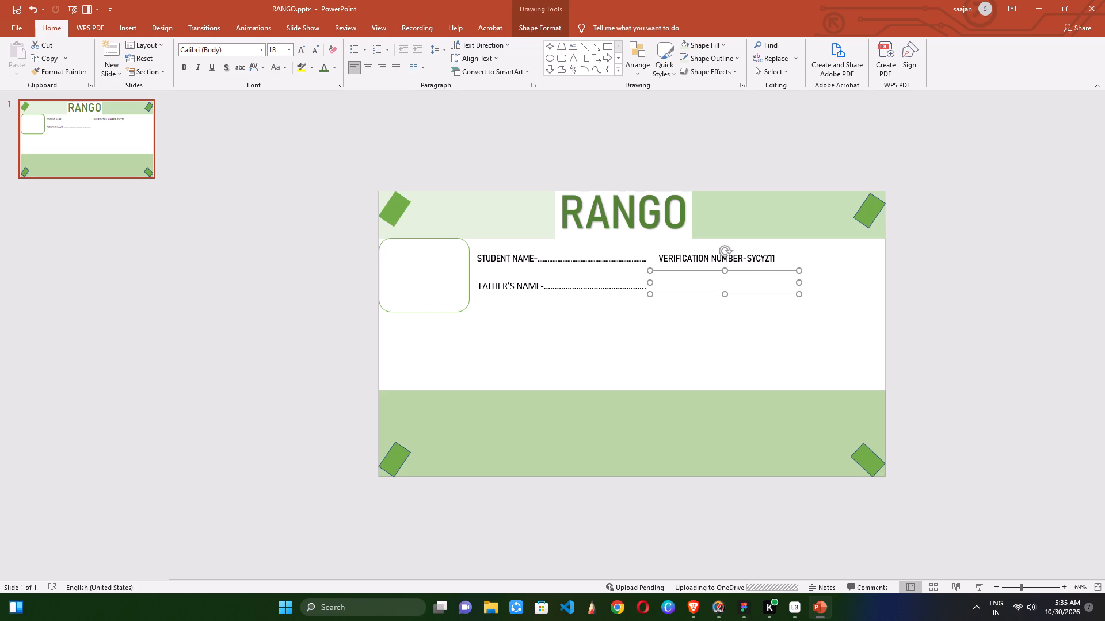
# Enter MOTHER'S NAME in the new text box, followed directly by a dotted fill-in line of about thirty dots.
pyautogui.doubleClick(668, 285)
pyautogui.press('m')
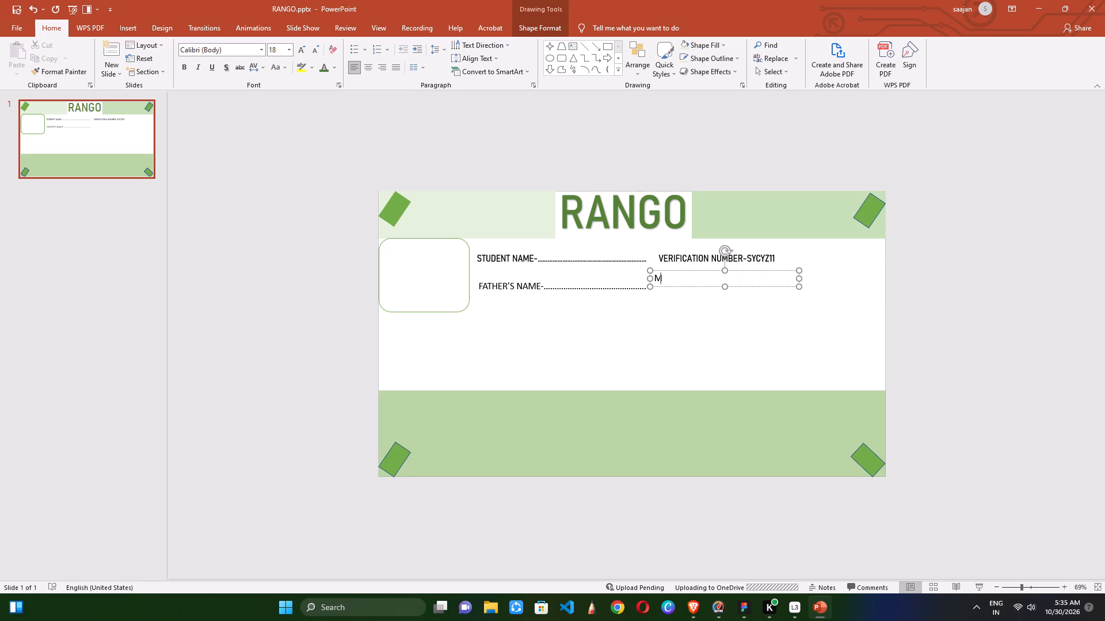
pyautogui.write('OTHER')
pyautogui.press(';')
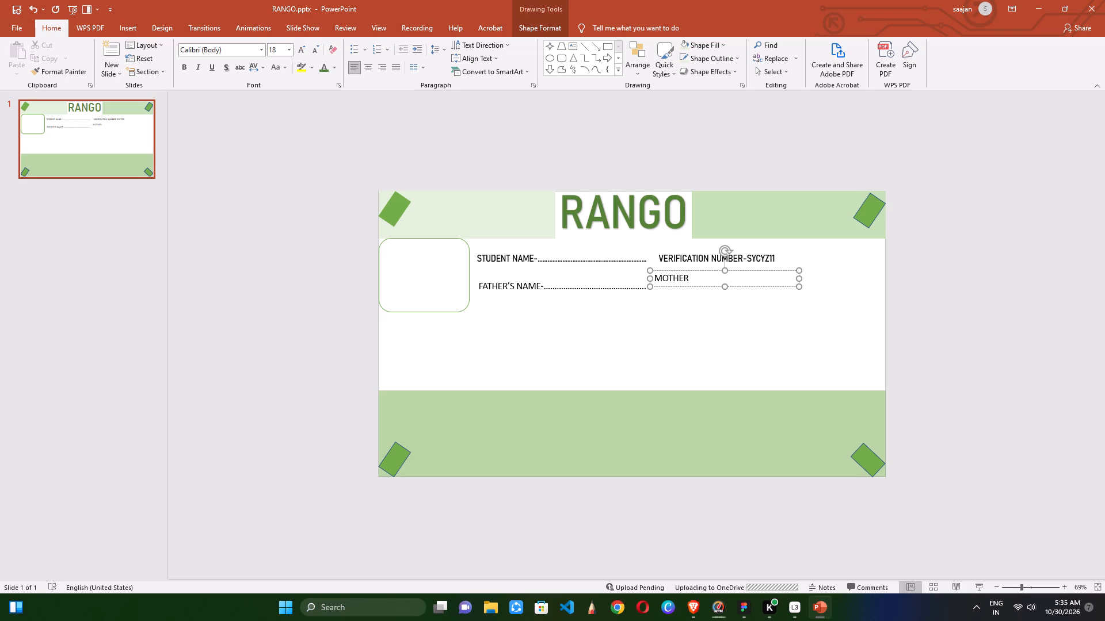
pyautogui.press('BackSpace')
pyautogui.write("'S")
pyautogui.press('space')
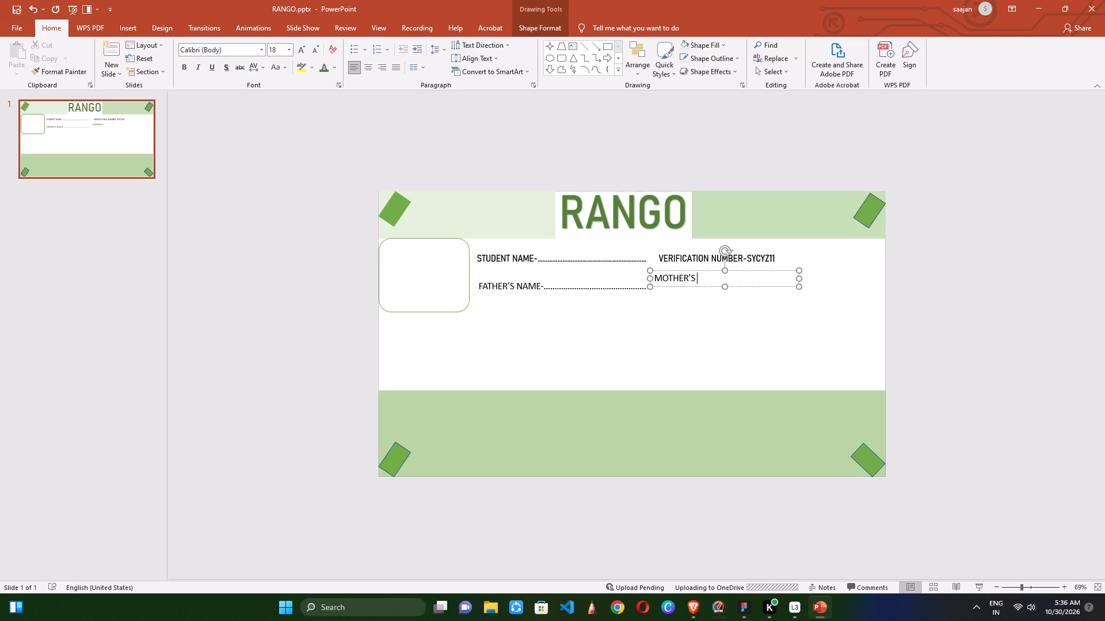
pyautogui.write('NAME')
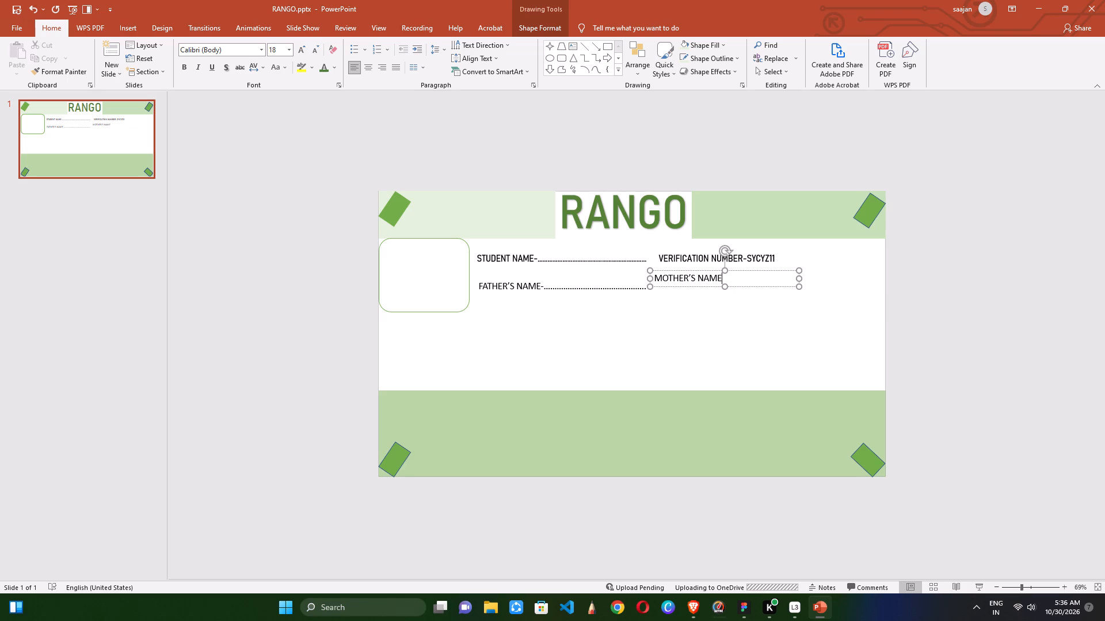
pyautogui.write('..')
pyautogui.write('.....')
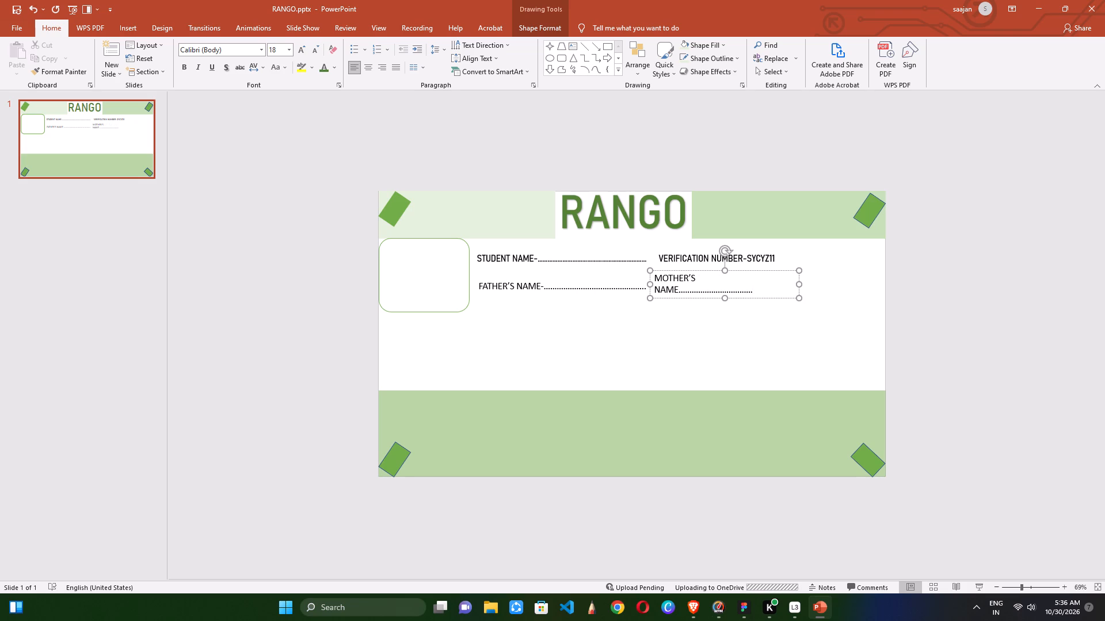
# Widen the MOTHER'S NAME text box so its text fits on one line, and align it beneath VERIFICATION NUMBER, level with FATHER'S NAME.
pyautogui.moveTo(799, 296); pyautogui.dragTo(814, 301)
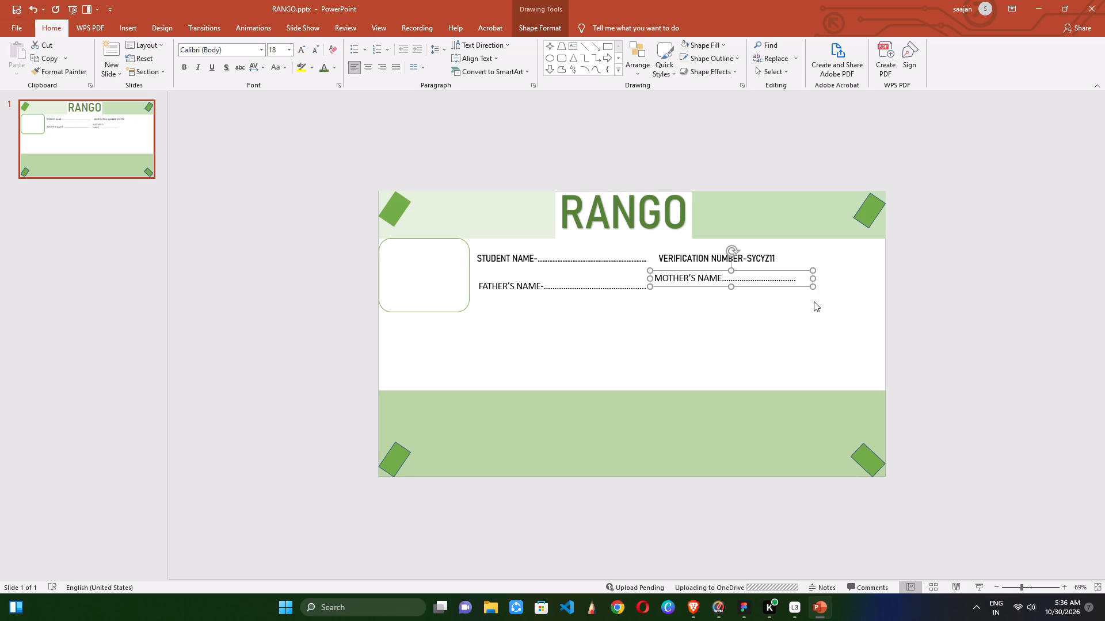
pyautogui.moveTo(806, 282); pyautogui.dragTo(805, 289)
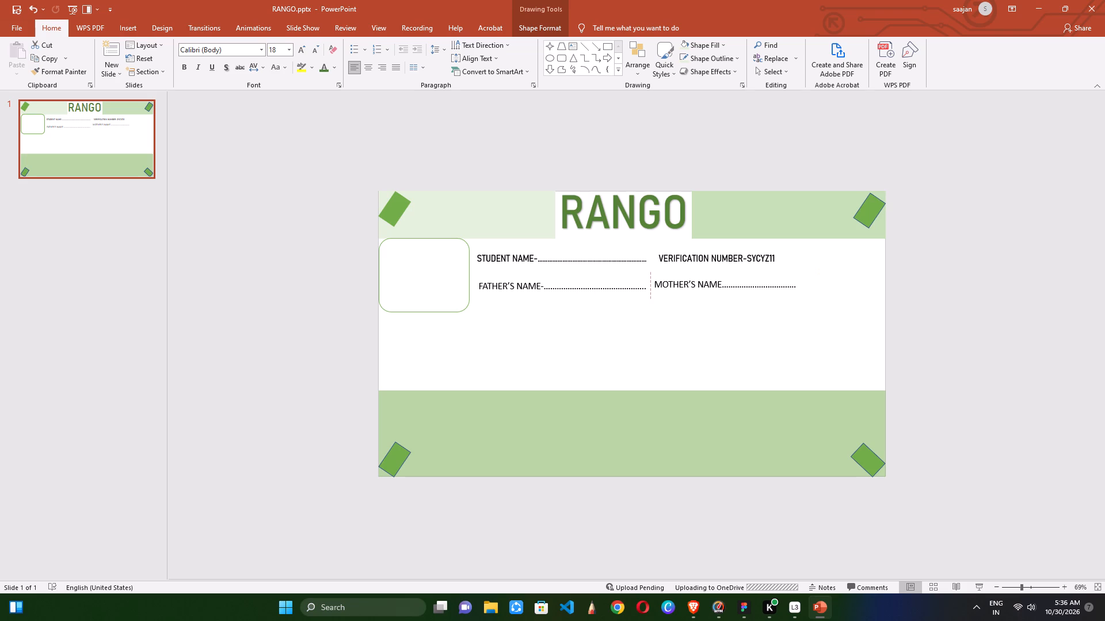
pyautogui.moveTo(805, 289); pyautogui.dragTo(801, 291)
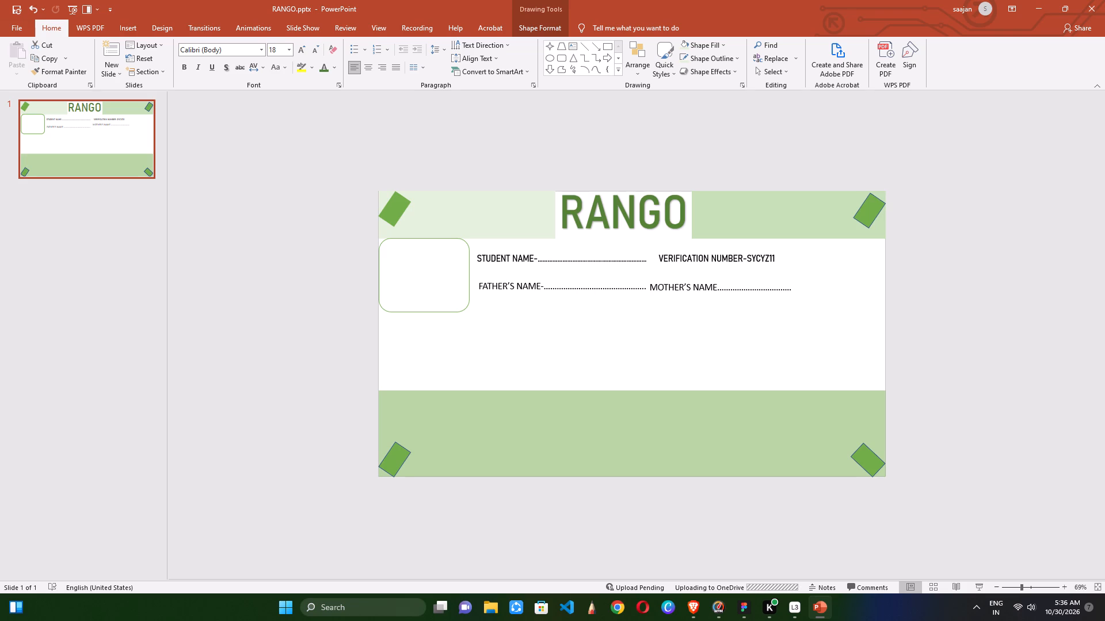
pyautogui.moveTo(801, 291); pyautogui.dragTo(811, 288)
pyautogui.click(804, 308)
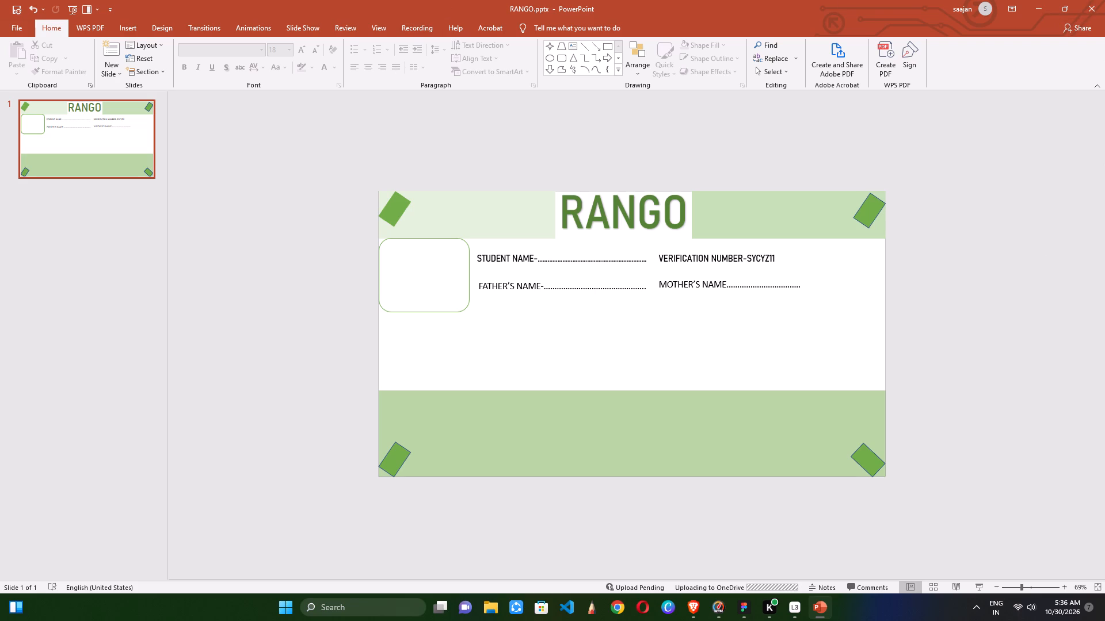
# Set the font of the FATHER'S NAME and MOTHER'S NAME lines to Bahnschrift SemiCondensed.
pyautogui.moveTo(479, 286); pyautogui.dragTo(729, 275)
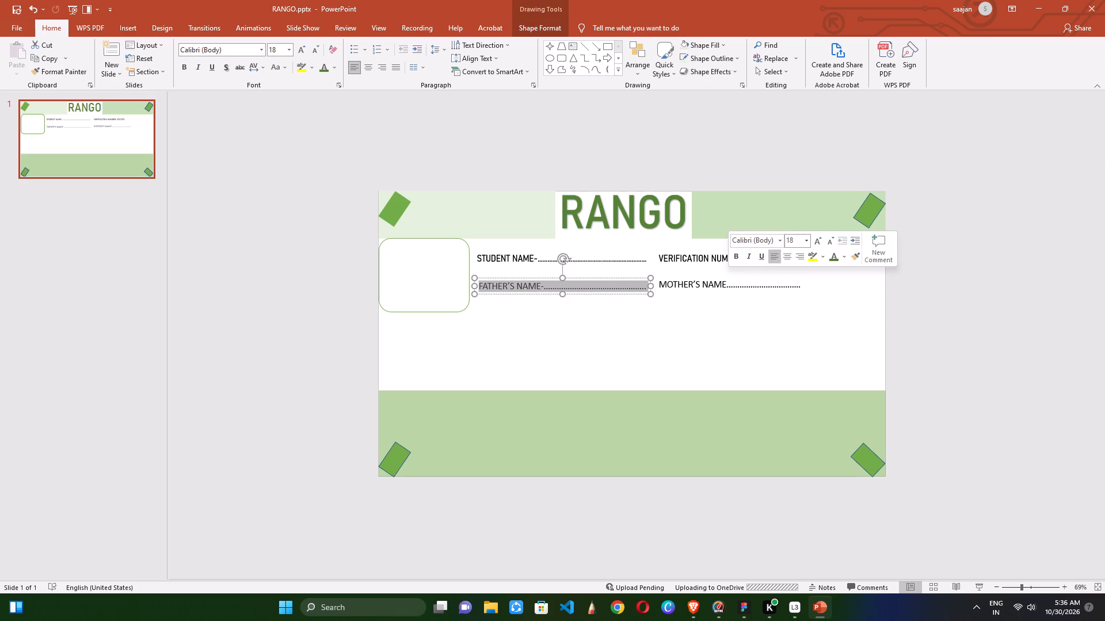
pyautogui.click(776, 243)
pyautogui.click(780, 239)
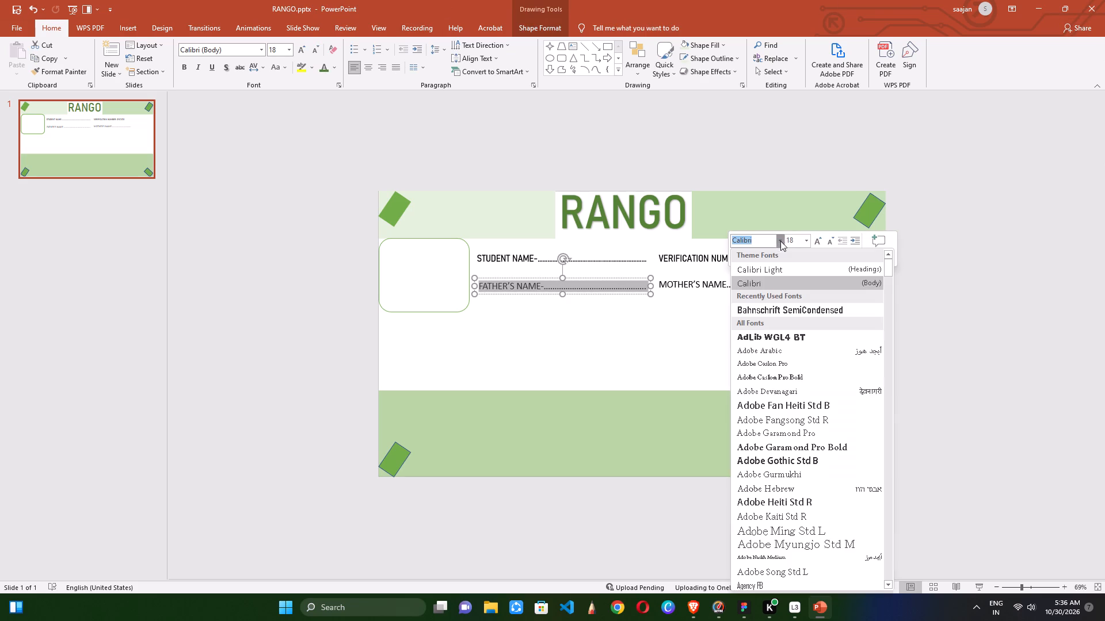
pyautogui.click(763, 306)
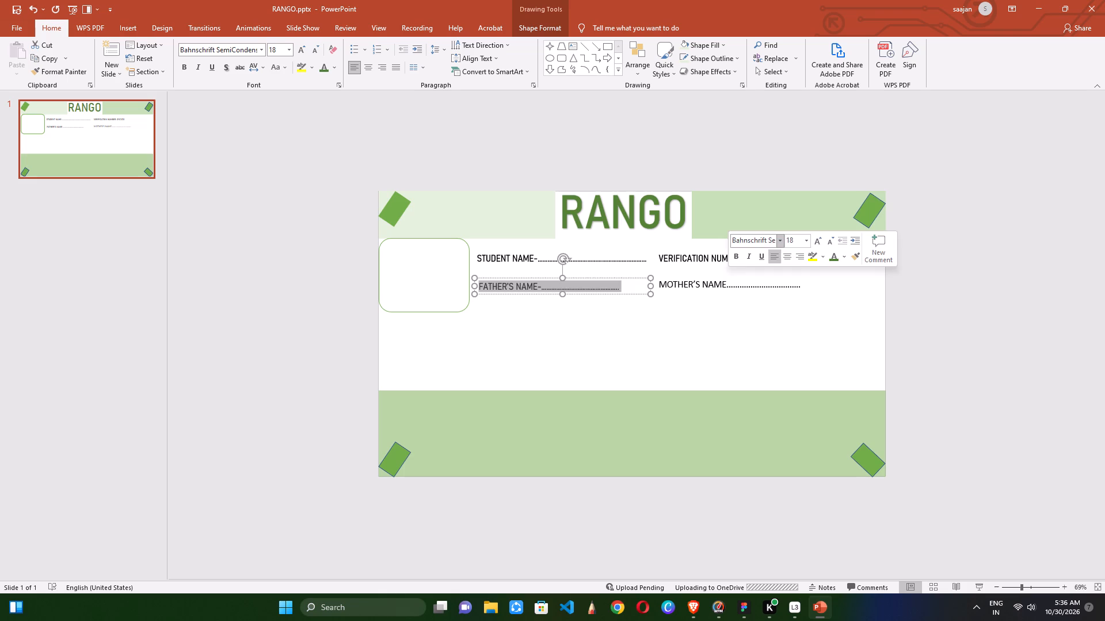
pyautogui.tripleClick(708, 287)
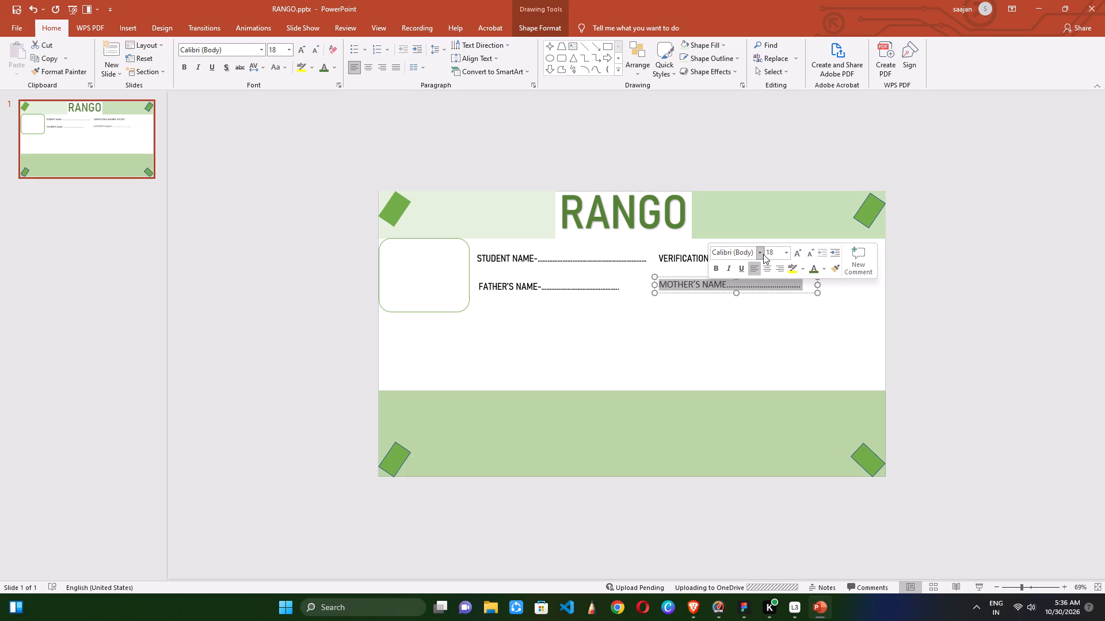
pyautogui.click(761, 254)
pyautogui.click(749, 319)
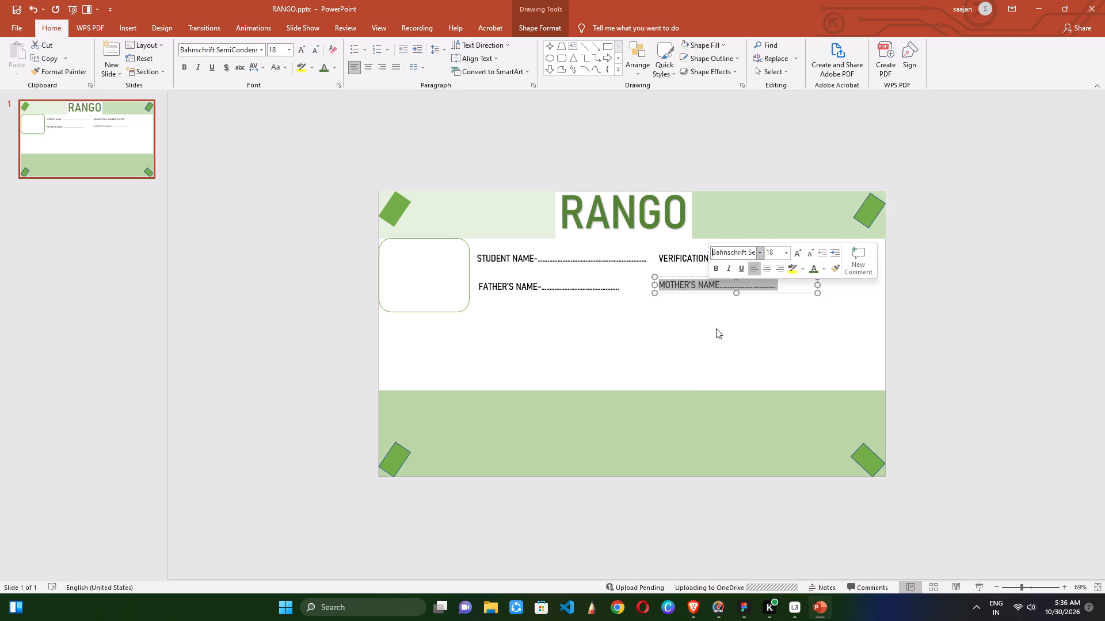
pyautogui.click(715, 328)
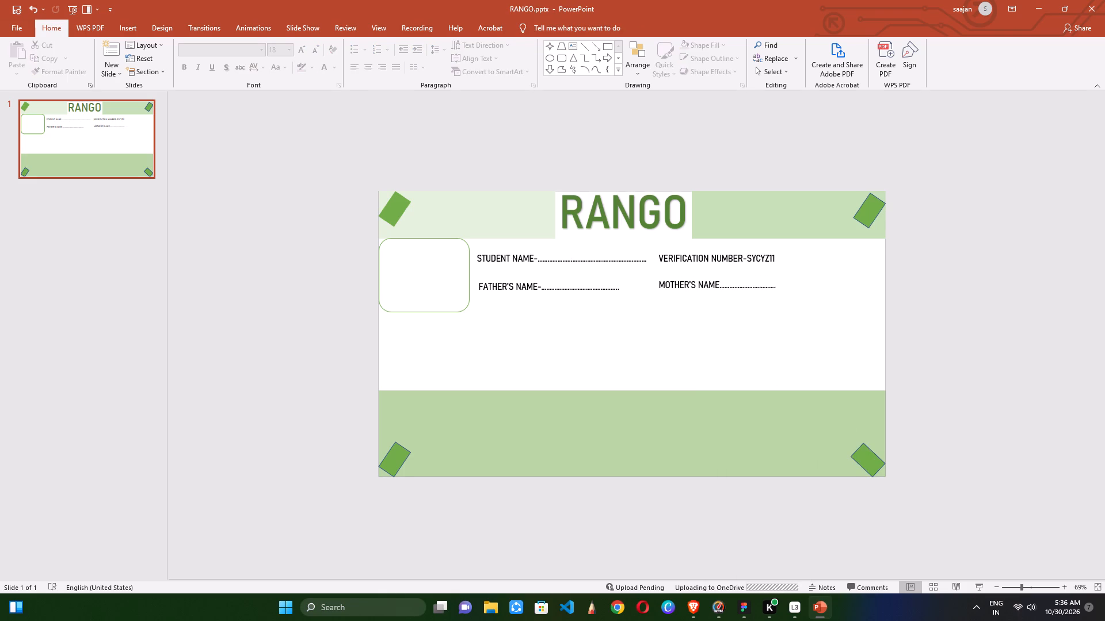
# Extend the dots after FATHER'S NAME- until they end roughly level with the STUDENT NAME line, keeping them on one line.
pyautogui.click(622, 286)
pyautogui.click(622, 287)
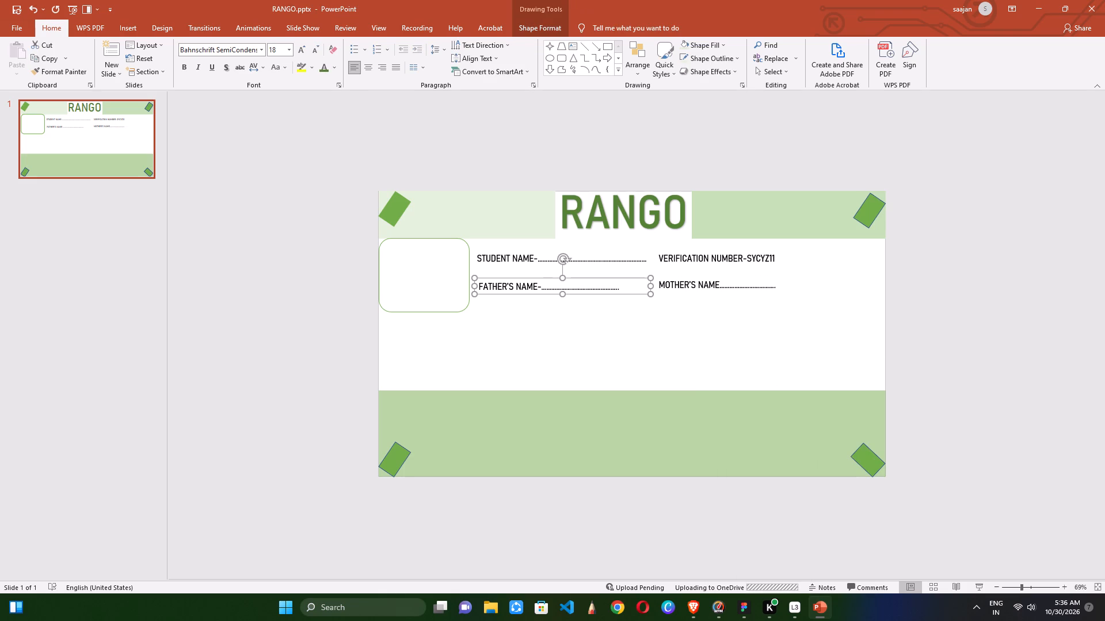
pyautogui.click(619, 293)
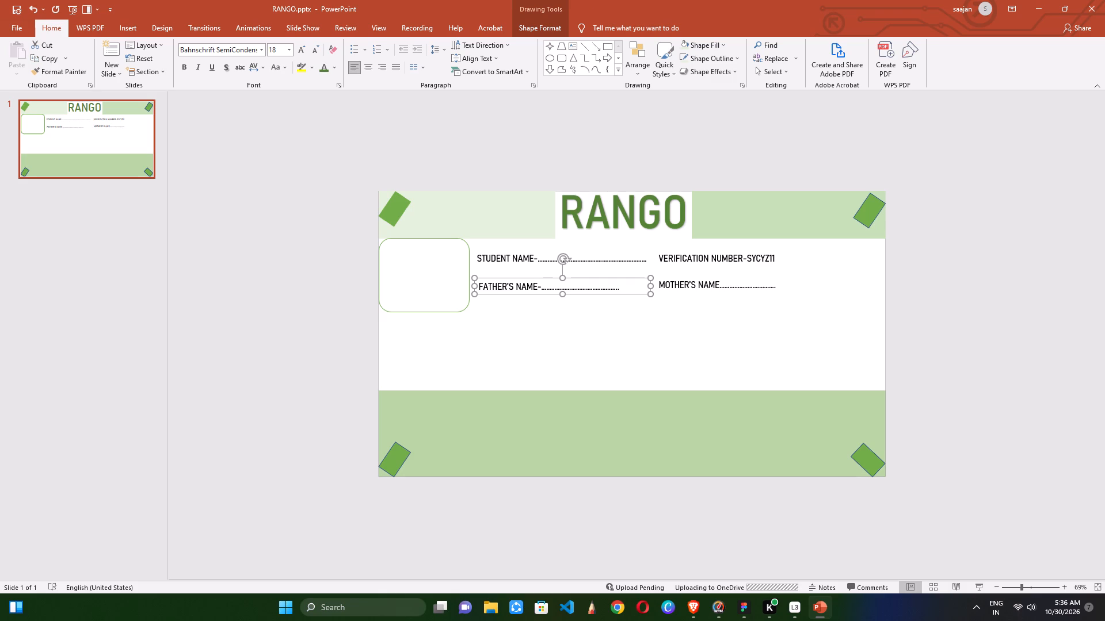
pyautogui.click(588, 288)
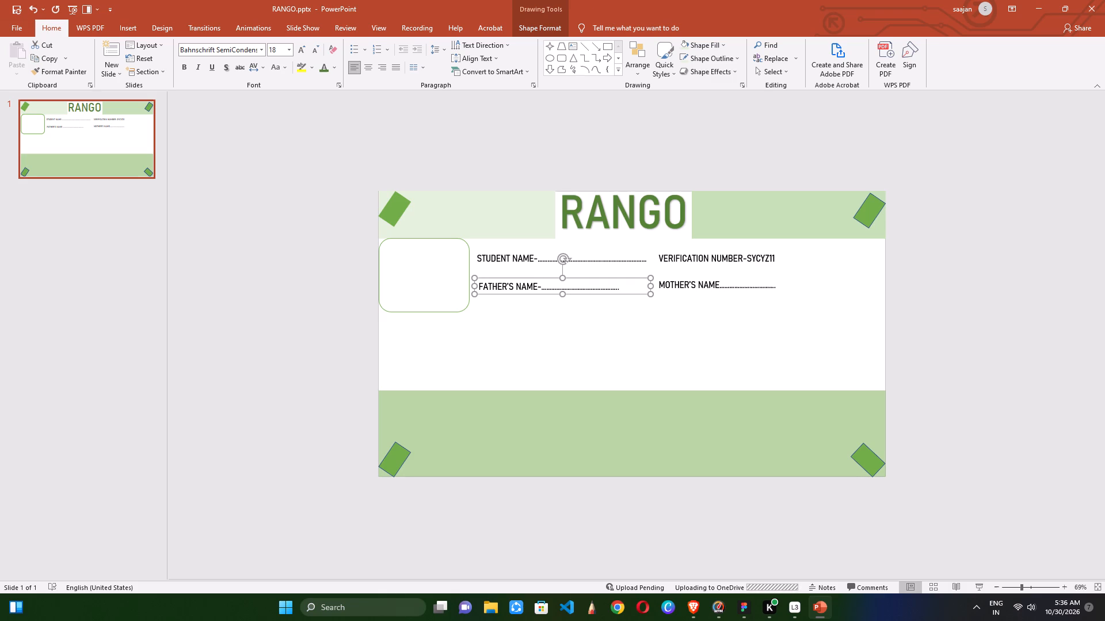
pyautogui.click(585, 289)
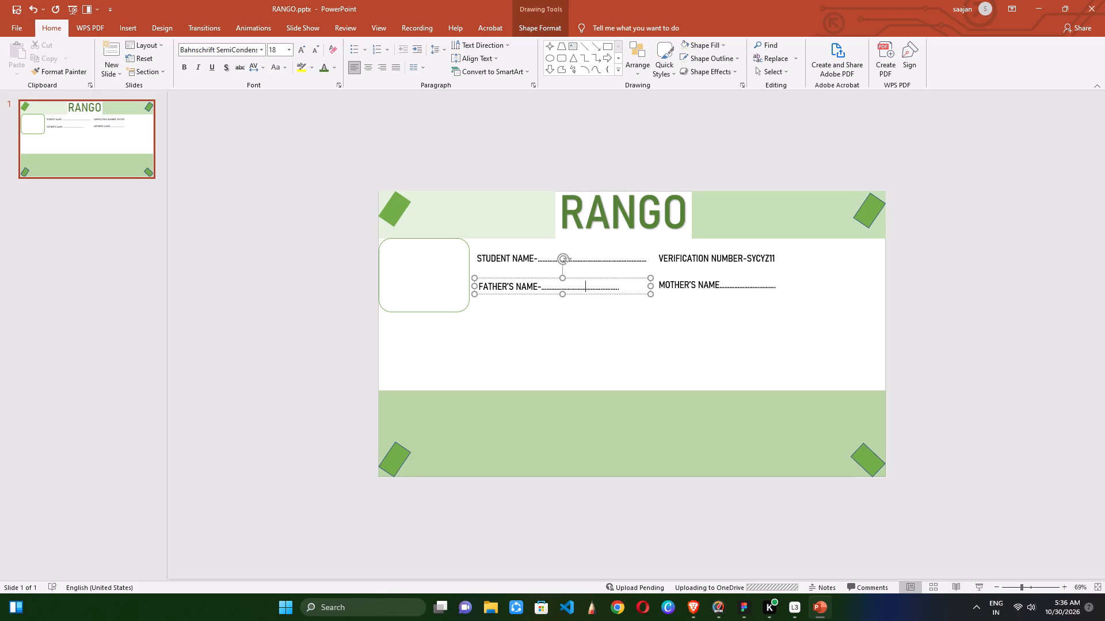
pyautogui.press('Right')
pyautogui.press('Right')
pyautogui.press('Right')
pyautogui.press('Right')
pyautogui.press('Right')
pyautogui.press('Right')
pyautogui.press('Right')
pyautogui.press('Right')
pyautogui.press('Right')
pyautogui.press('Right')
pyautogui.press('Right')
pyautogui.press('Right')
pyautogui.press('Right')
pyautogui.press('Right')
pyautogui.press('Right')
pyautogui.press('Right')
pyautogui.press('Right')
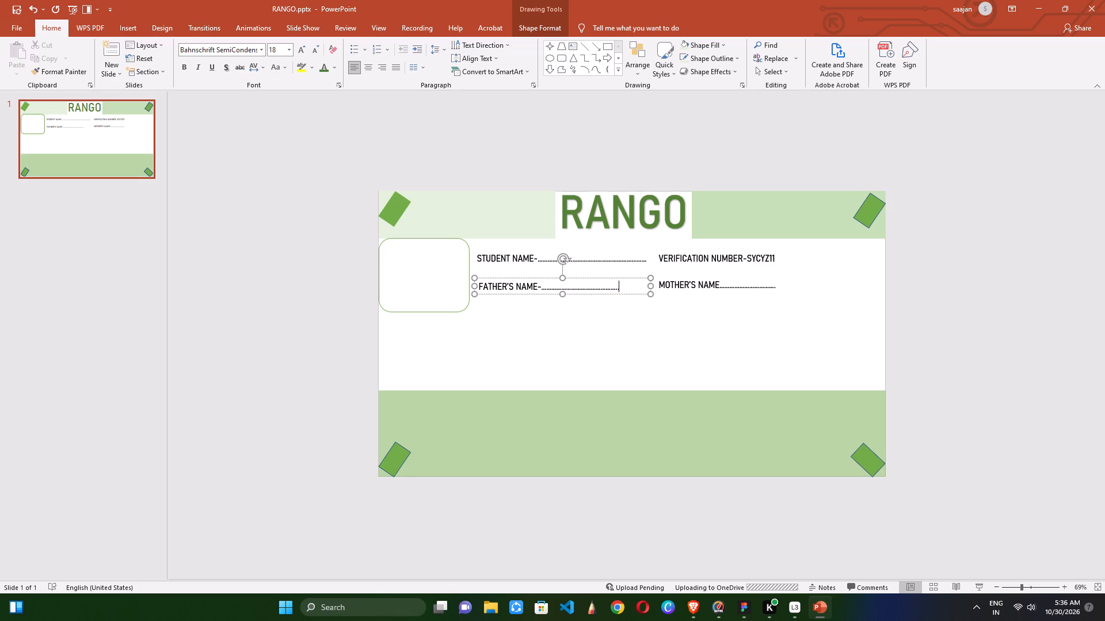
pyautogui.write('.................')
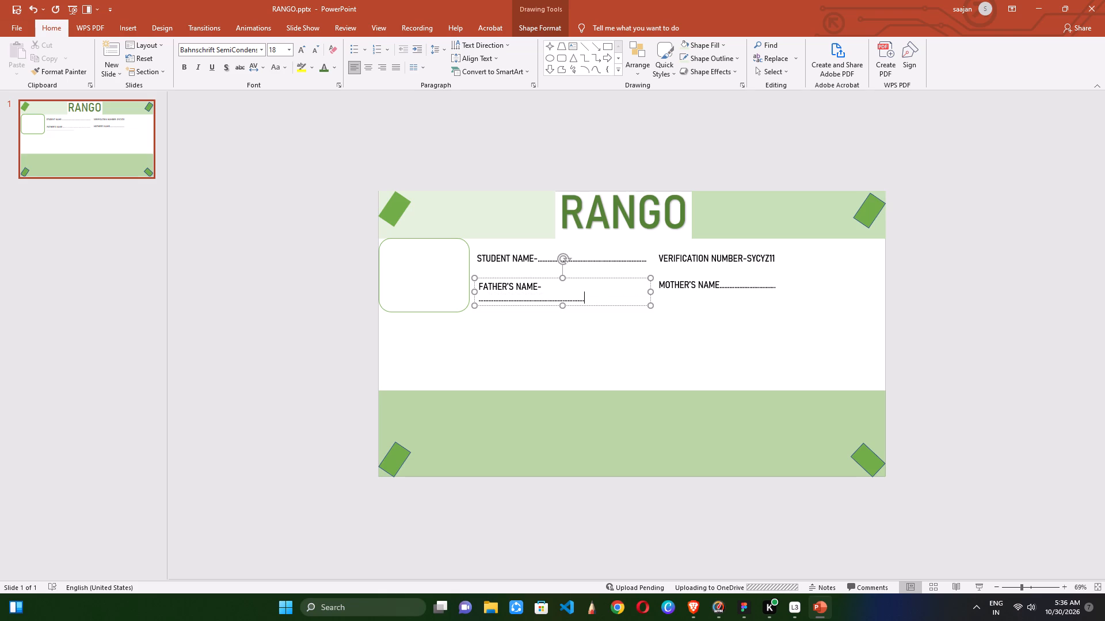
pyautogui.press('BackSpace')
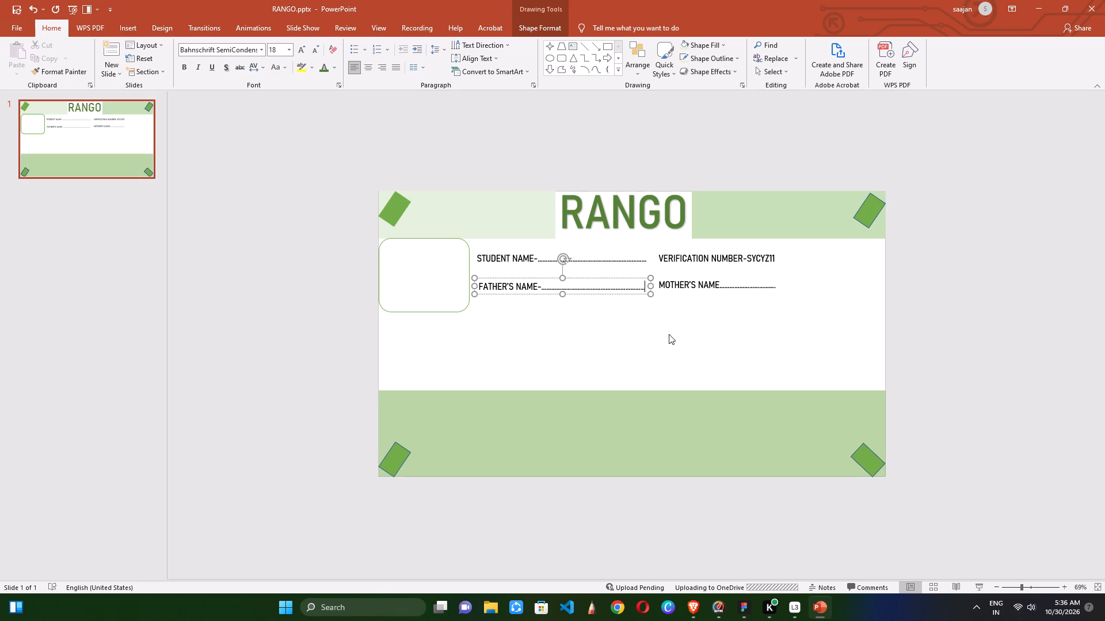
pyautogui.click(669, 334)
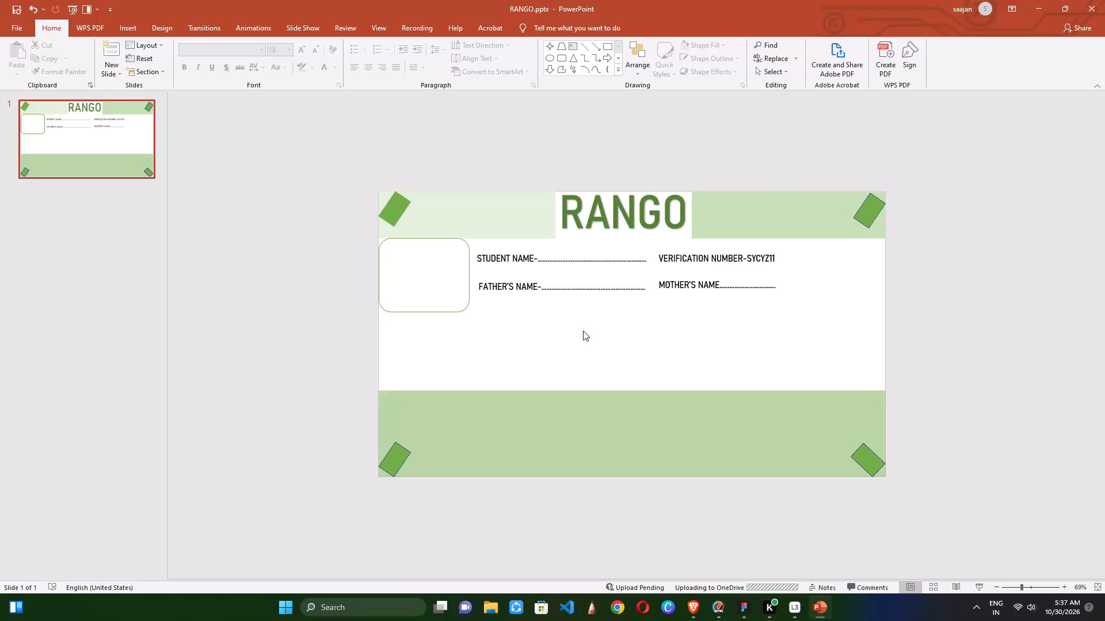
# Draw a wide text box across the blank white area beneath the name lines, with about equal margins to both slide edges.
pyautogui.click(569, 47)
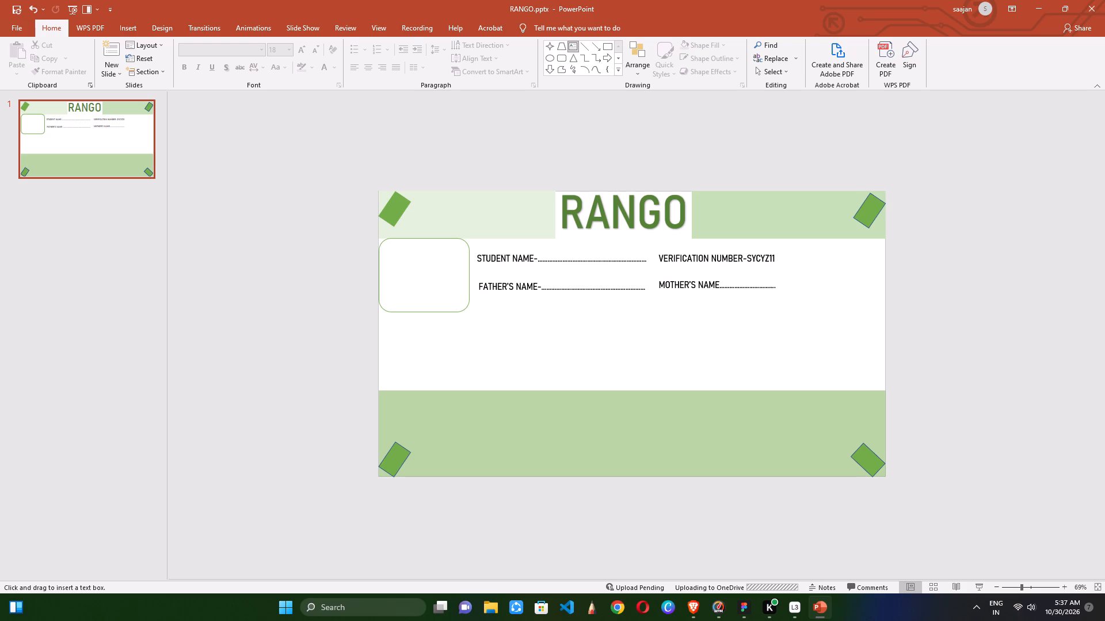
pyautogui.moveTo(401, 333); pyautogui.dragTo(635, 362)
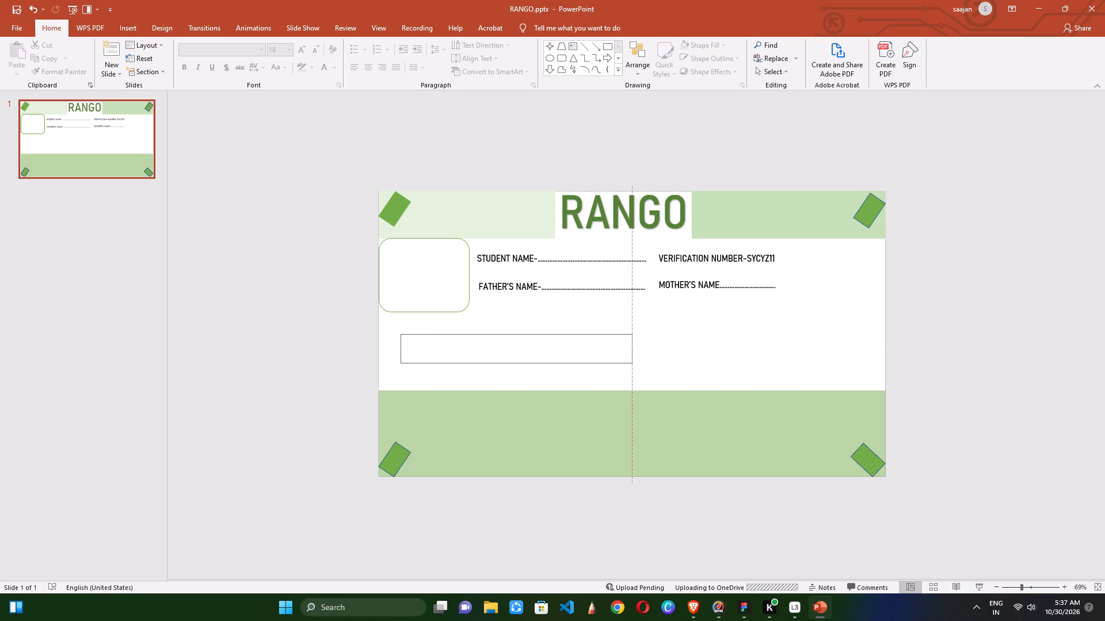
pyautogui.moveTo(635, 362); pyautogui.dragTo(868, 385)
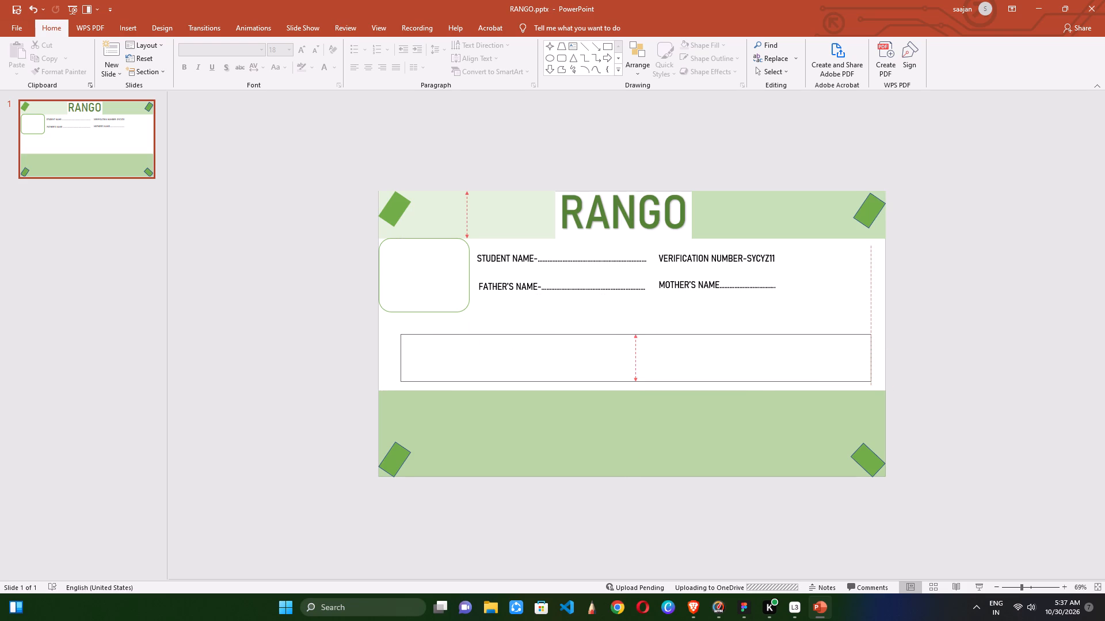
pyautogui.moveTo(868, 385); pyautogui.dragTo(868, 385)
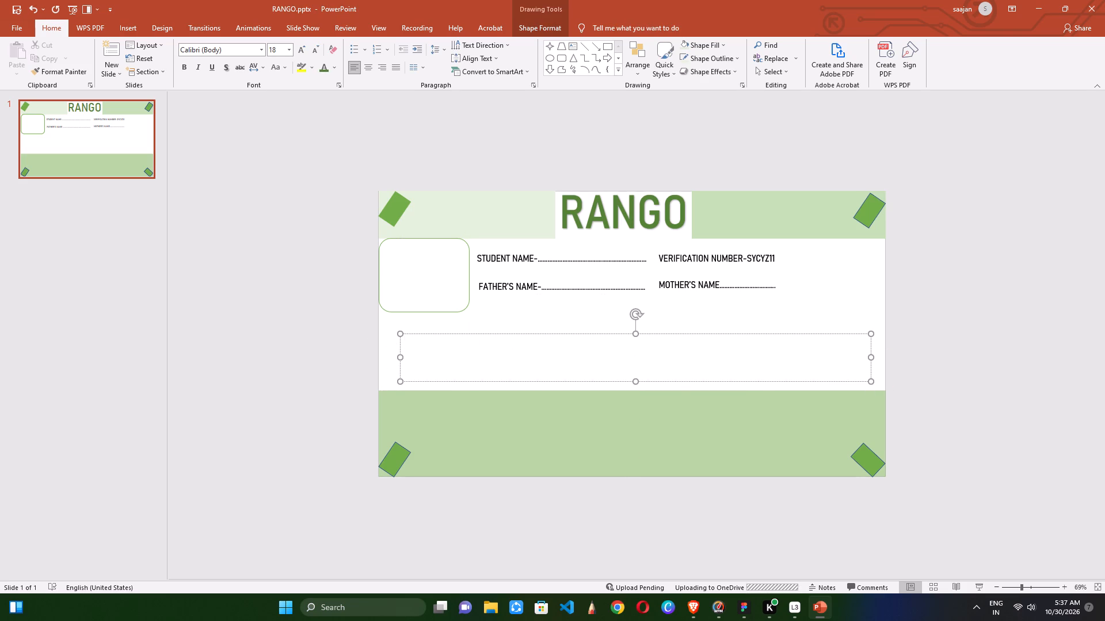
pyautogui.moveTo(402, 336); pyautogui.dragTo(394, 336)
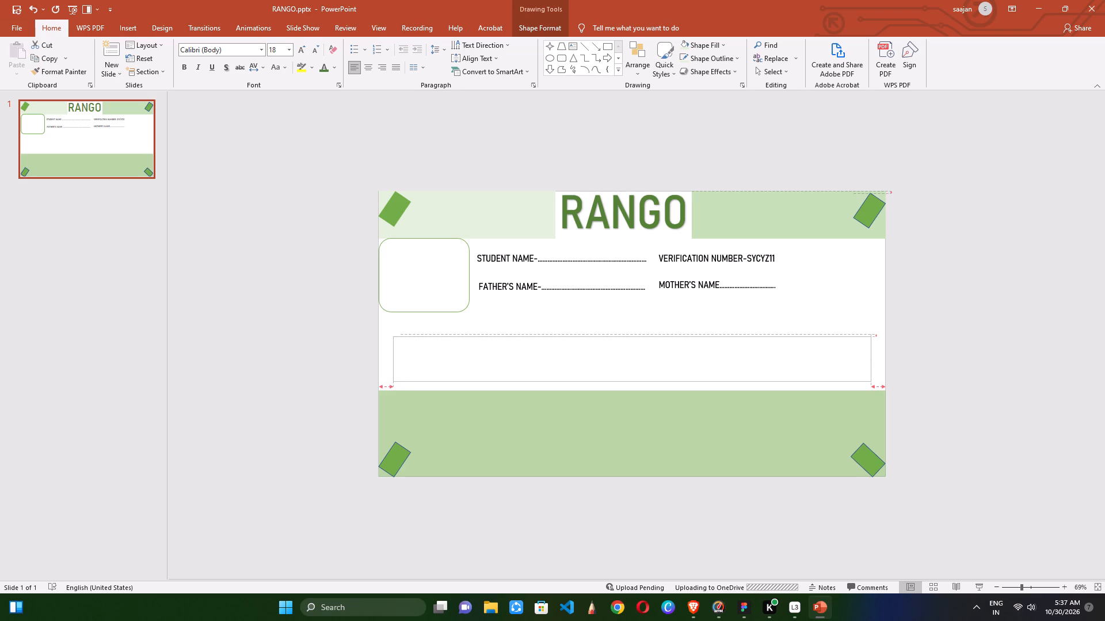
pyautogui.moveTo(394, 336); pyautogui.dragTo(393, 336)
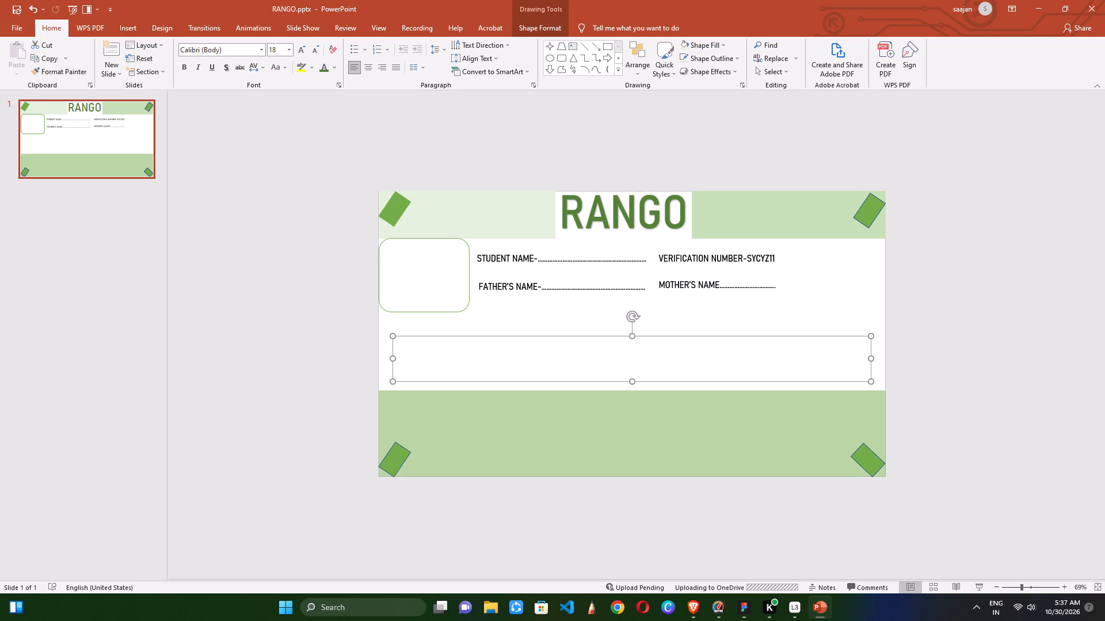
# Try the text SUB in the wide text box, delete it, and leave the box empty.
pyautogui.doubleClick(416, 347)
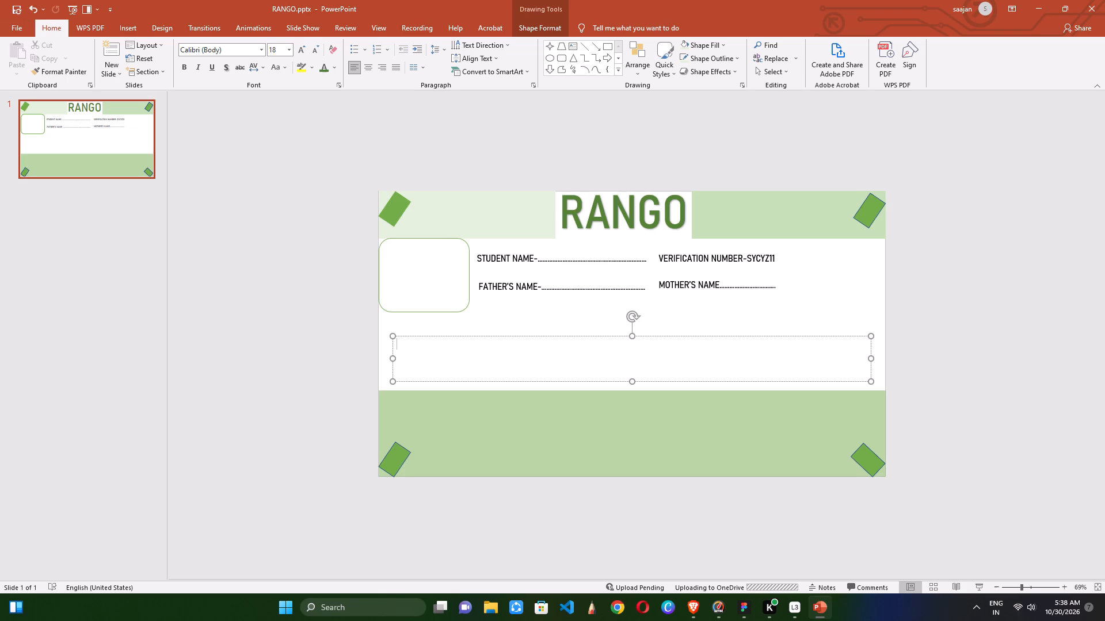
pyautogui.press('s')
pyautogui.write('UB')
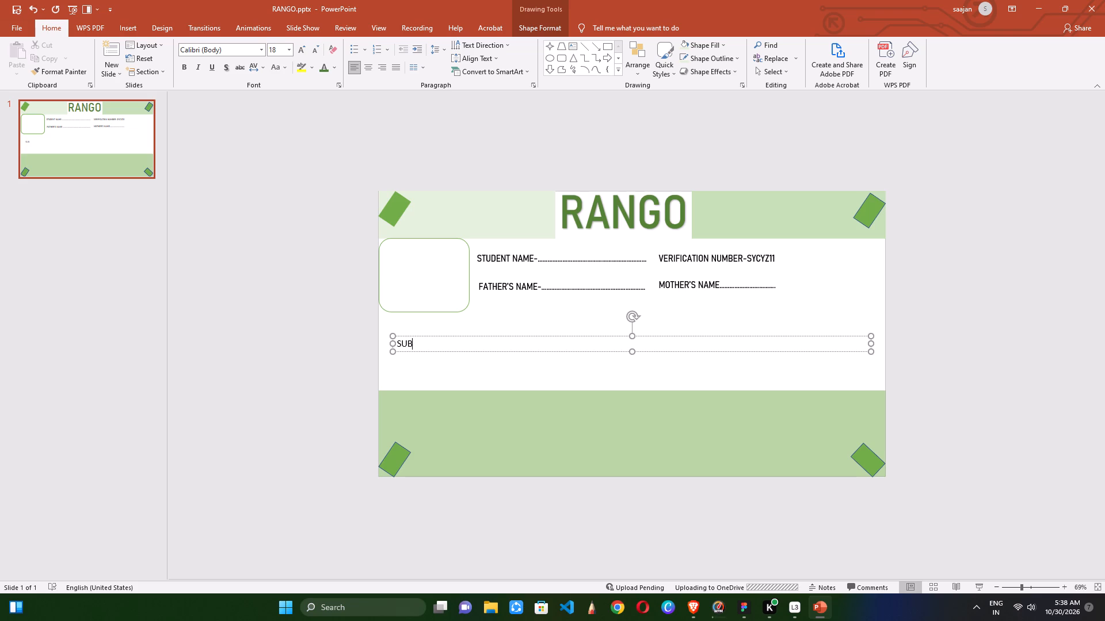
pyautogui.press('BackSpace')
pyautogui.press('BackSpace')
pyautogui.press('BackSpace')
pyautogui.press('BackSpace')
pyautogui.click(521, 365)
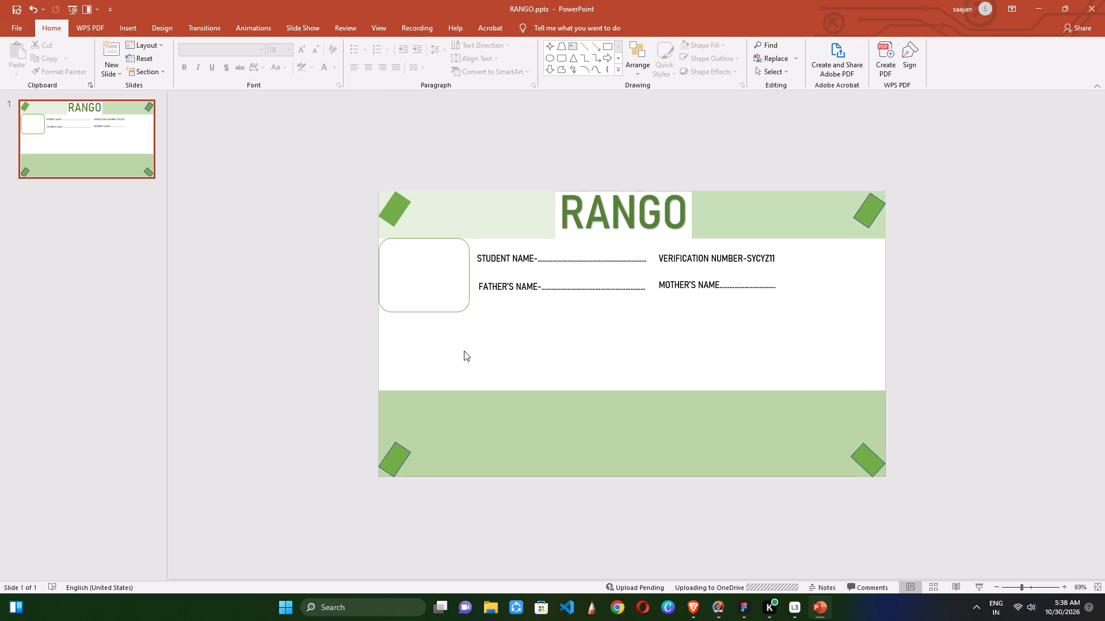